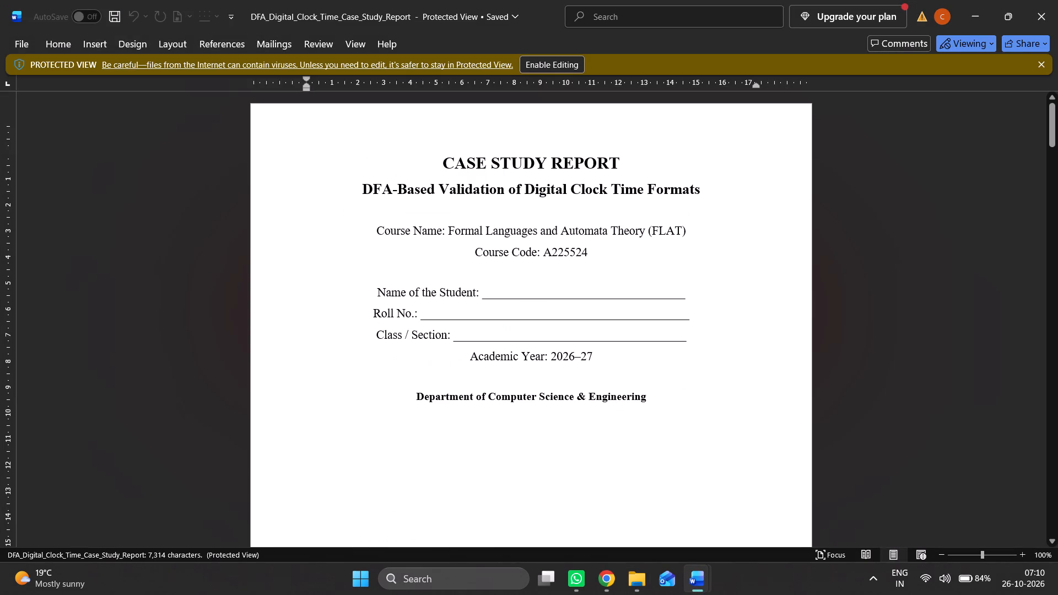
pyautogui.click(571, 67)
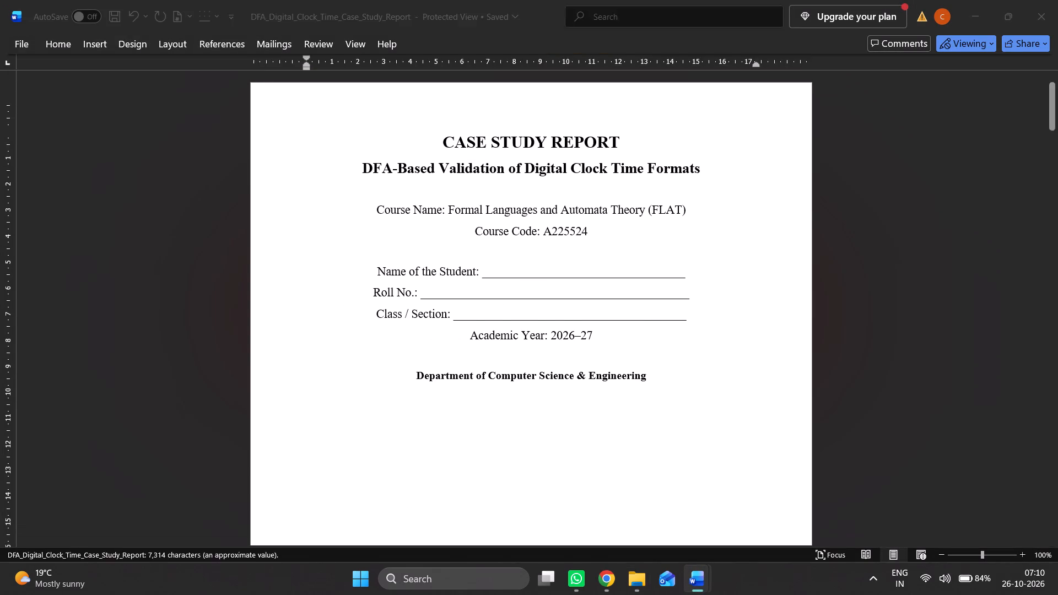
# Look through the downloaded report in Word from the cover page to the references, checking how content falls across pages.
pyautogui.scroll(-18, 520, 207)
pyautogui.scroll(-7, 541, 181)
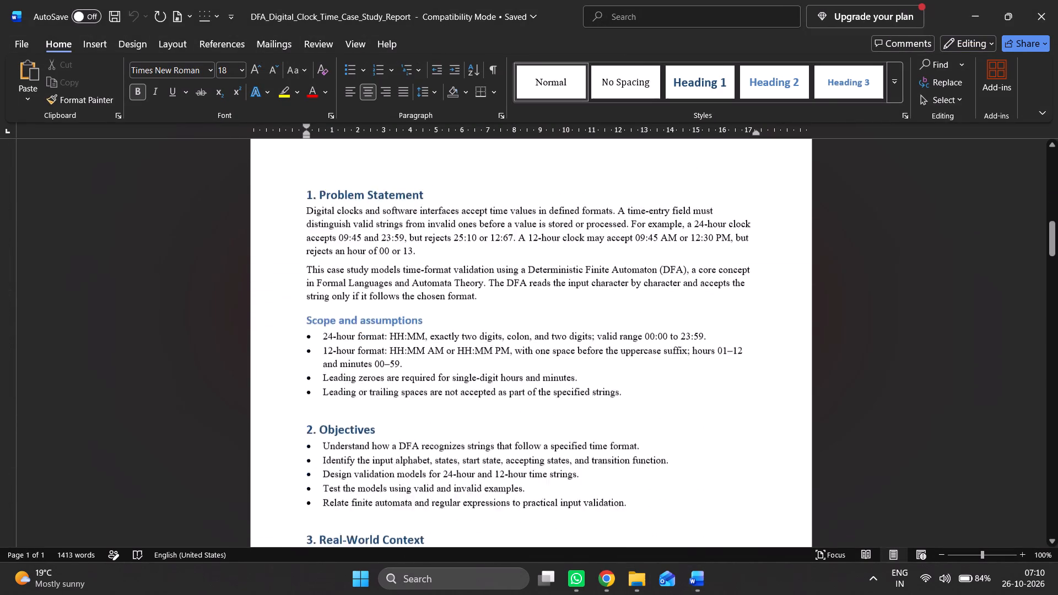
pyautogui.scroll(-14, 542, 179)
pyautogui.scroll(-10, 543, 175)
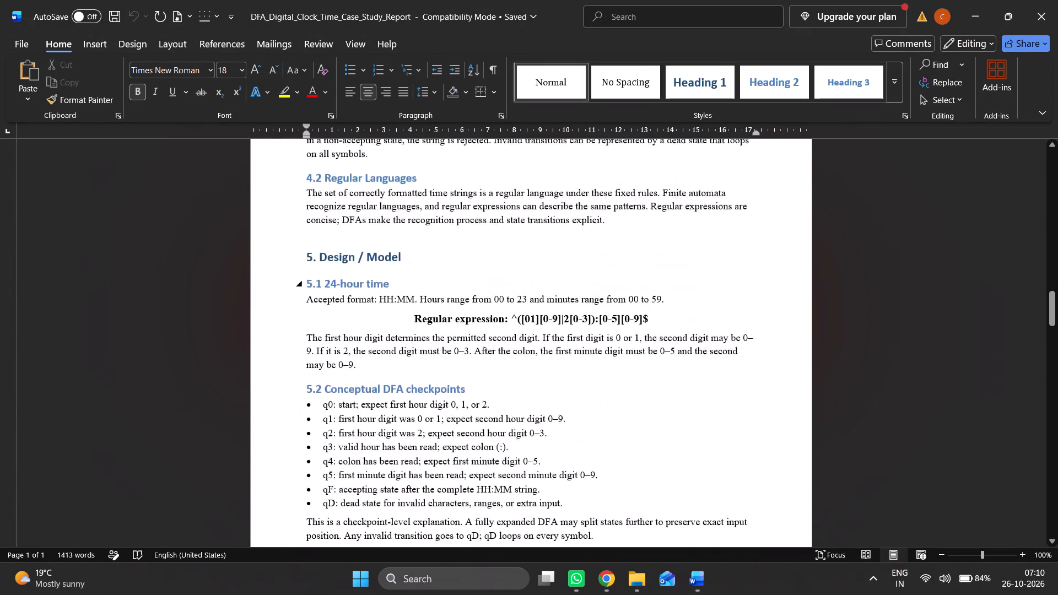
pyautogui.scroll(-20, 543, 176)
pyautogui.scroll(-17, 543, 176)
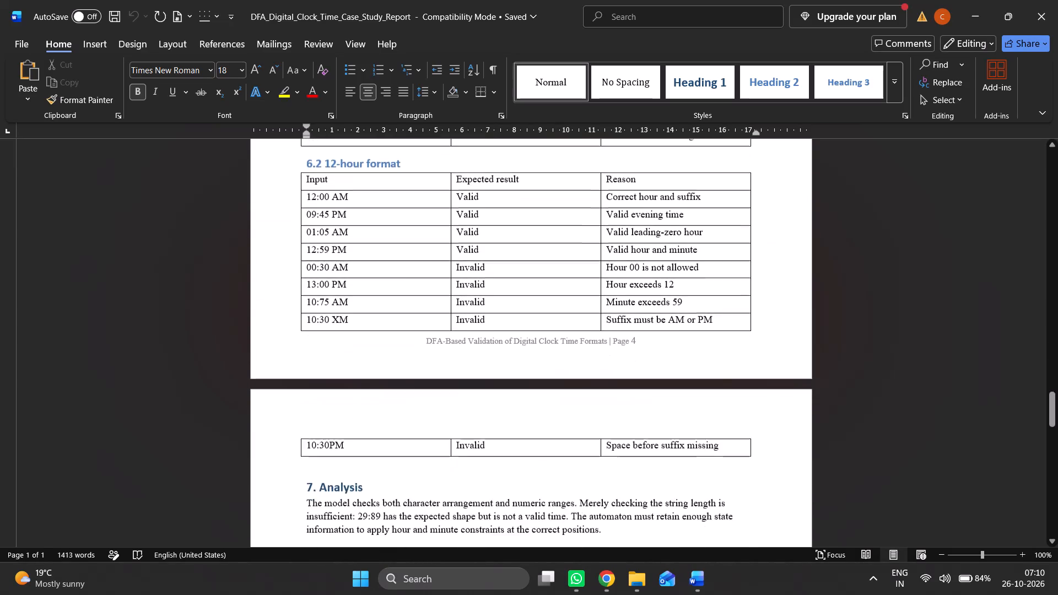
pyautogui.scroll(-20, 548, 168)
pyautogui.scroll(-14, 548, 168)
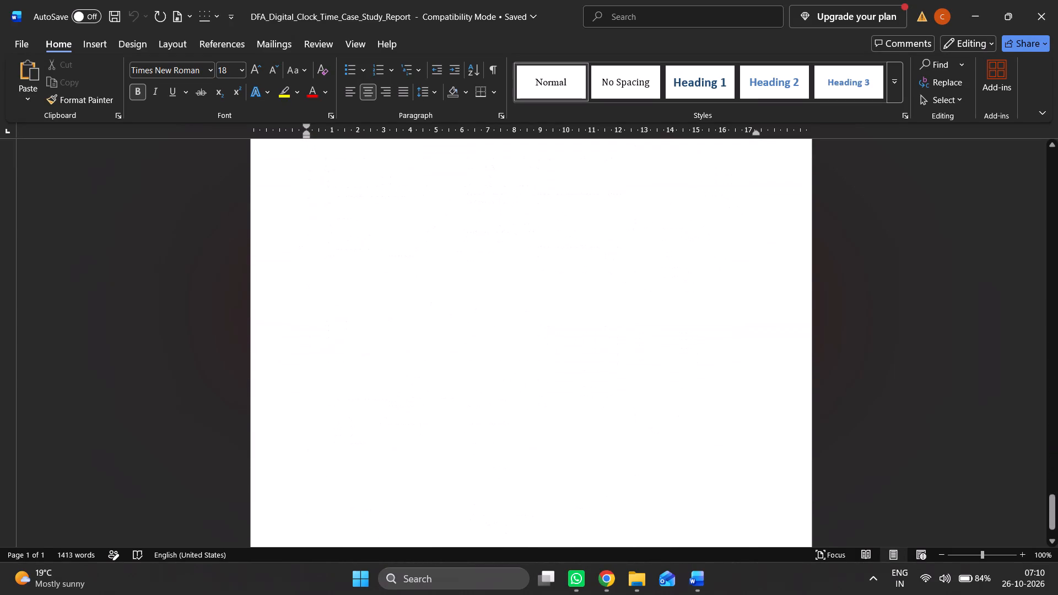
pyautogui.scroll(20, 552, 160)
pyautogui.scroll(-6, 552, 160)
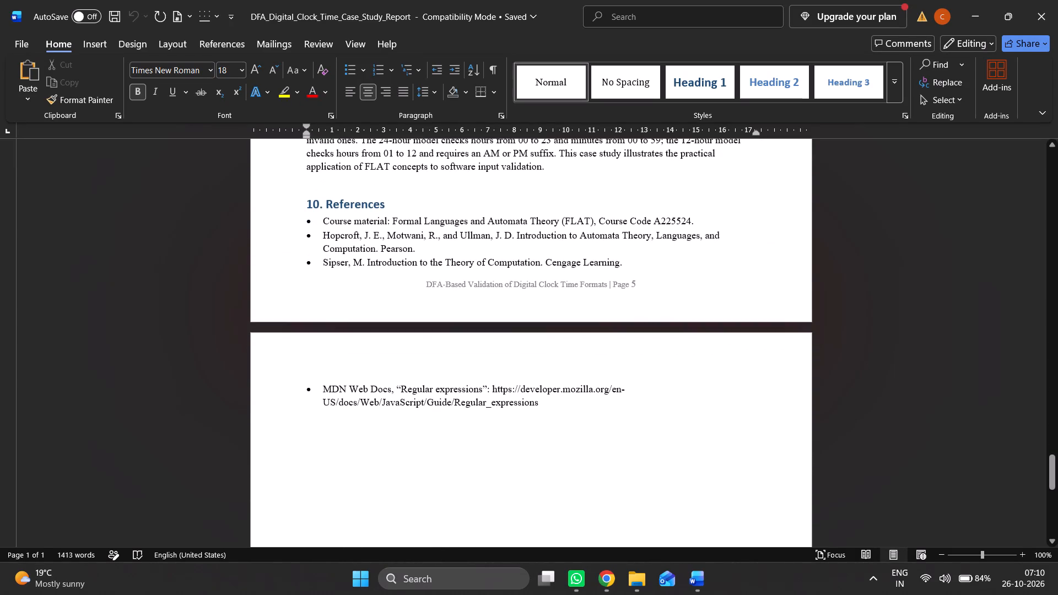
pyautogui.scroll(-15, 553, 159)
pyautogui.scroll(9, 553, 159)
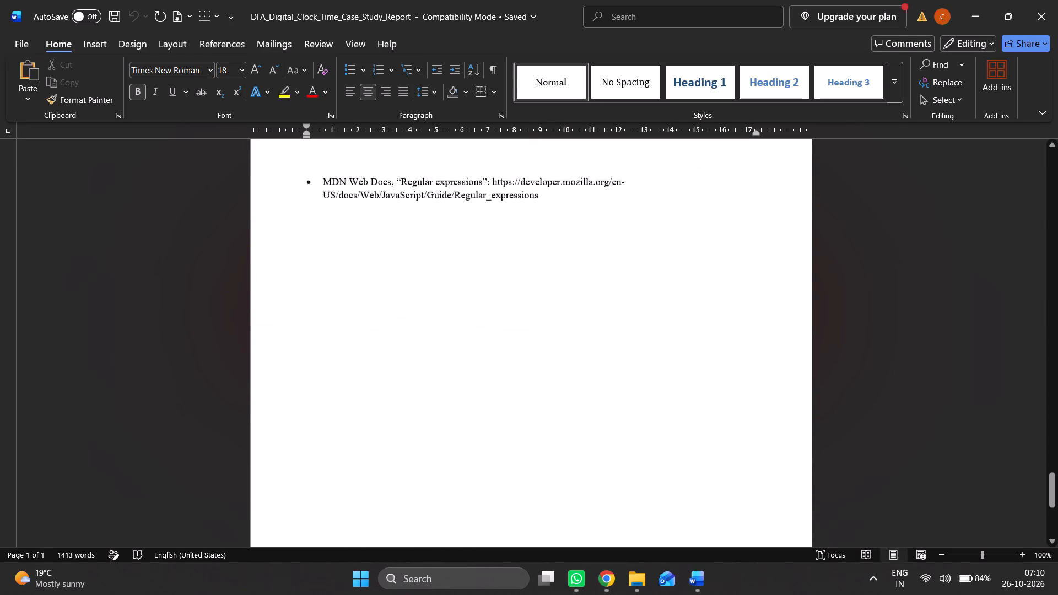
pyautogui.scroll(20, 554, 160)
pyautogui.scroll(11, 554, 160)
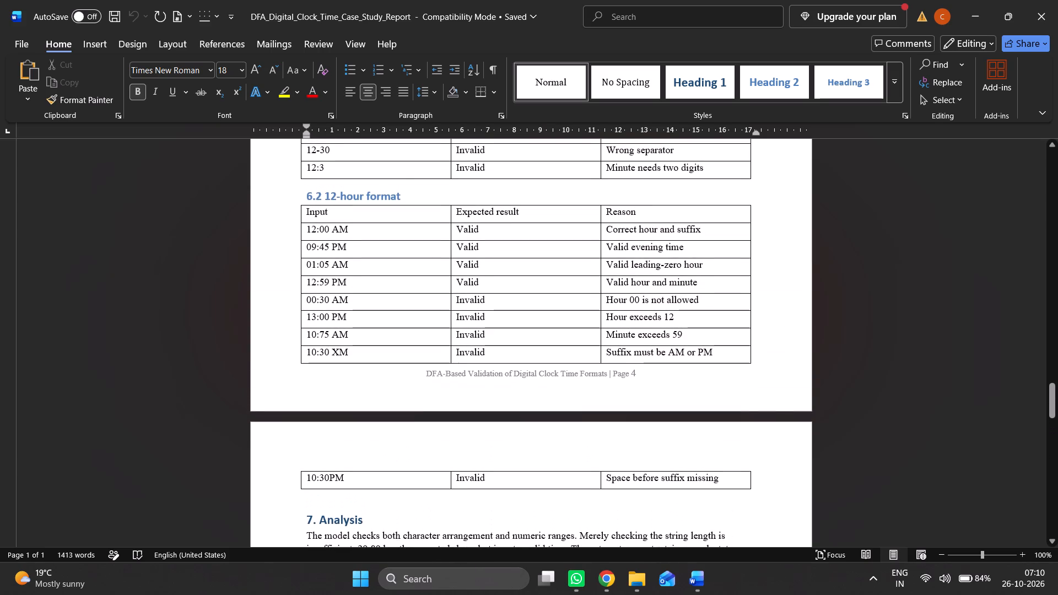
# Set the font of the entire report to Times New Roman.
pyautogui.hotkey('ctrl', 'a')
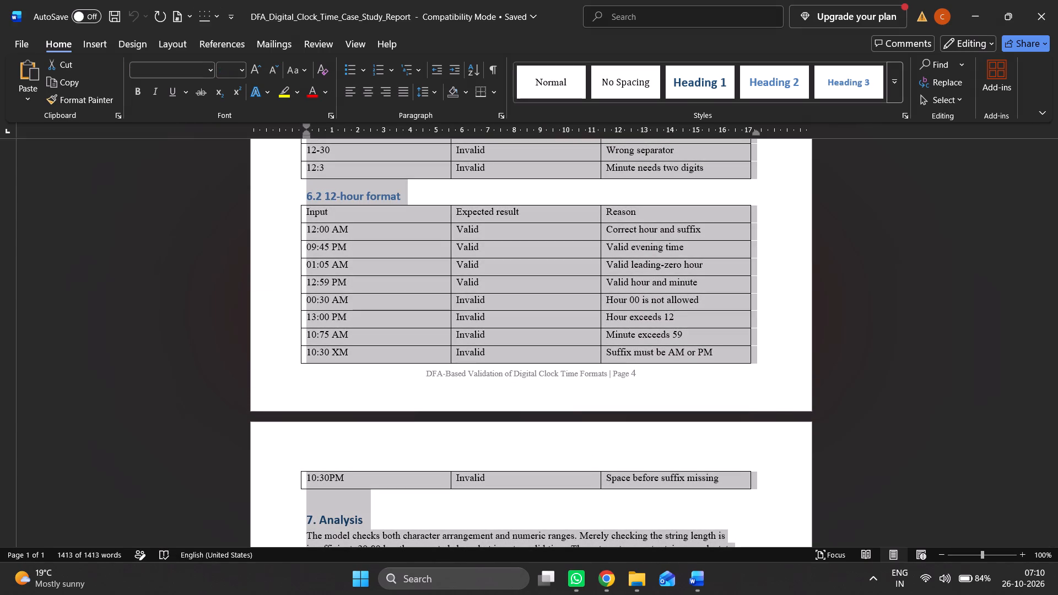
pyautogui.click(212, 70)
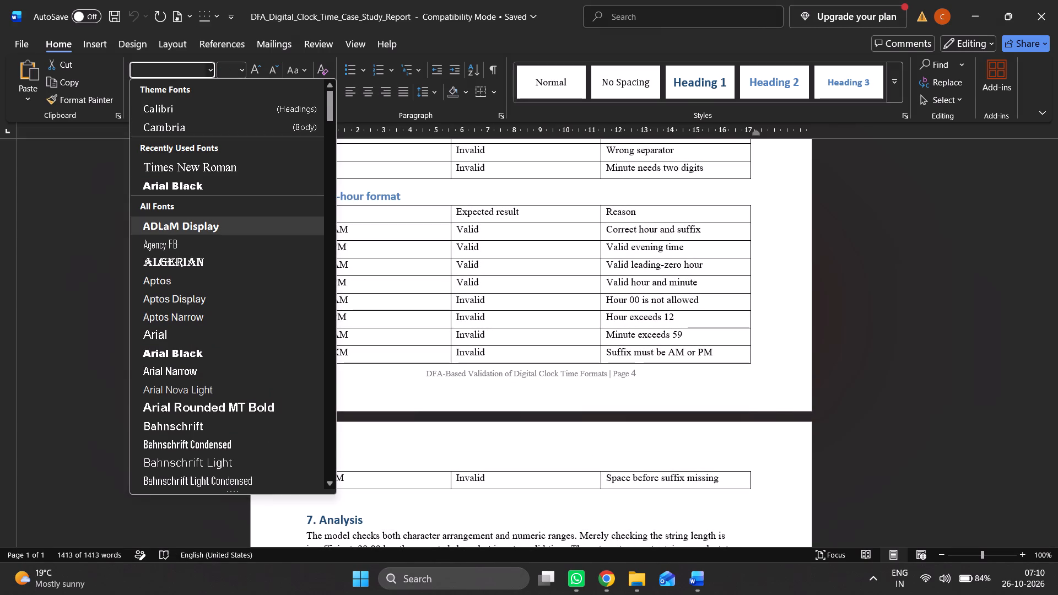
pyautogui.click(180, 166)
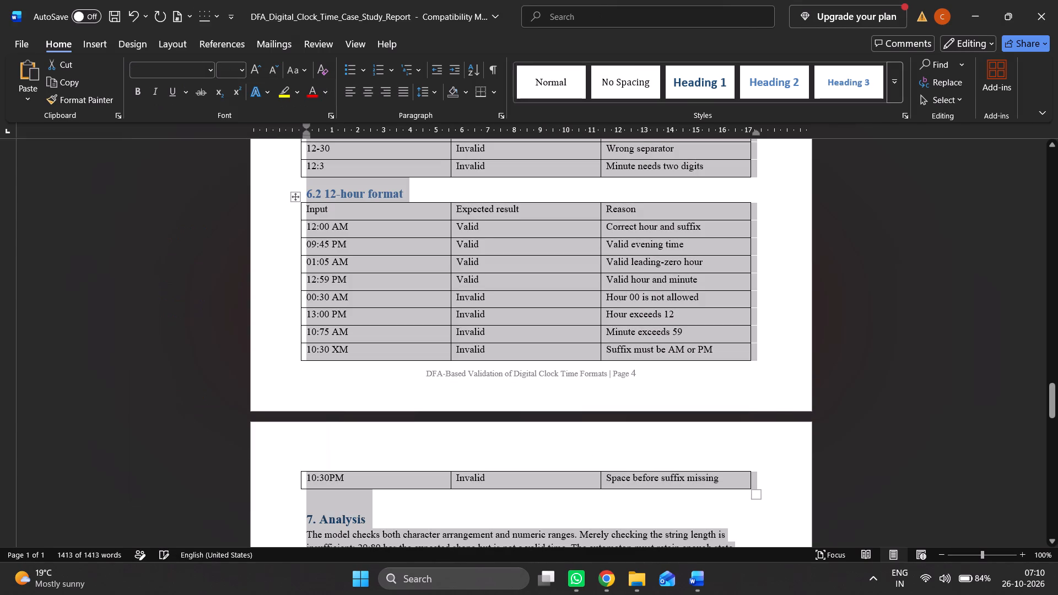
pyautogui.click(899, 223)
# Check the headings and body text in the report from the 12-hour format table back to the cover page.
pyautogui.scroll(5, 747, 242)
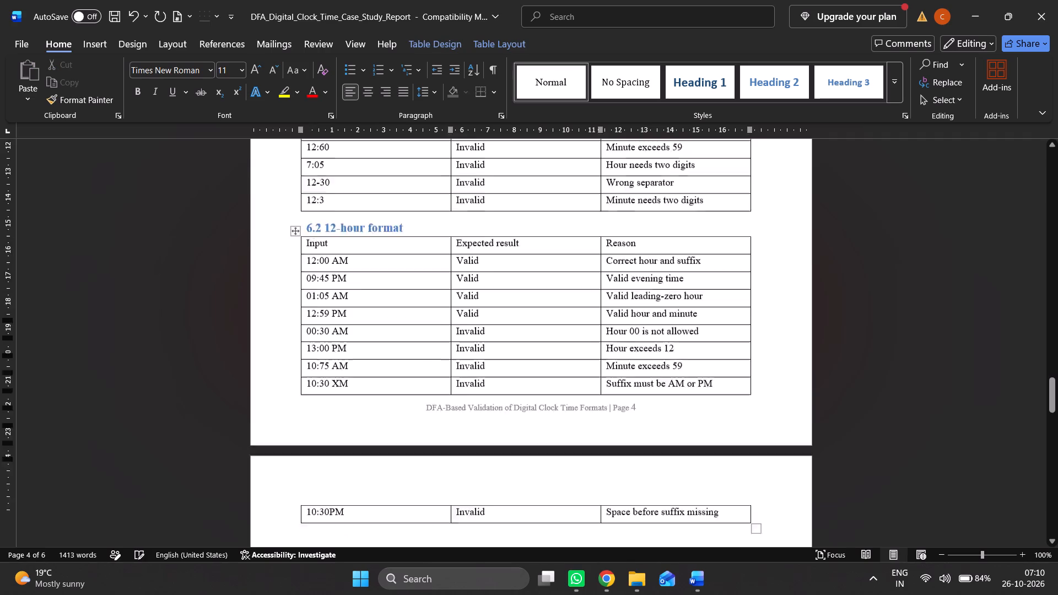
pyautogui.scroll(10, 747, 242)
pyautogui.scroll(20, 747, 242)
pyautogui.scroll(11, 747, 242)
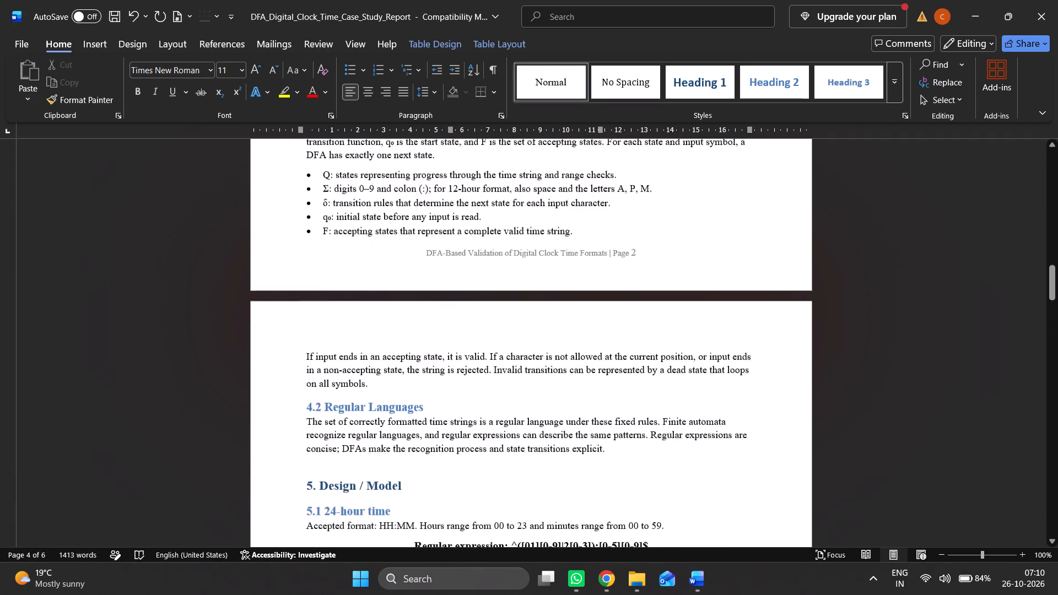
pyautogui.scroll(20, 746, 243)
pyautogui.scroll(4, 746, 243)
pyautogui.scroll(20, 746, 243)
pyautogui.scroll(2, 746, 243)
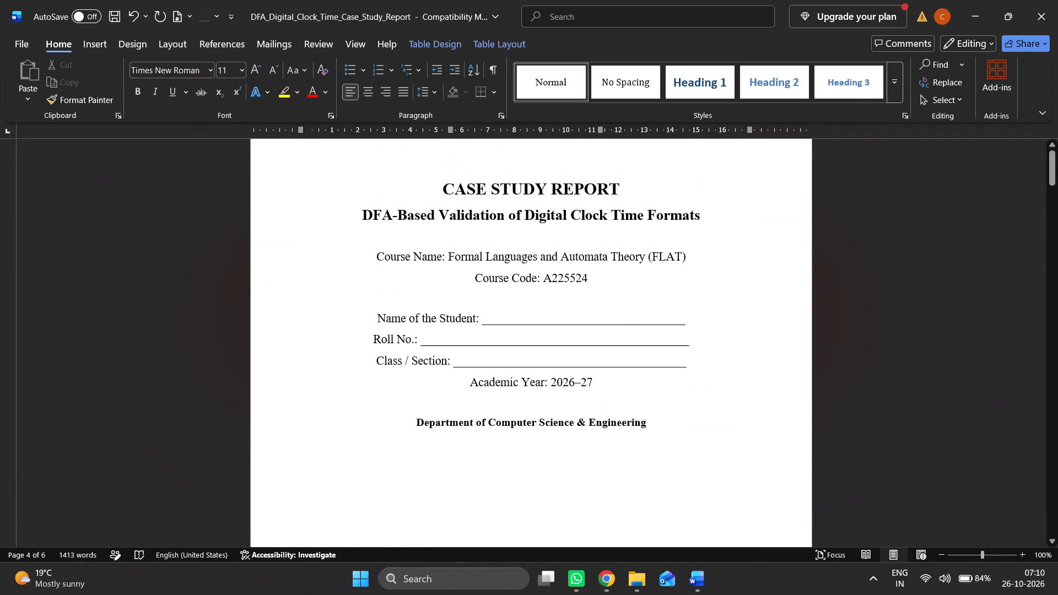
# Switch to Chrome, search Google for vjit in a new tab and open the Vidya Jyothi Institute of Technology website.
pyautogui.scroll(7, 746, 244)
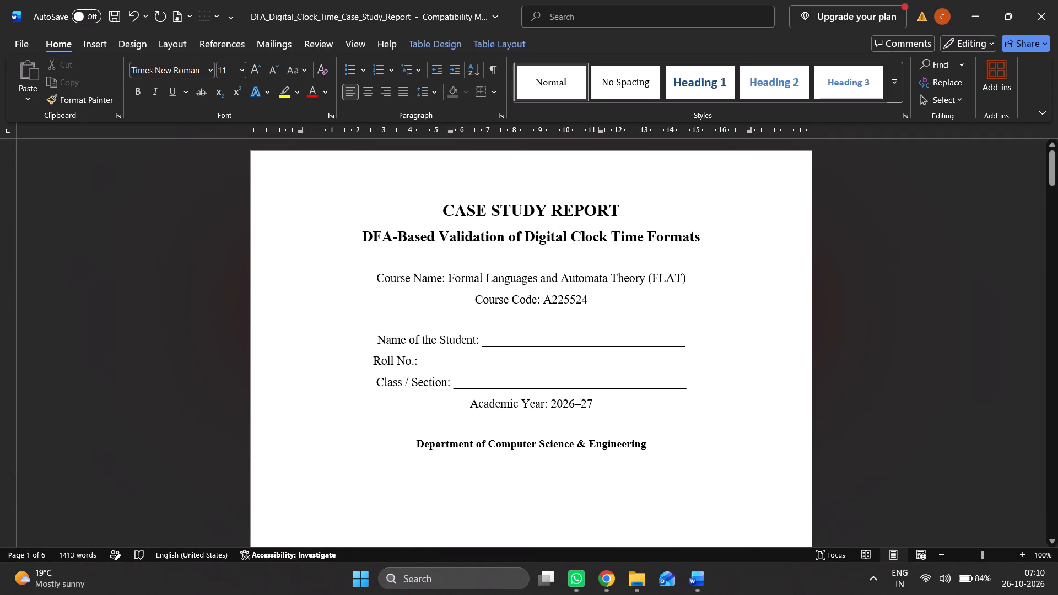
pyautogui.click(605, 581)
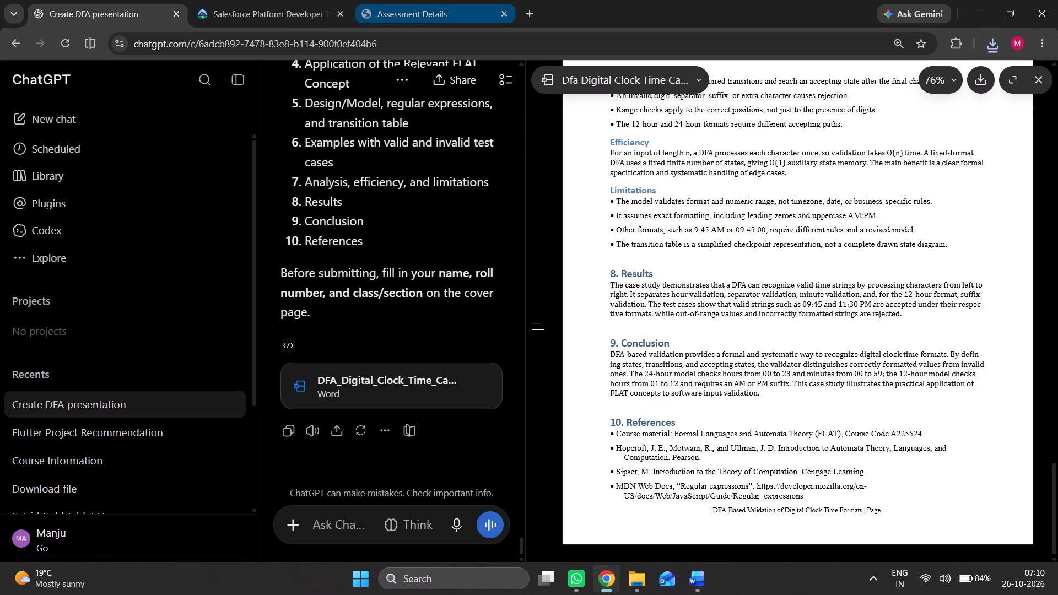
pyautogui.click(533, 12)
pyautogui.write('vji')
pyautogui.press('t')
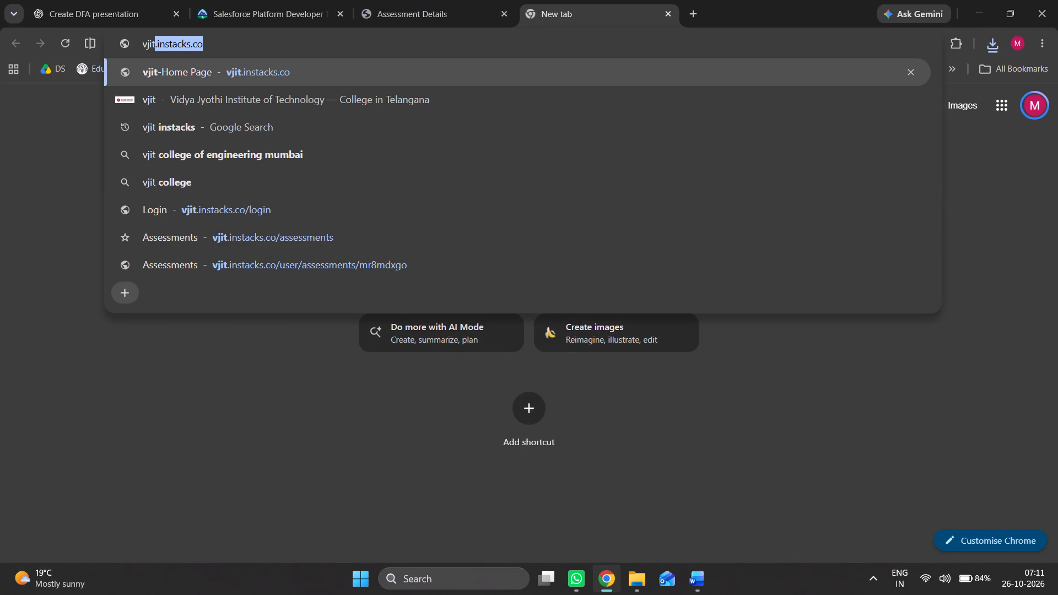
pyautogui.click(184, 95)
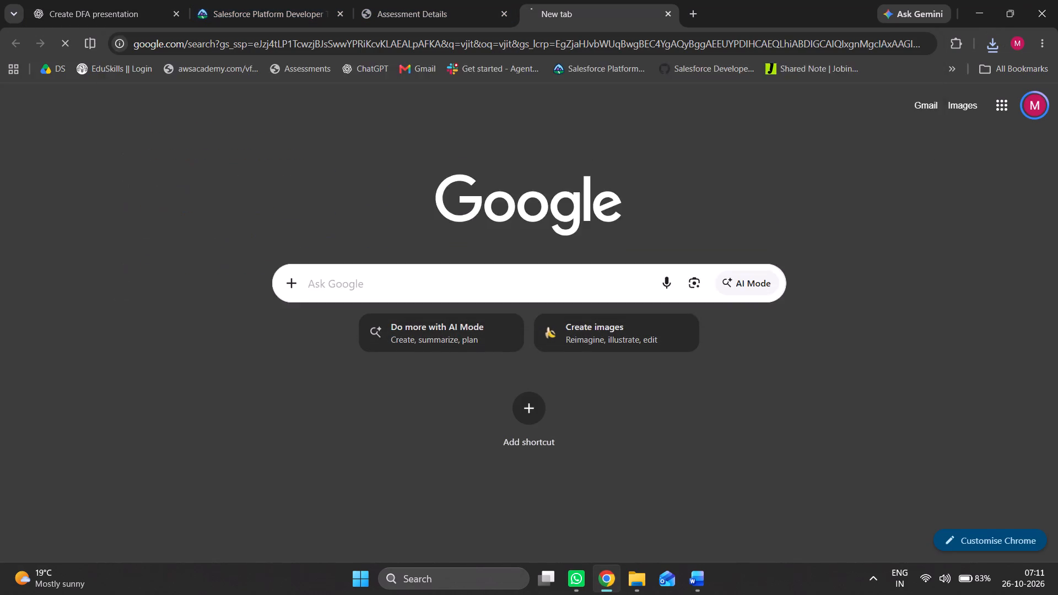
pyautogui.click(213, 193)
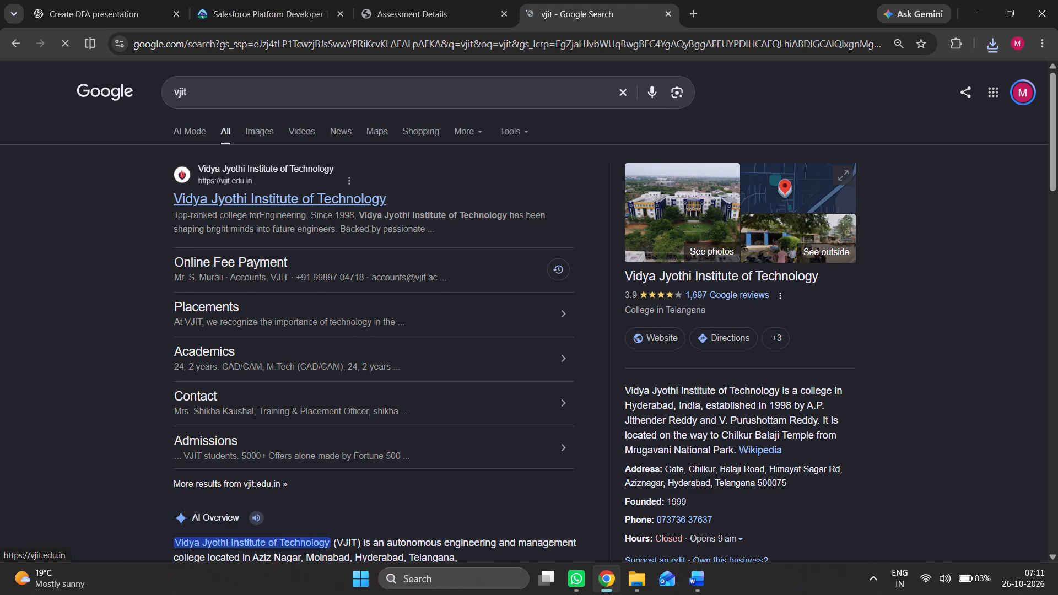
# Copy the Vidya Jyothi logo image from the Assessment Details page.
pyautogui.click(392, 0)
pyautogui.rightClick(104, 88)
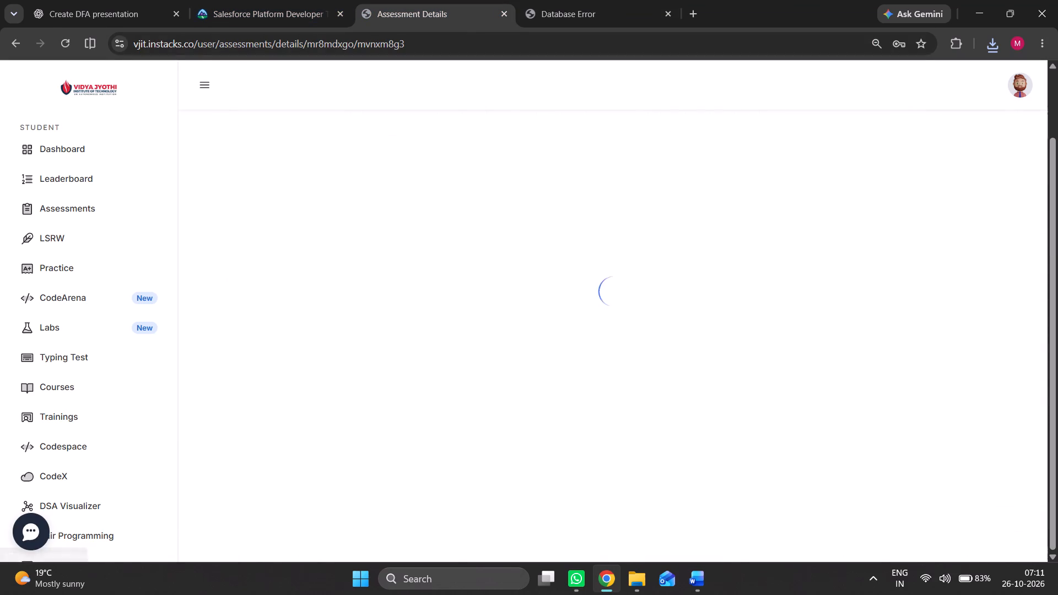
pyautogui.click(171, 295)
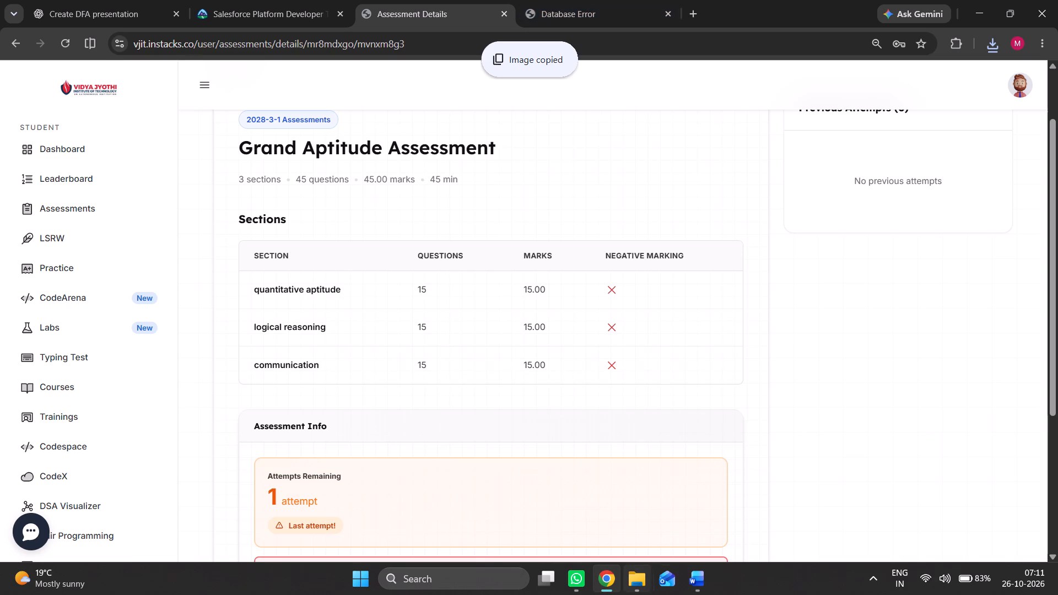
# Return to the case study report in Word and insert a blank line above the CASE STUDY REPORT title.
pyautogui.click(695, 582)
pyautogui.click(765, 517)
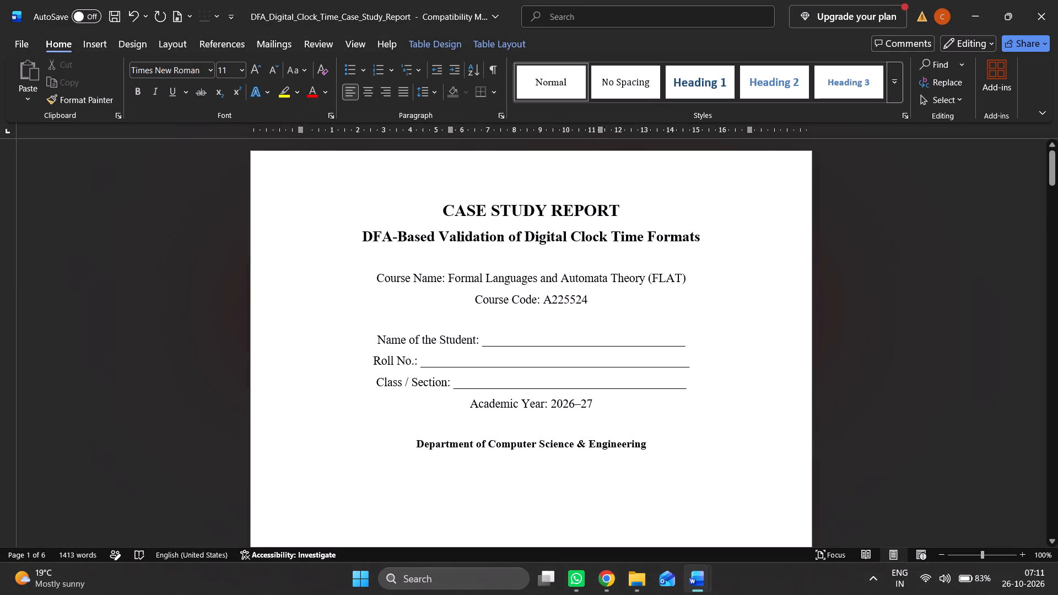
pyautogui.click(523, 189)
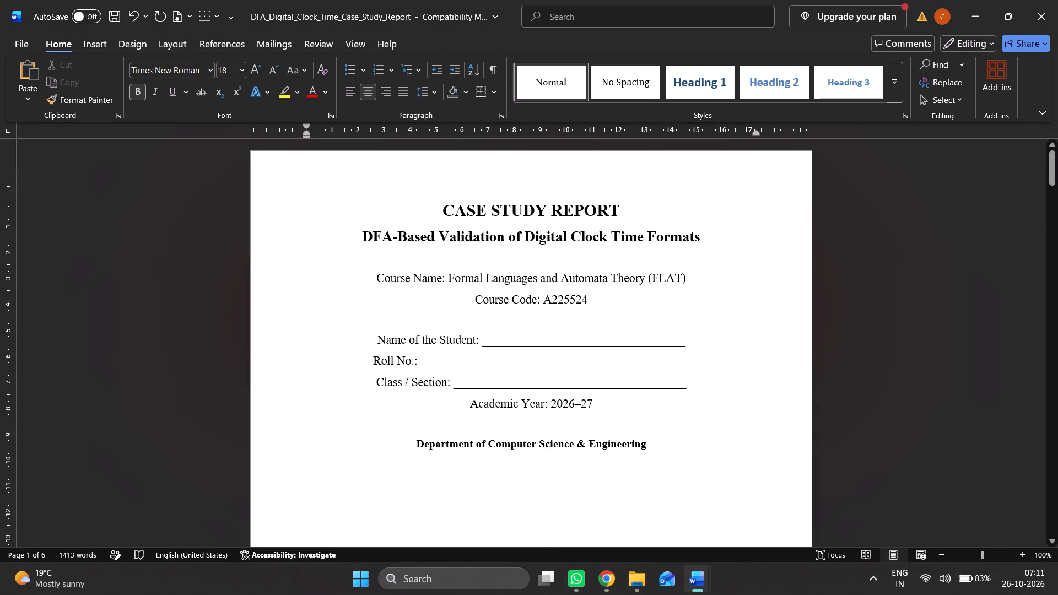
pyautogui.click(451, 209)
pyautogui.click(442, 209)
pyautogui.press('Return')
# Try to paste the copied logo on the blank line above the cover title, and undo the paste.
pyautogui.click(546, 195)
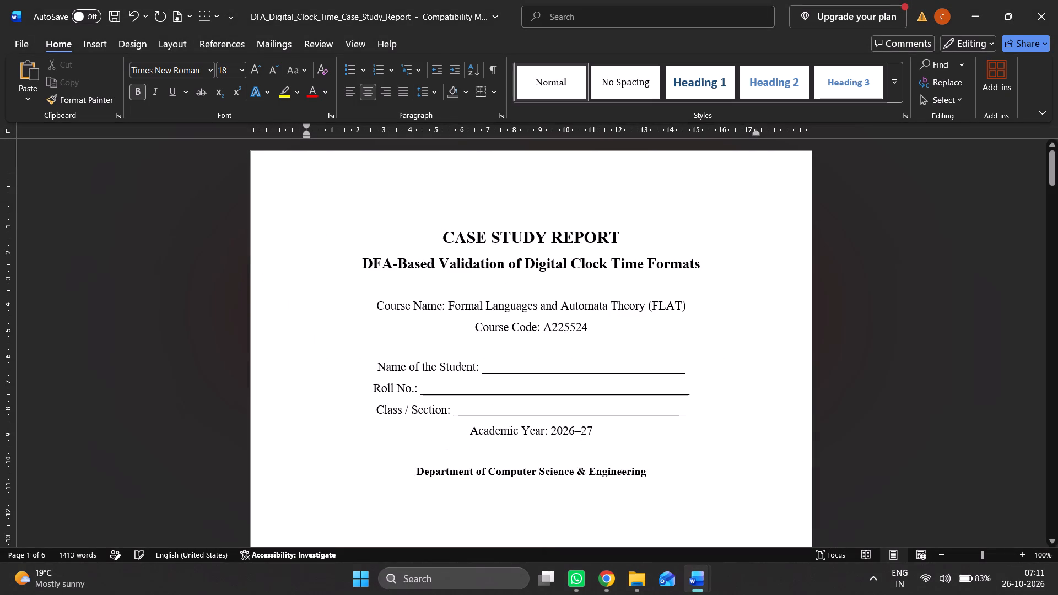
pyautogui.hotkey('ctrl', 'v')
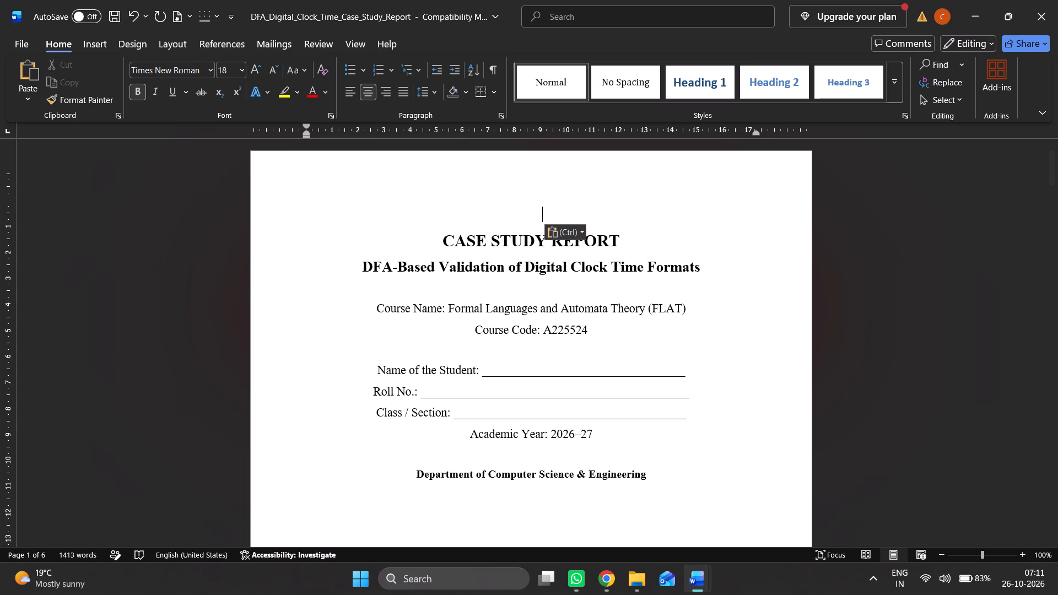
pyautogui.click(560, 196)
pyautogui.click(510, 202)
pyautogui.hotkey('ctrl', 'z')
# In Chrome, search Google Images for vjit and save the Vidya Jyothi Institute of Technology logo to Downloads as the PNG file images.
pyautogui.hotkey('alt', 'Tab')
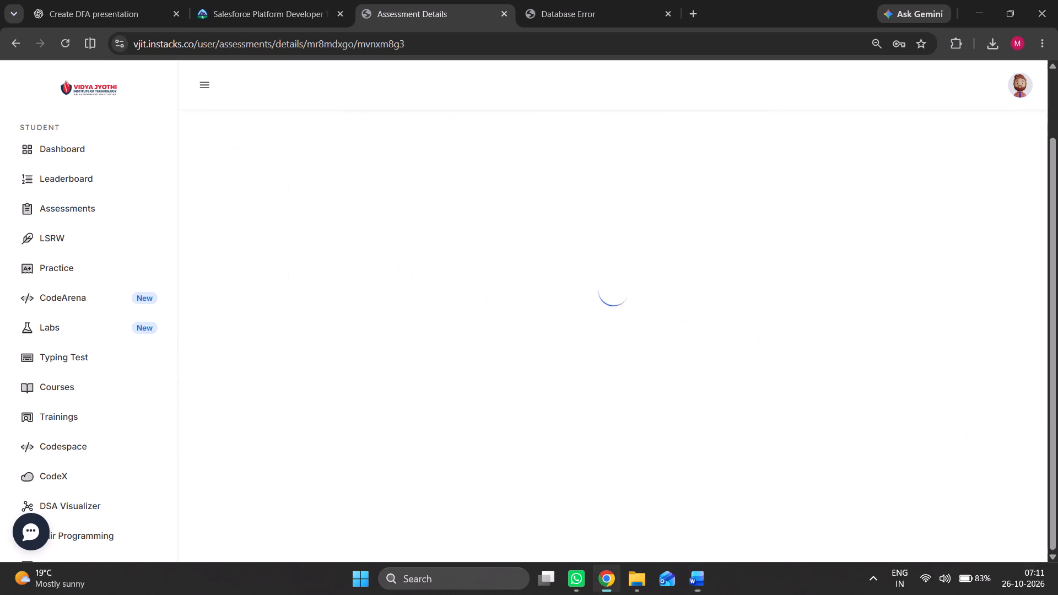
pyautogui.click(631, 0)
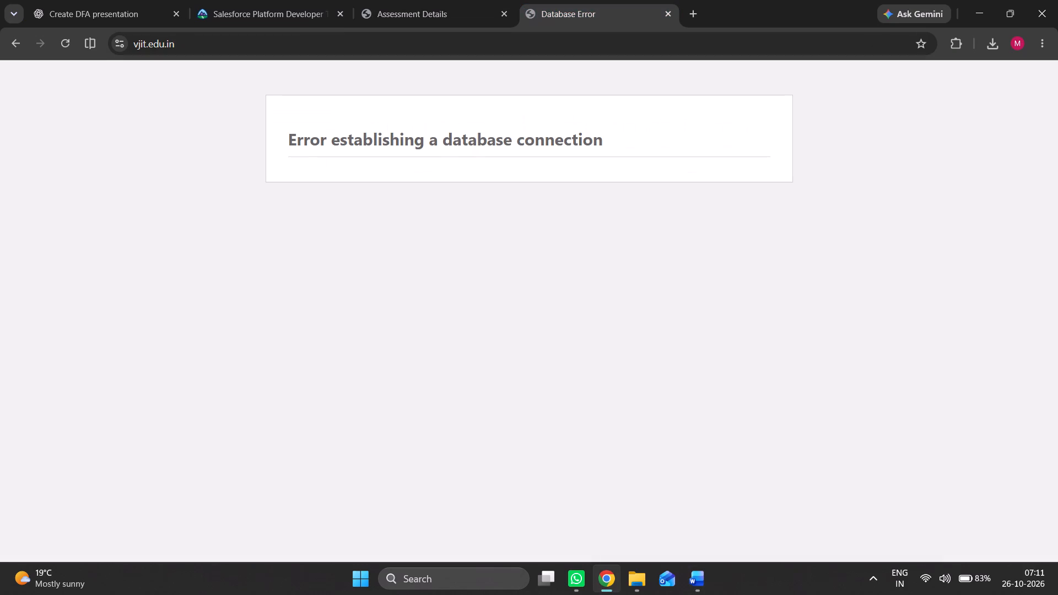
pyautogui.click(692, 9)
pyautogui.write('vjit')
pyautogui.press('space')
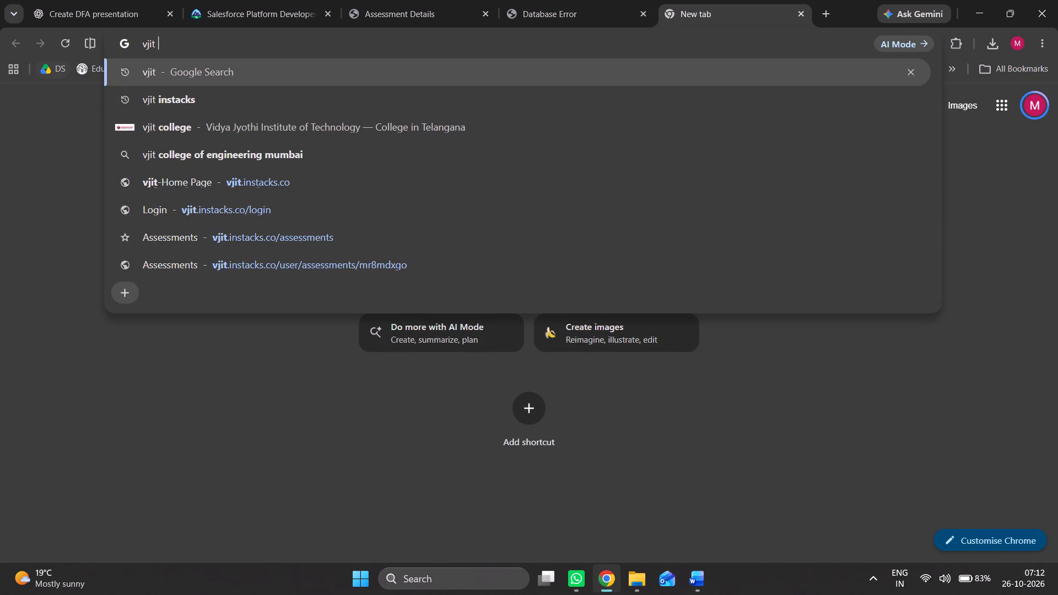
pyautogui.click(143, 71)
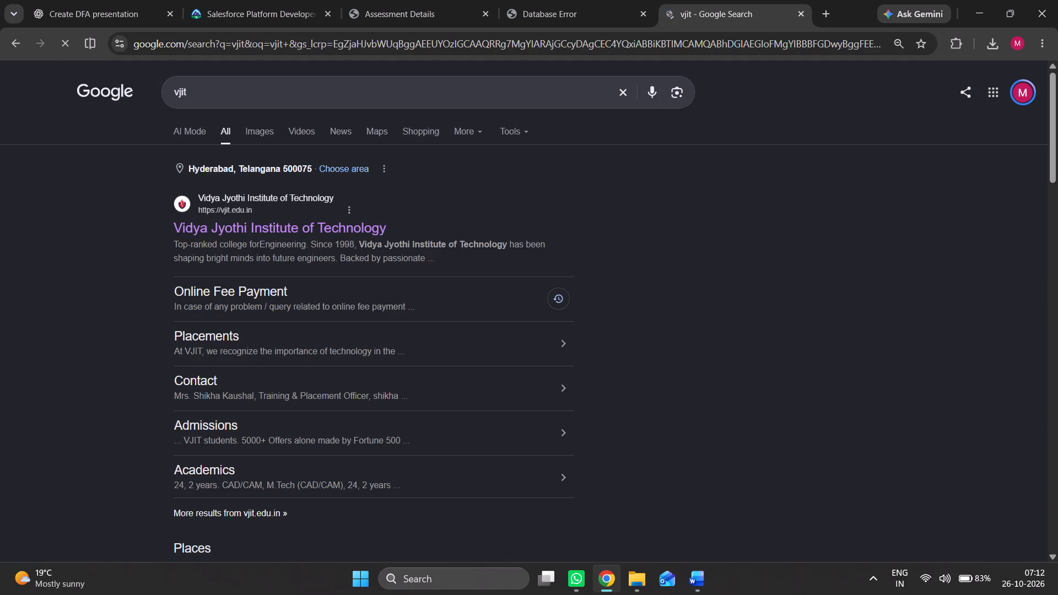
pyautogui.click(253, 132)
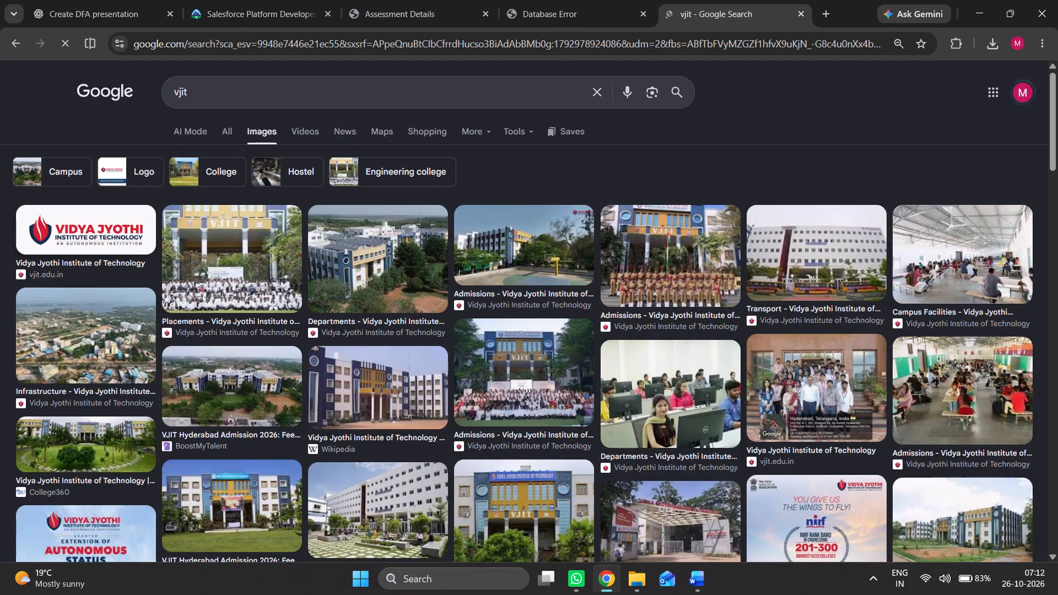
pyautogui.rightClick(67, 232)
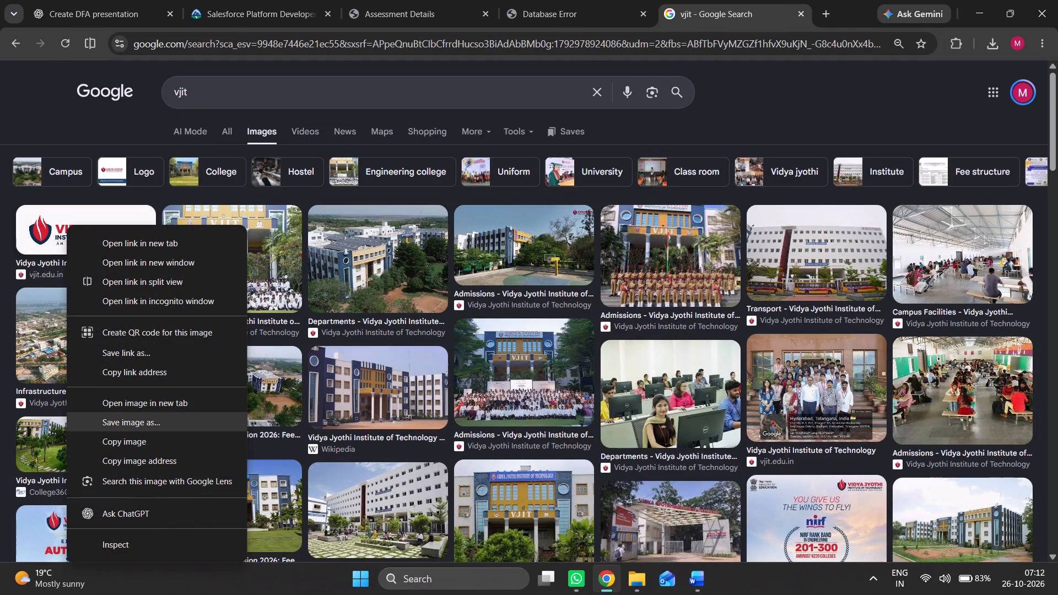
pyautogui.click(131, 426)
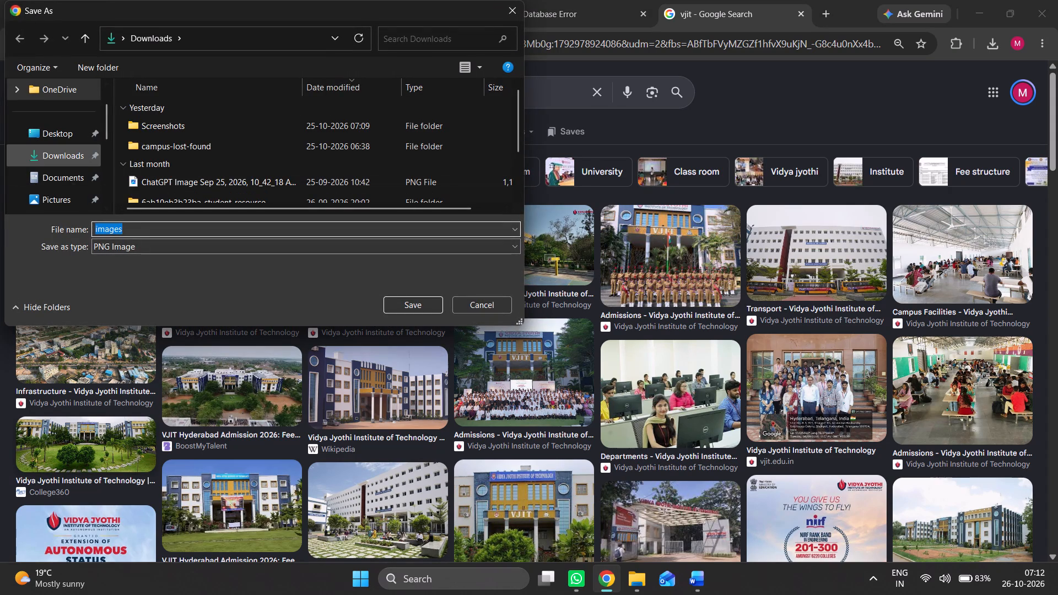
pyautogui.click(58, 158)
pyautogui.click(404, 305)
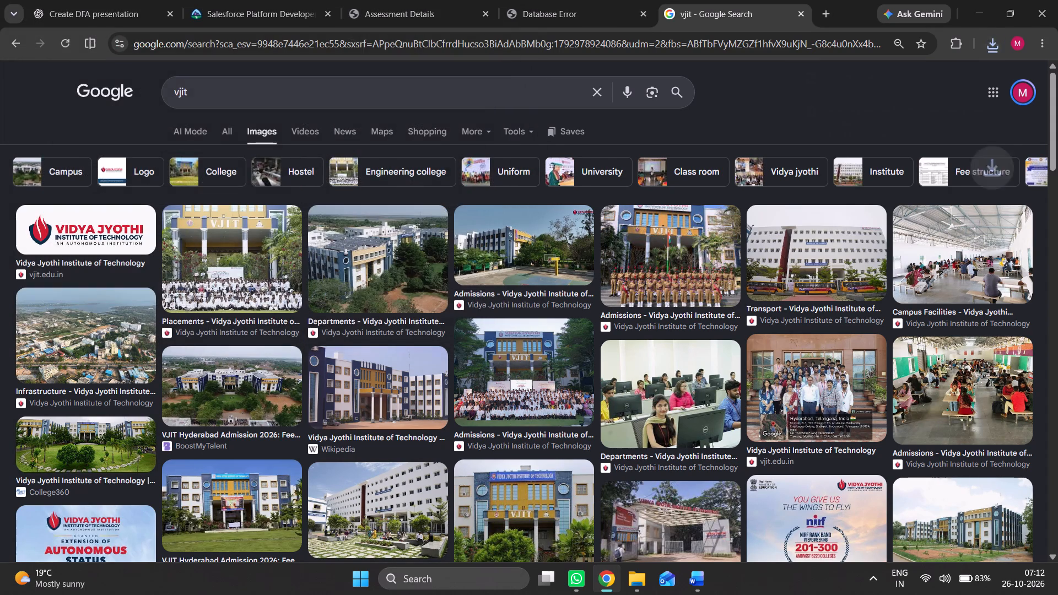
# Switch back to the Word report and paste the college logo on the blank line above CASE STUDY REPORT.
pyautogui.click(694, 589)
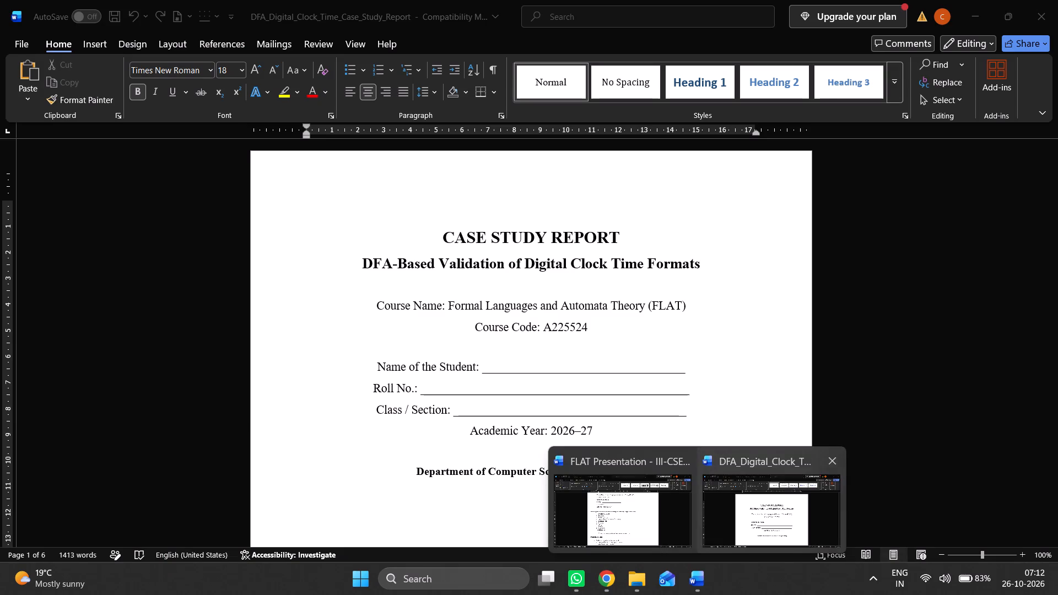
pyautogui.click(793, 527)
pyautogui.hotkey('ctrl', 'v')
# Shrink the logo on the cover page until its frame is slightly wider than the CASE STUDY REPORT title and about two title lines tall.
pyautogui.keyDown('ctrl'); pyautogui.click(548, 210); pyautogui.keyUp('ctrl')
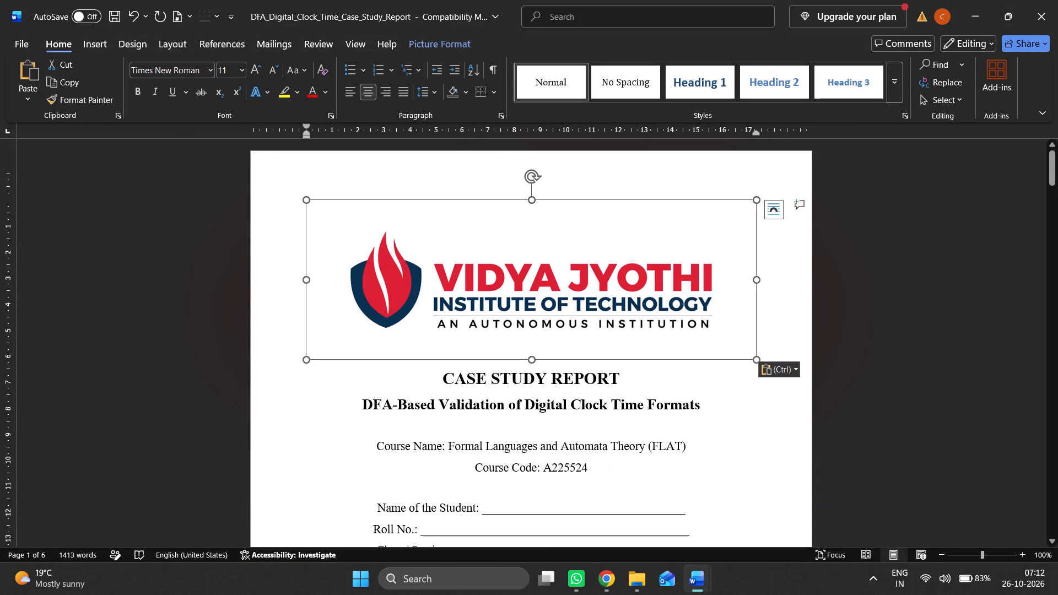
pyautogui.moveTo(756, 360); pyautogui.dragTo(654, 203)
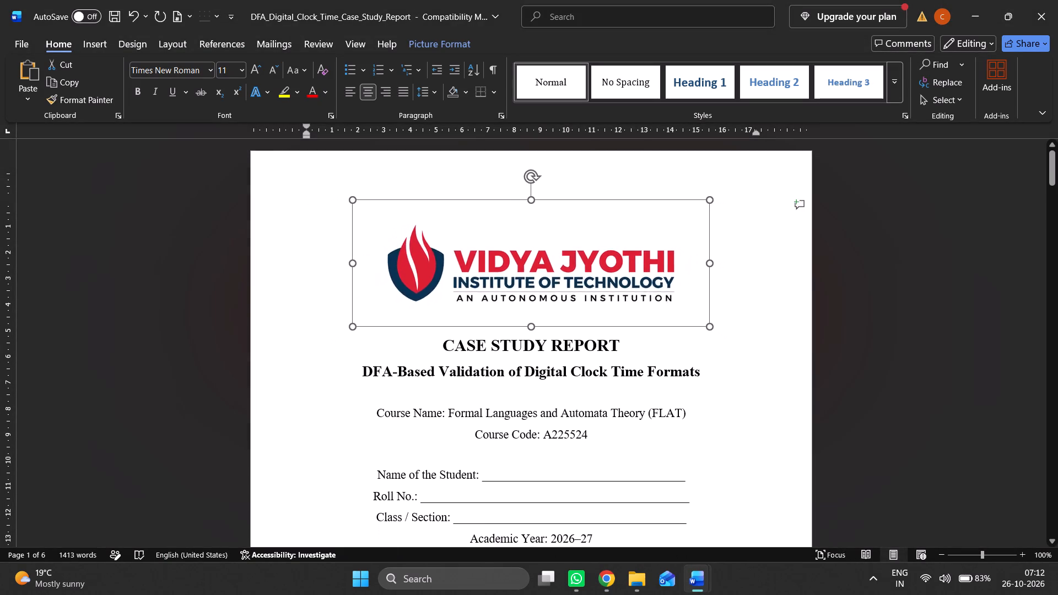
pyautogui.moveTo(654, 203); pyautogui.dragTo(631, 252)
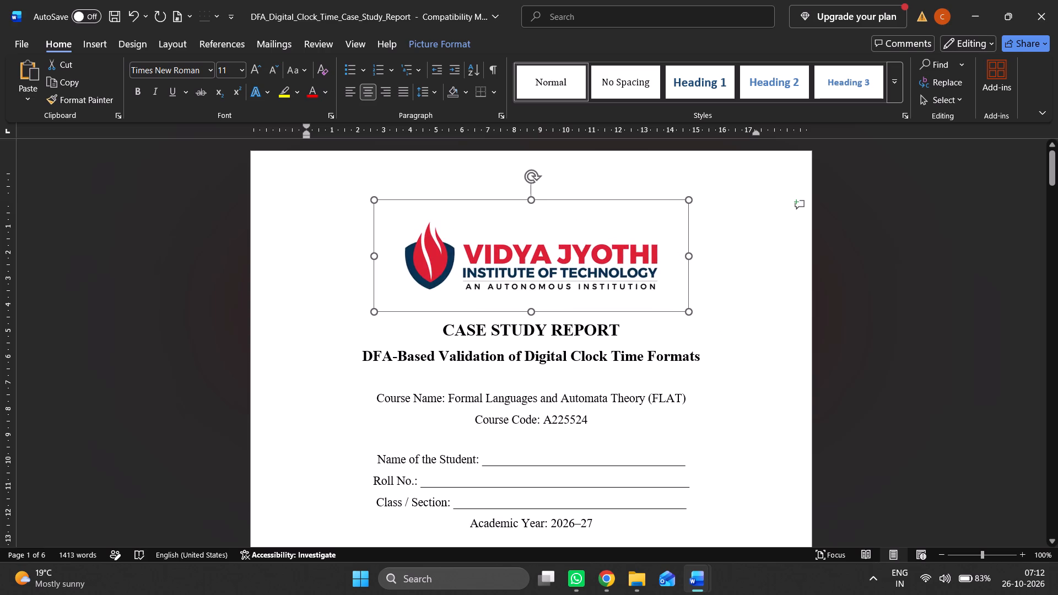
pyautogui.moveTo(631, 252); pyautogui.dragTo(634, 257)
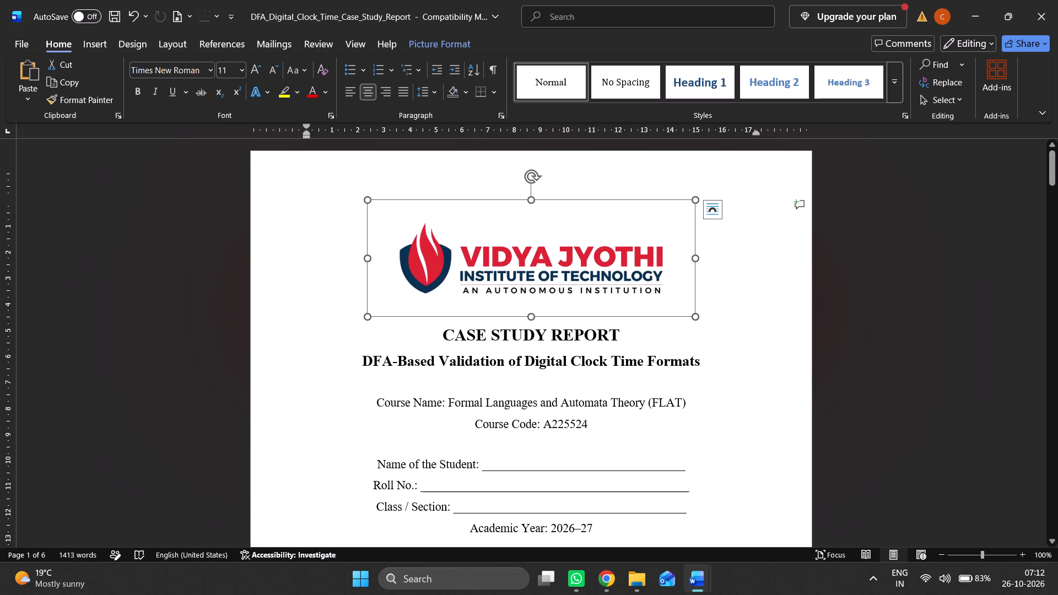
pyautogui.moveTo(532, 317); pyautogui.dragTo(542, 267)
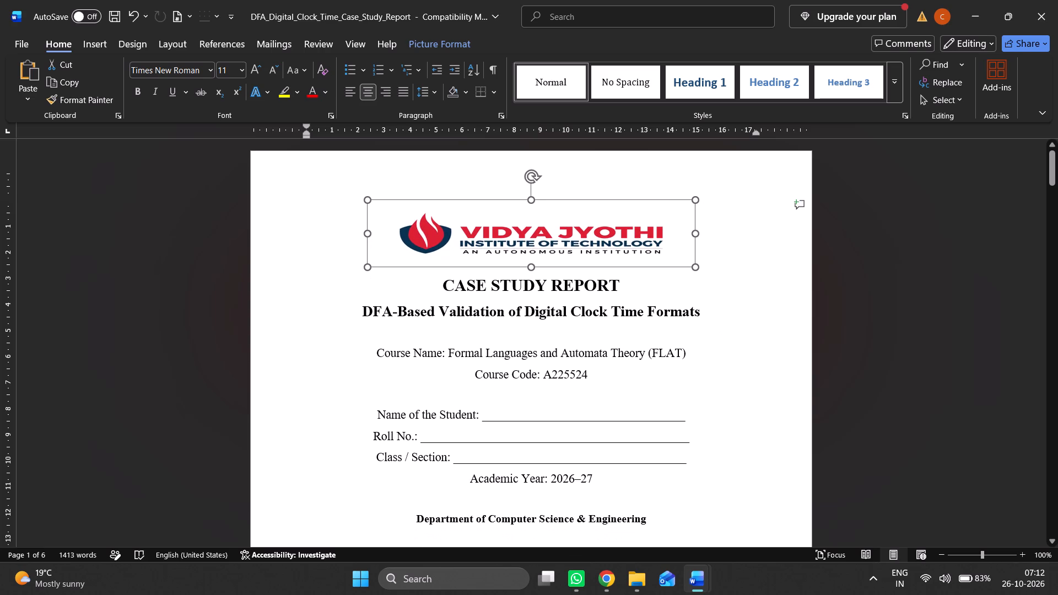
pyautogui.moveTo(542, 267); pyautogui.dragTo(543, 261)
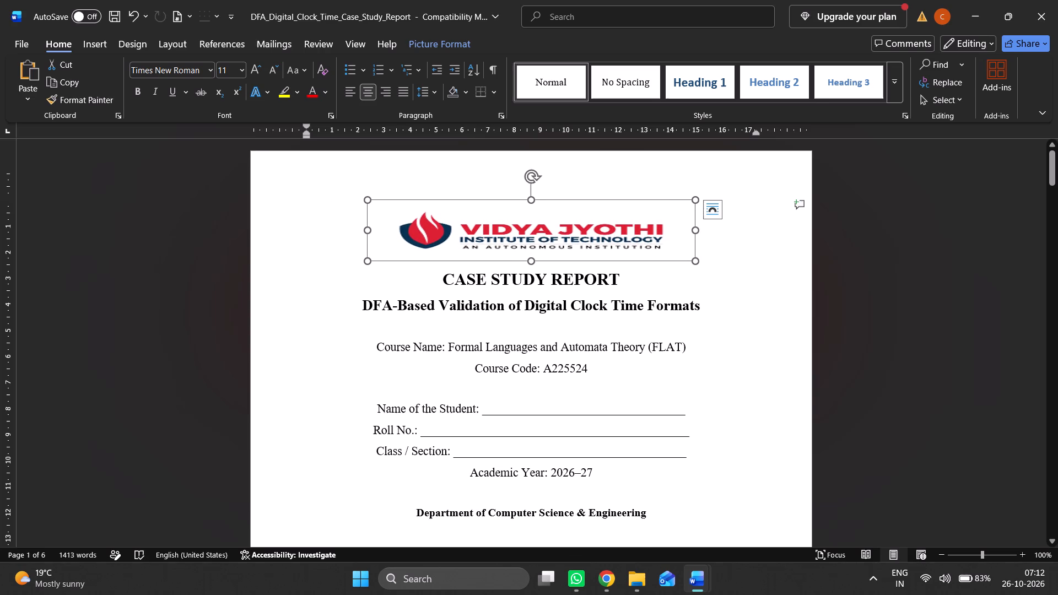
pyautogui.moveTo(368, 229); pyautogui.dragTo(470, 248)
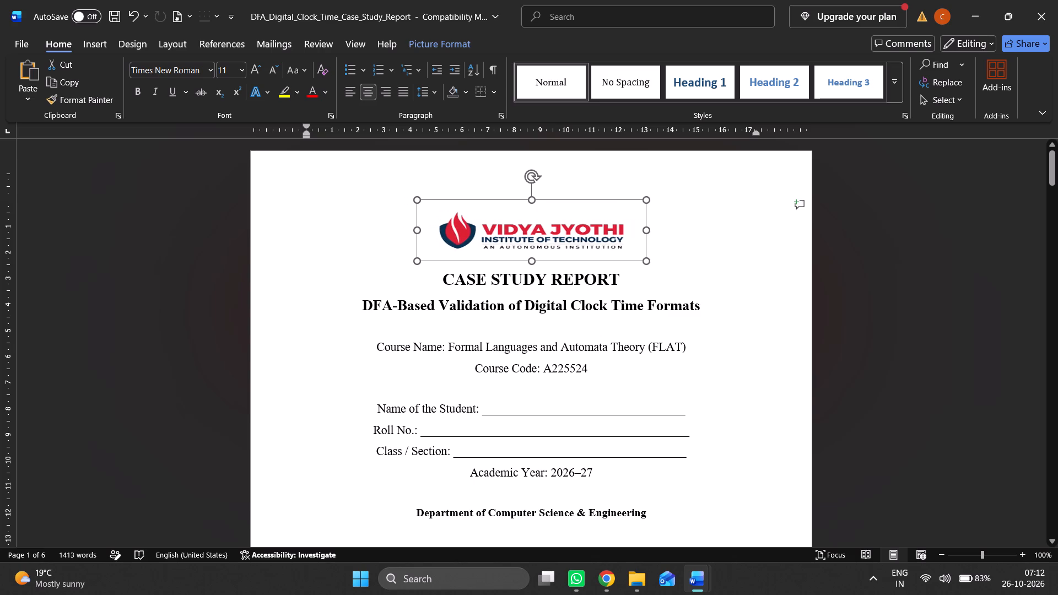
pyautogui.moveTo(470, 248); pyautogui.dragTo(514, 240)
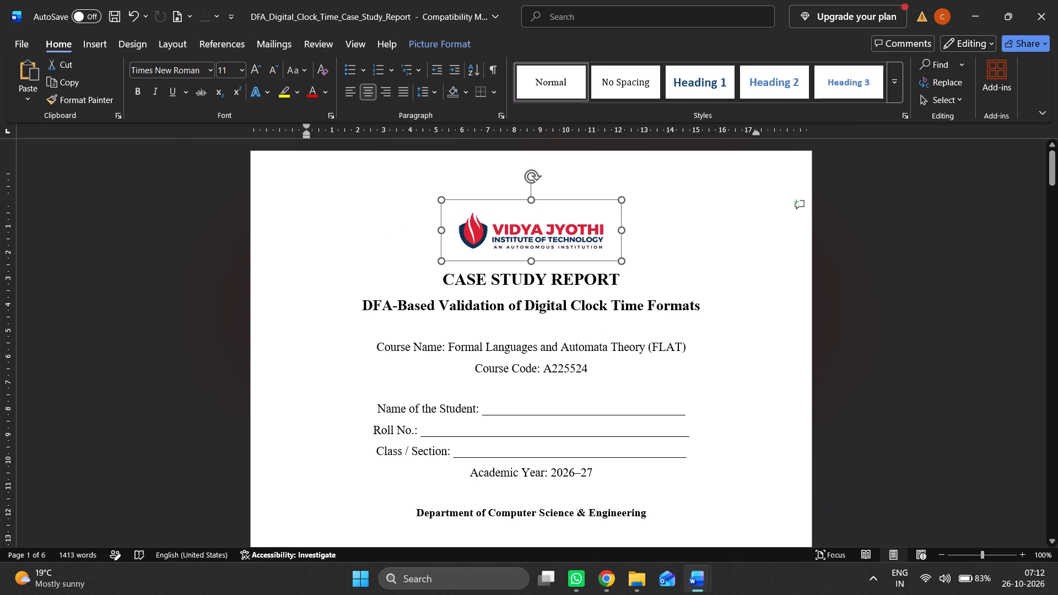
pyautogui.moveTo(514, 240); pyautogui.dragTo(502, 238)
pyautogui.click(671, 255)
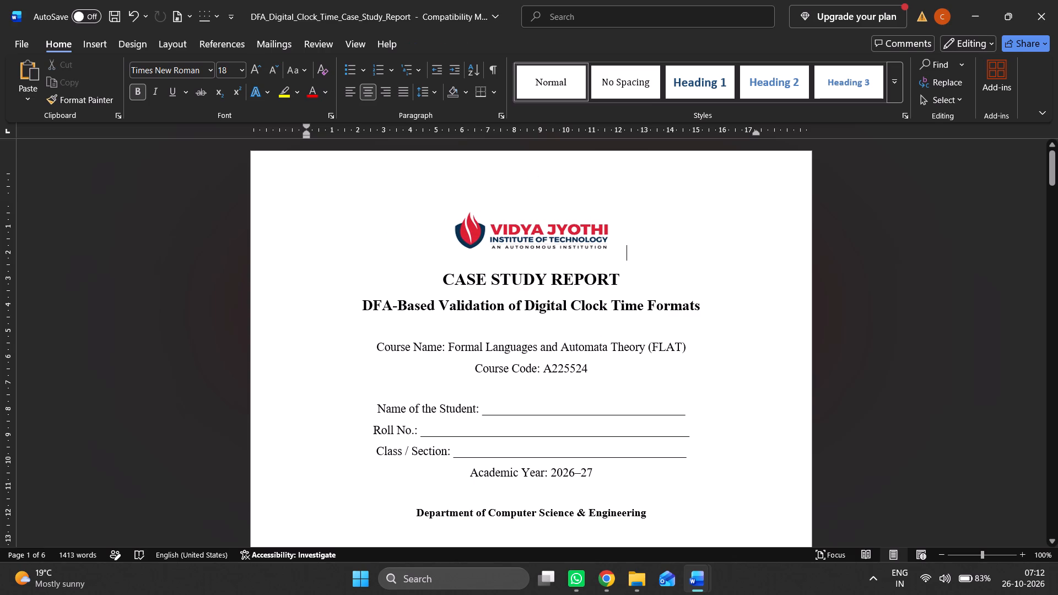
pyautogui.click(537, 234)
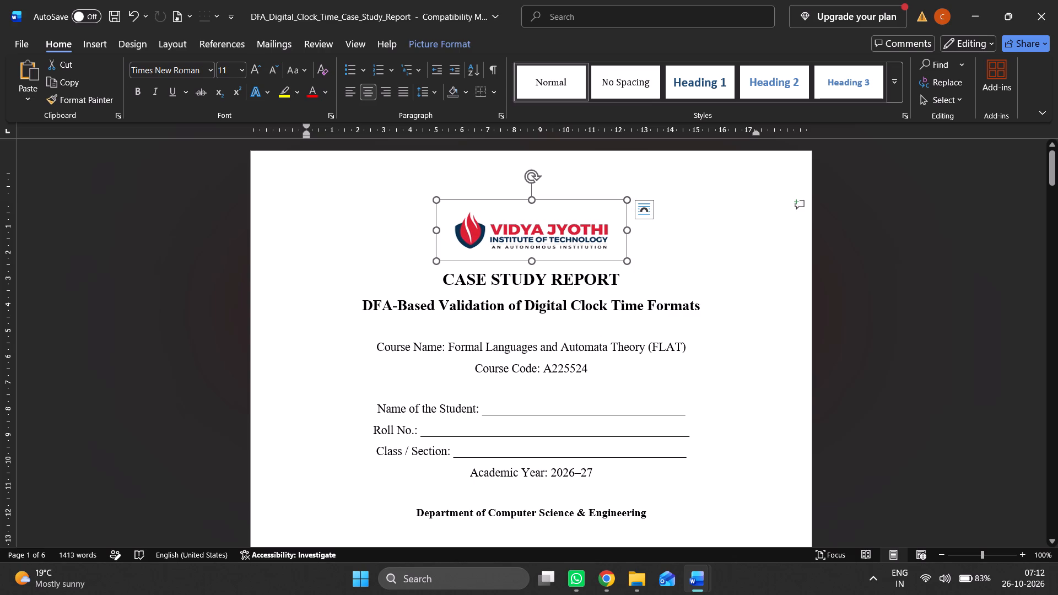
pyautogui.moveTo(439, 231); pyautogui.dragTo(426, 231)
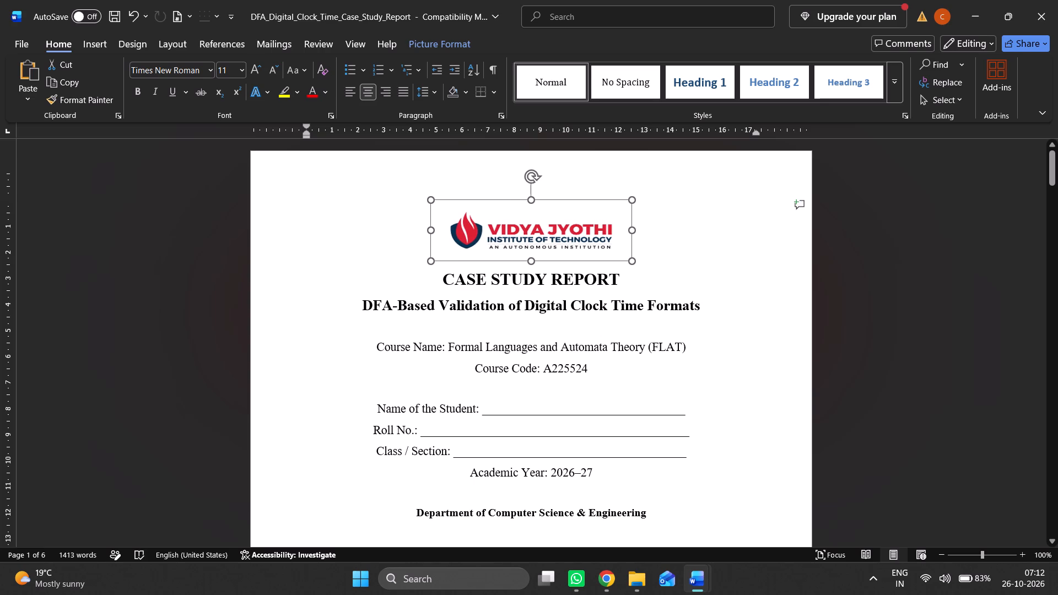
pyautogui.moveTo(426, 231); pyautogui.dragTo(419, 231)
pyautogui.click(656, 384)
# Insert two blank lines between the logo and the CASE STUDY REPORT title.
pyautogui.click(636, 260)
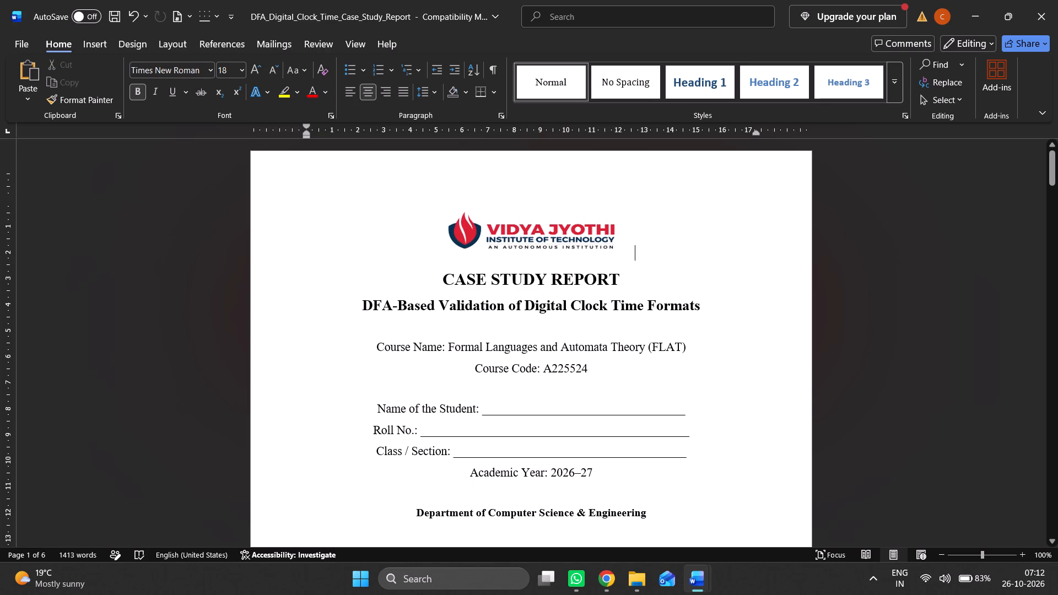
pyautogui.press('Return')
pyautogui.press('Return')
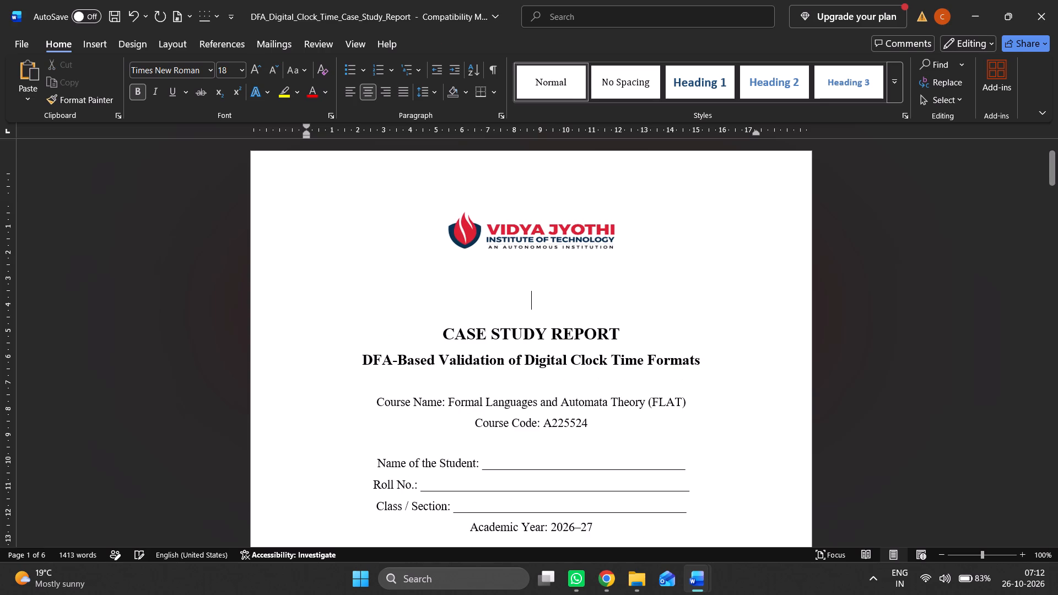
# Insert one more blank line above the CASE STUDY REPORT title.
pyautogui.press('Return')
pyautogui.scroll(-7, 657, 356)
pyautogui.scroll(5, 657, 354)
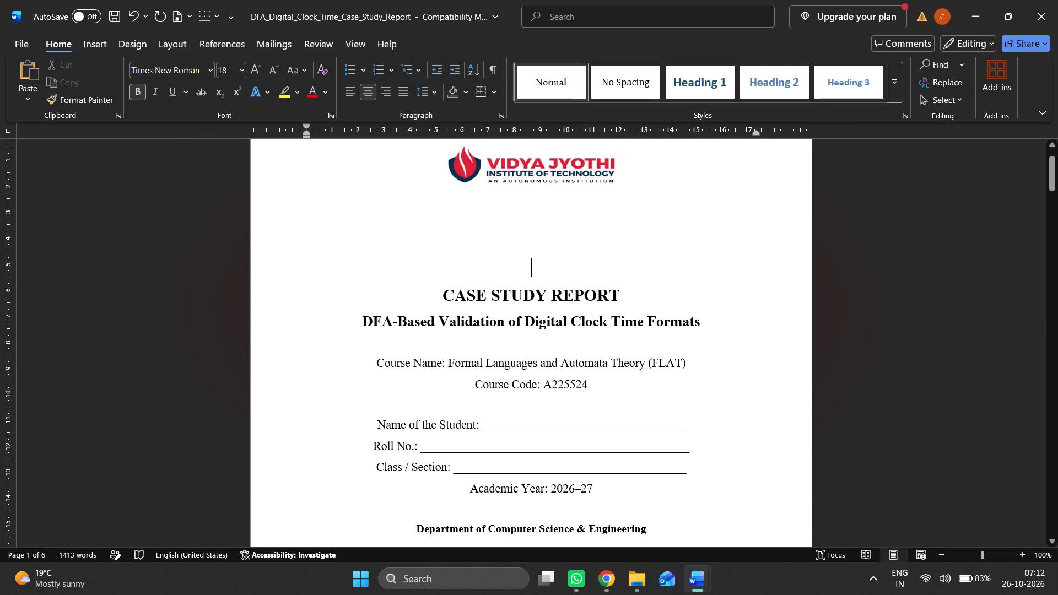
# Insert a blank line between the CASE STUDY REPORT title and the DFA-Based Validation subtitle.
pyautogui.click(628, 297)
pyautogui.press('Return')
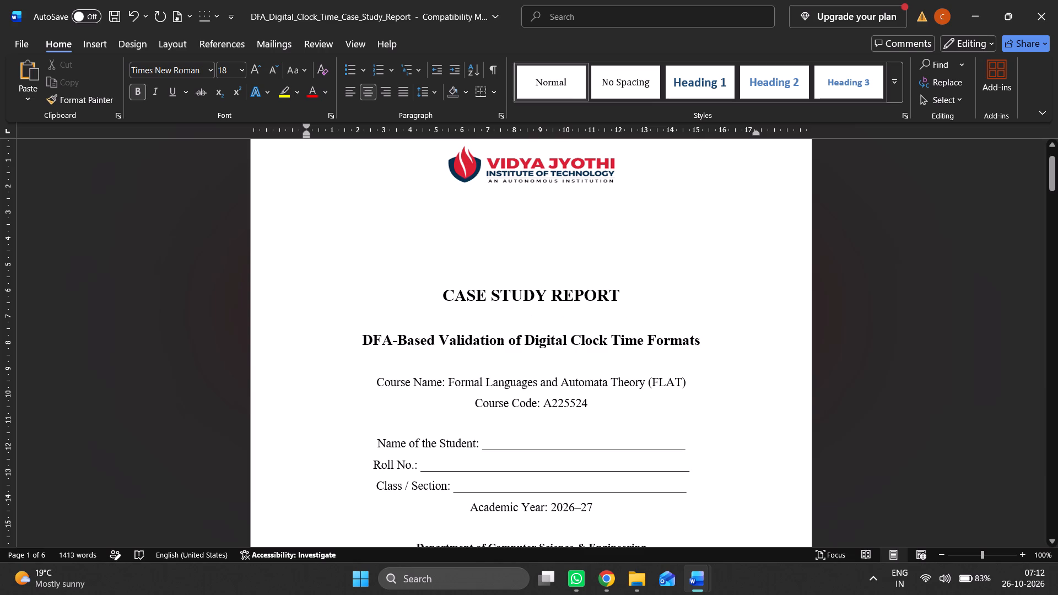
# Switch to the FLAT Presentation - III-CSE-A document and examine the required first-page layout for the case study report.
pyautogui.hotkey('alt', 'Tab')
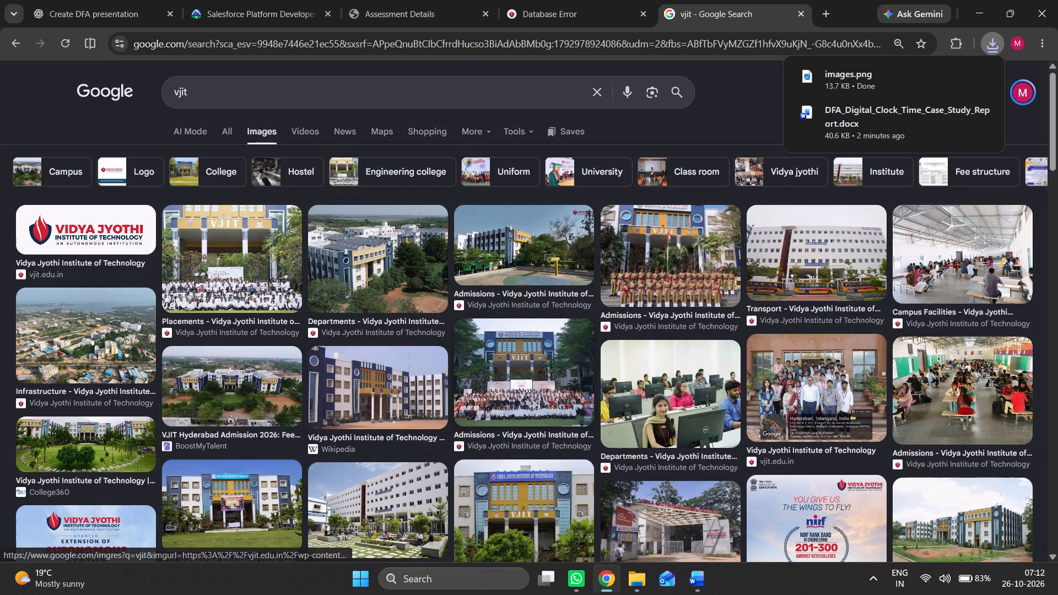
pyautogui.click(697, 583)
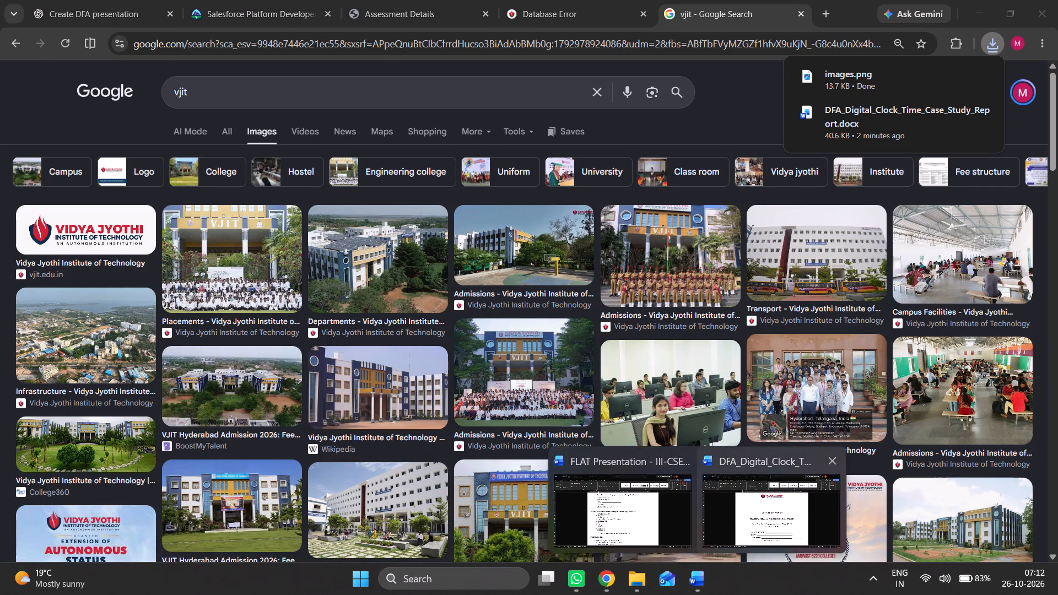
pyautogui.click(634, 504)
pyautogui.scroll(5, 546, 376)
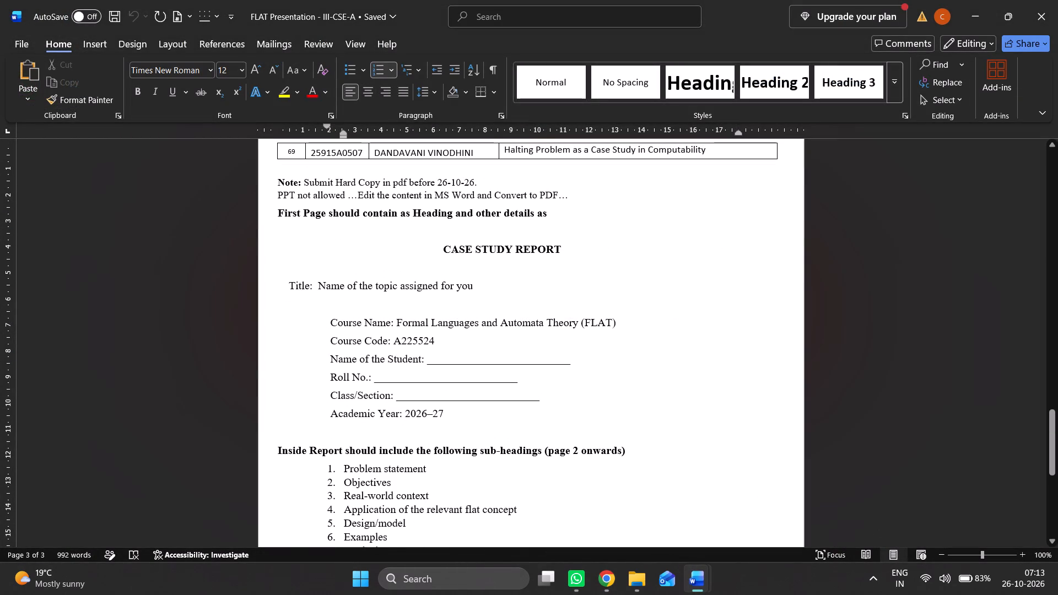
pyautogui.hotkey('alt', 'Tab')
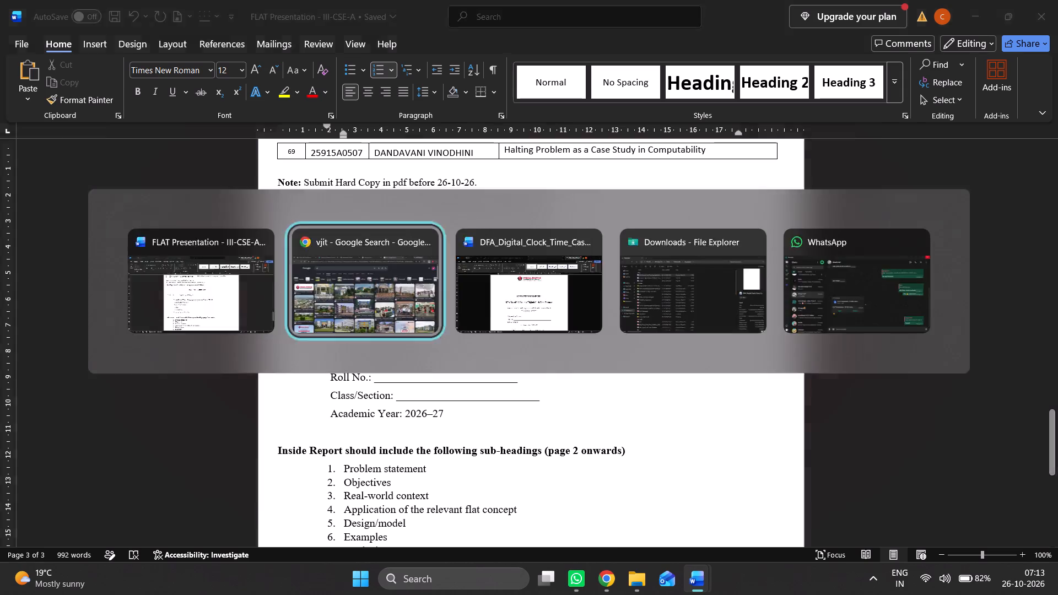
pyautogui.hotkey('alt', 'Tab')
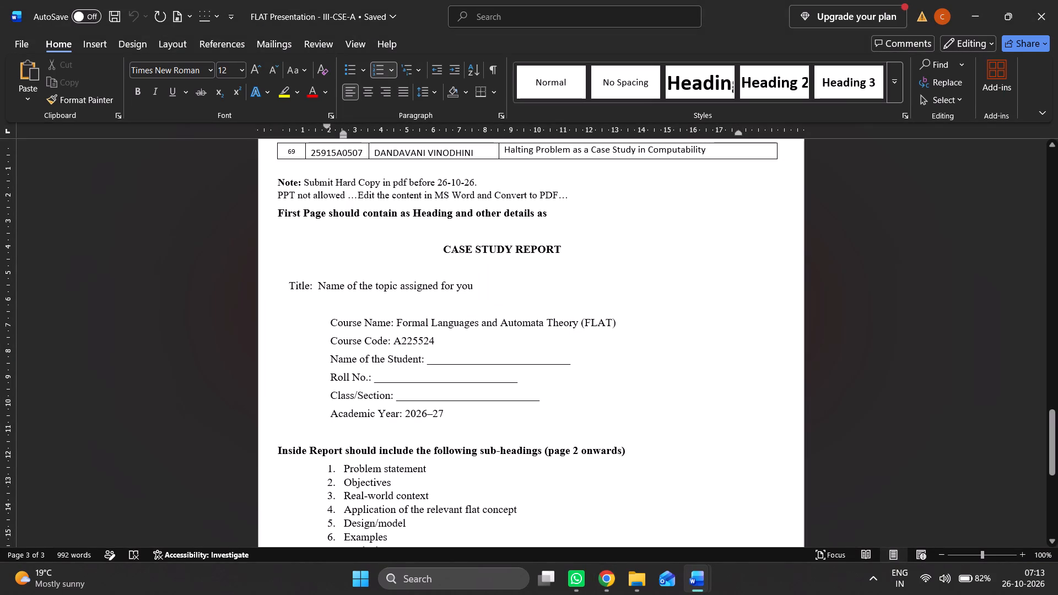
pyautogui.press('super+Tab')
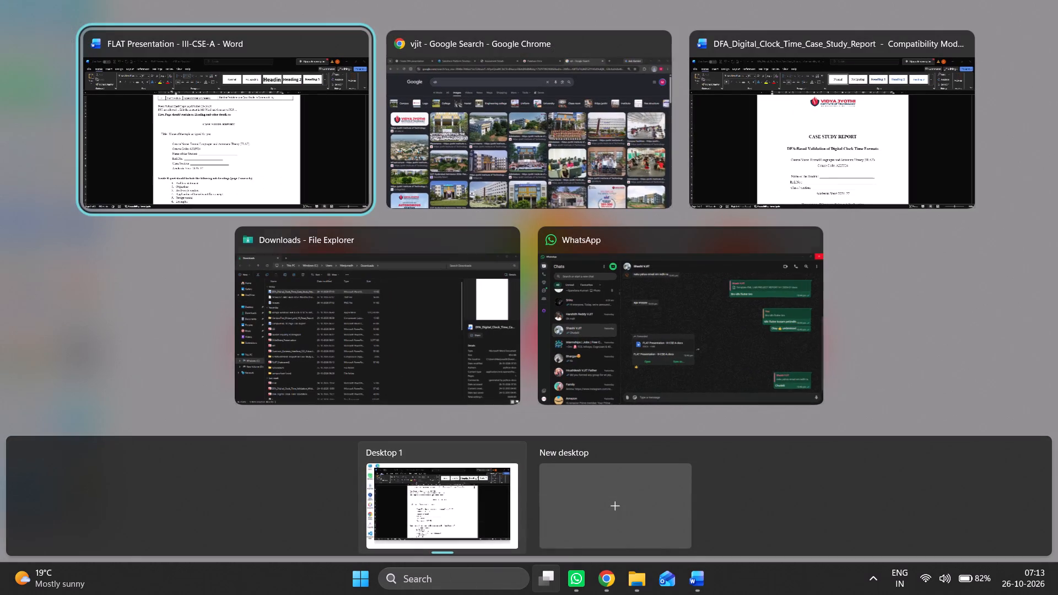
pyautogui.click(835, 133)
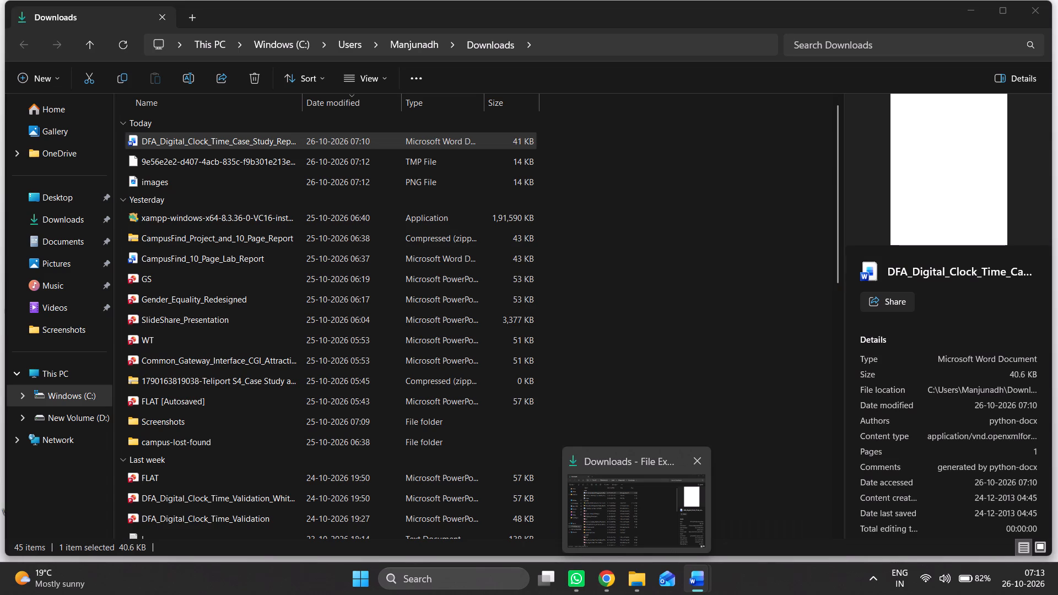
pyautogui.hotkey('alt', 'Tab')
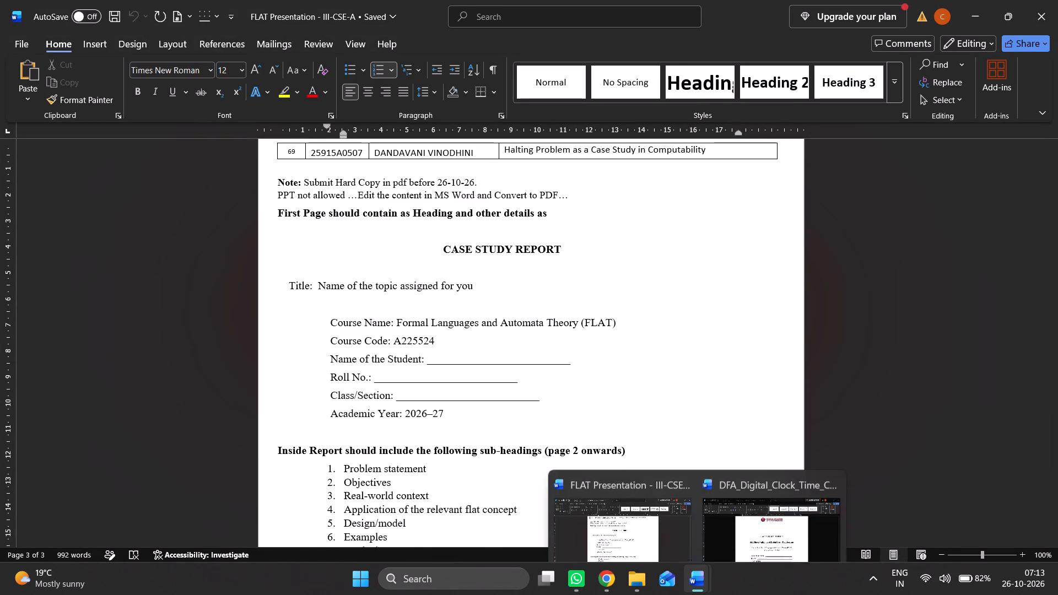
# Return to the DFA_Digital_Clock_Time_Case_Study_Report document and delete two blank lines between the logo and the CASE STUDY REPORT title.
pyautogui.click(756, 503)
pyautogui.scroll(6, 571, 303)
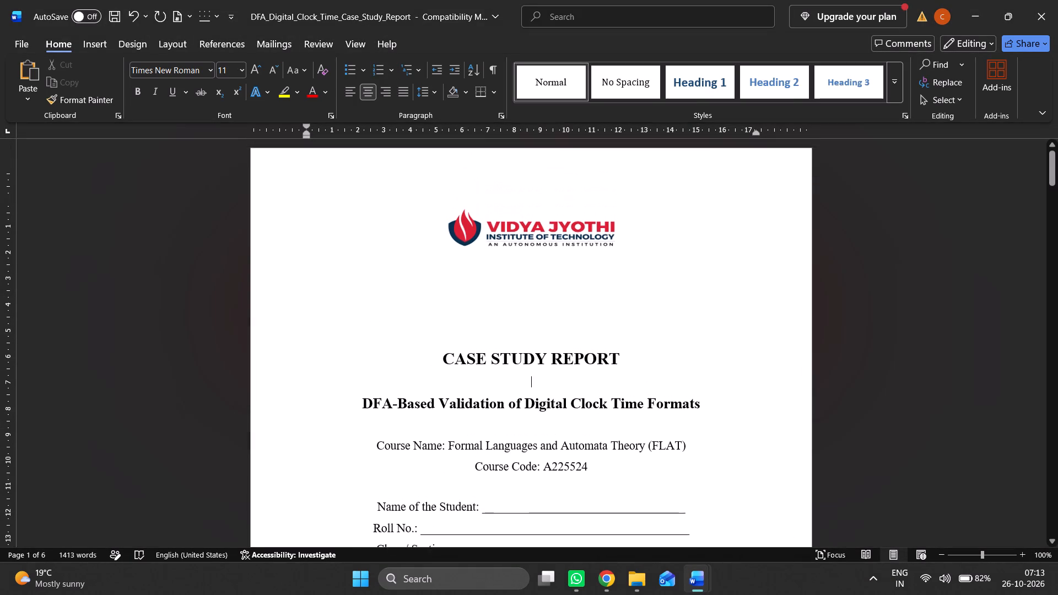
pyautogui.click(513, 322)
pyautogui.click(522, 343)
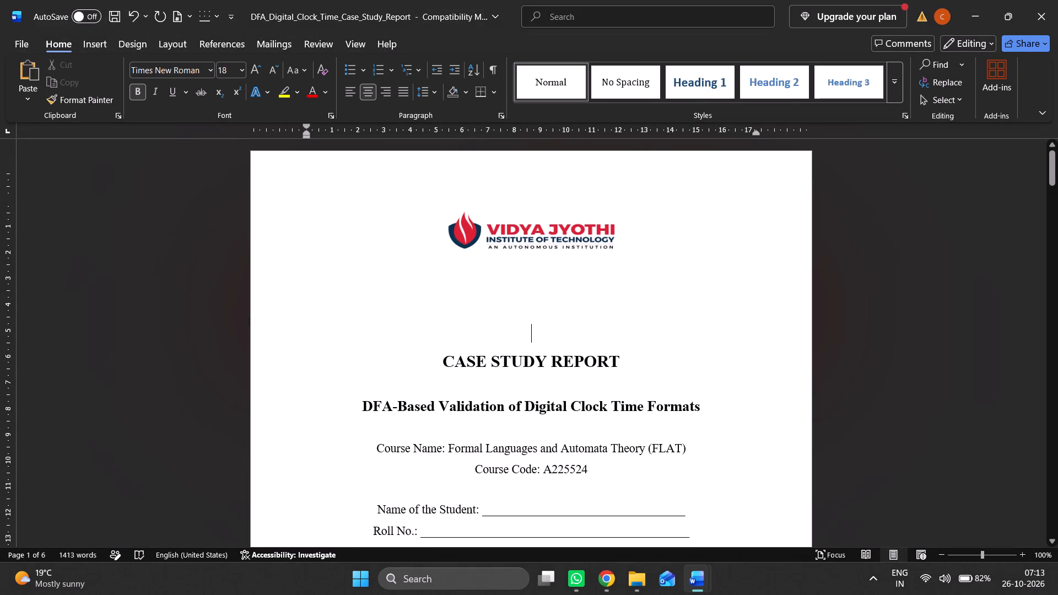
pyautogui.press('BackSpace')
pyautogui.press('BackSpace')
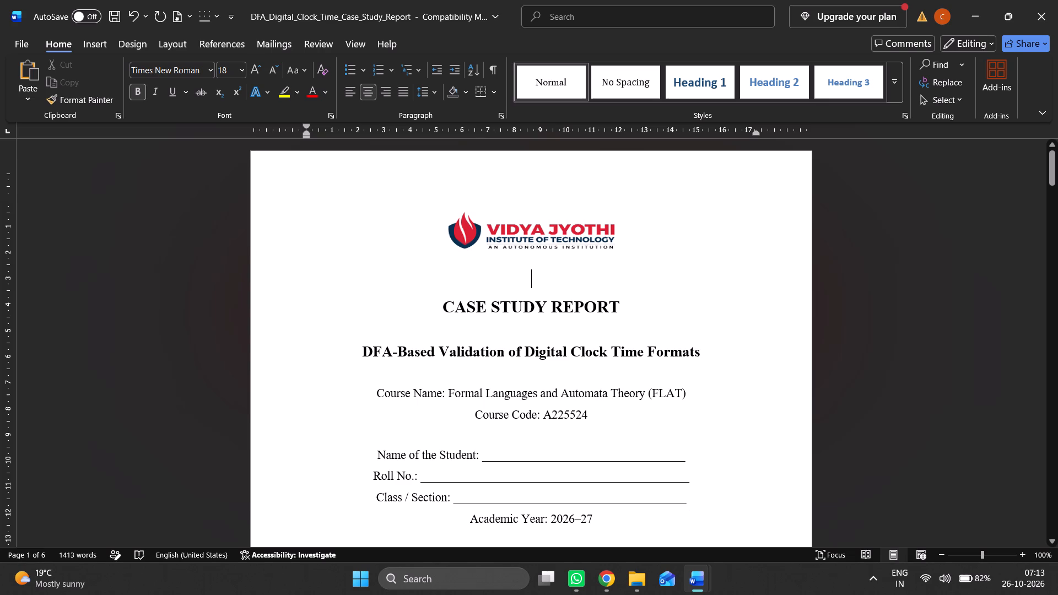
# Delete the blank line between the Course Code and Name of the Student lines.
pyautogui.scroll(-1, 572, 382)
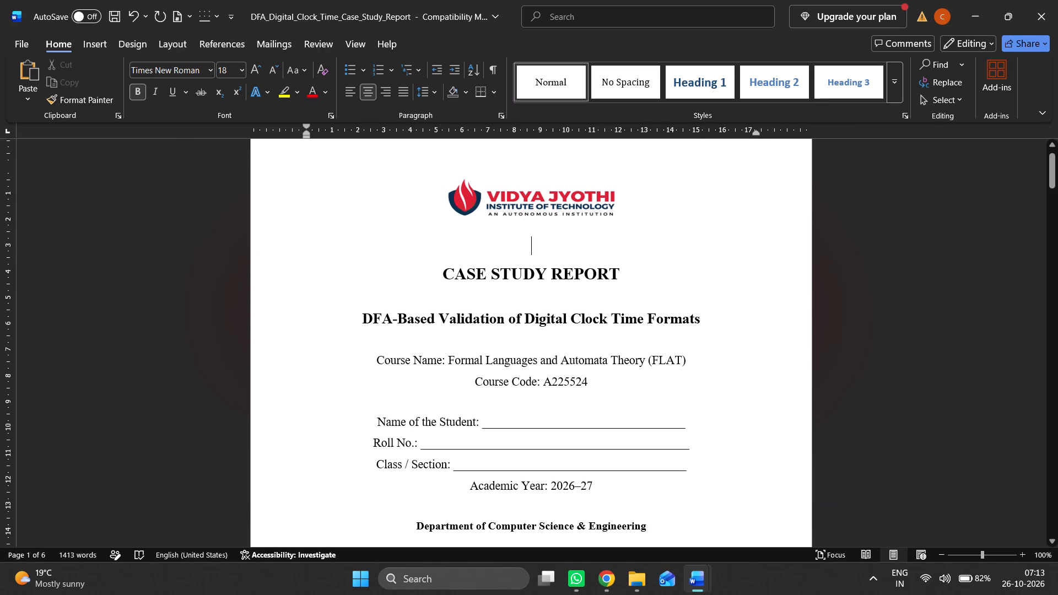
pyautogui.click(380, 357)
pyautogui.click(386, 436)
pyautogui.click(376, 421)
pyautogui.press('BackSpace')
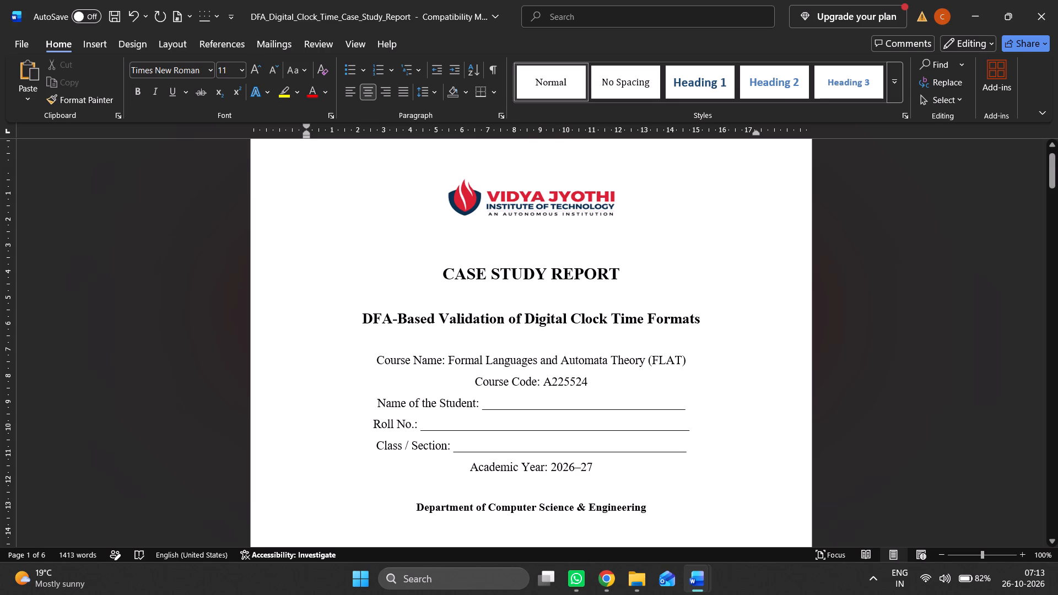
# Left-align the six cover detail lines from Course Name through Academic Year.
pyautogui.click(477, 380)
pyautogui.press('BackSpace')
pyautogui.click(382, 360)
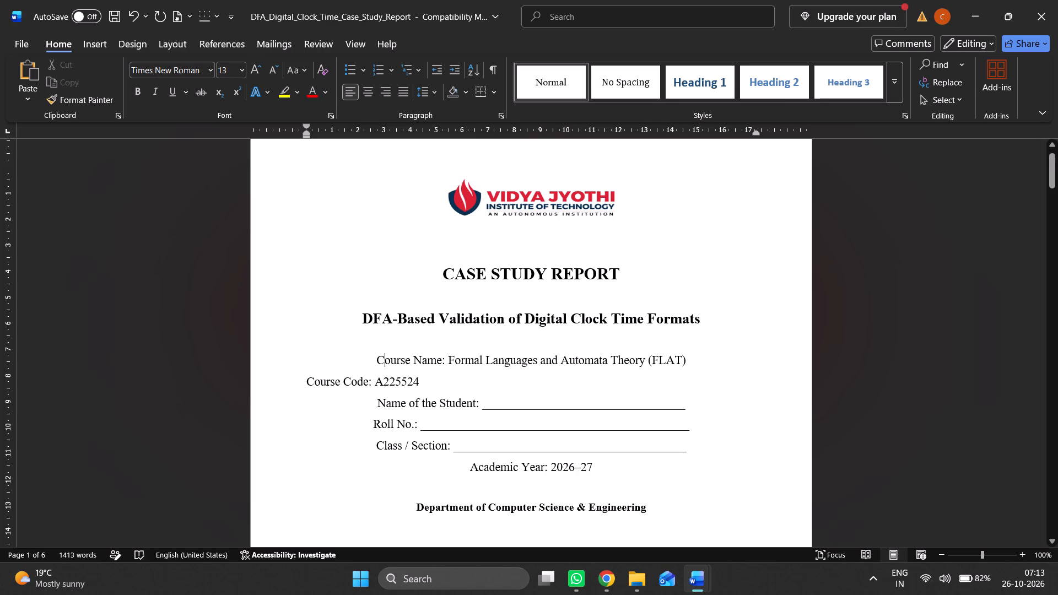
pyautogui.click(375, 366)
pyautogui.press('BackSpace')
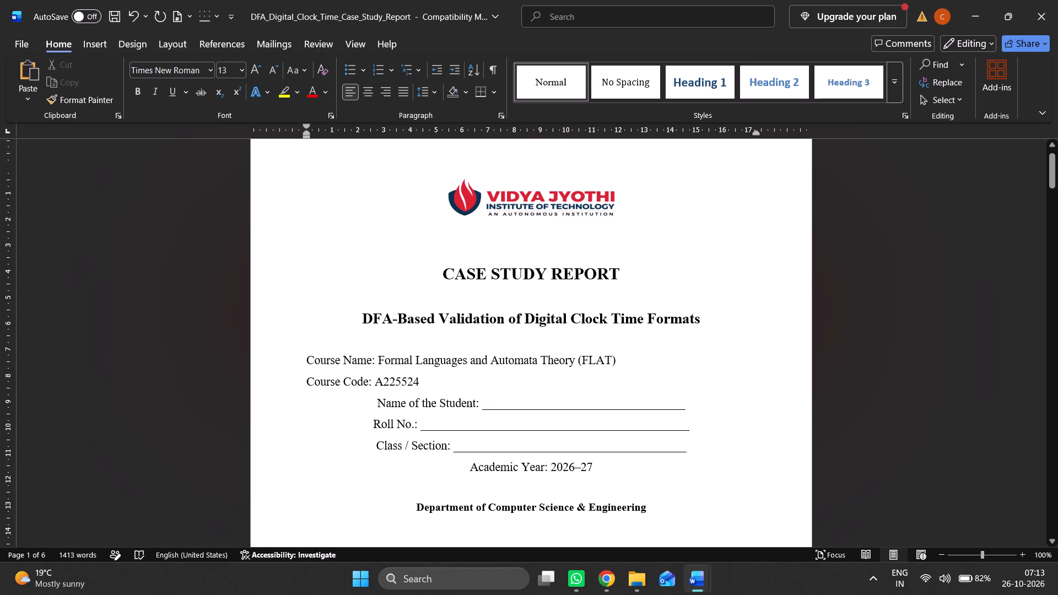
pyautogui.click(375, 407)
pyautogui.press('BackSpace')
pyautogui.click(382, 425)
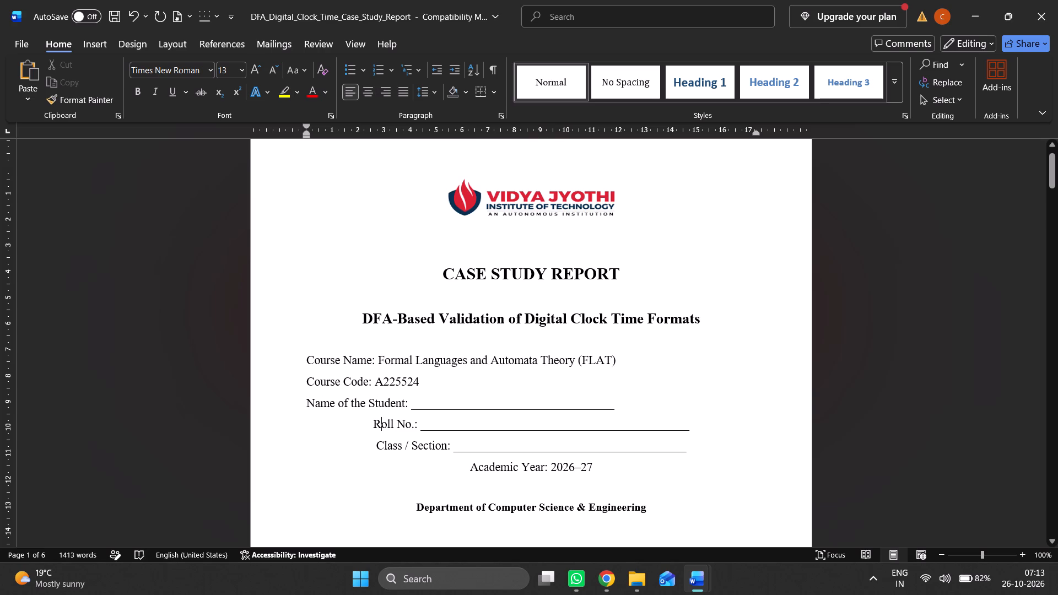
pyautogui.click(374, 432)
pyautogui.press('BackSpace')
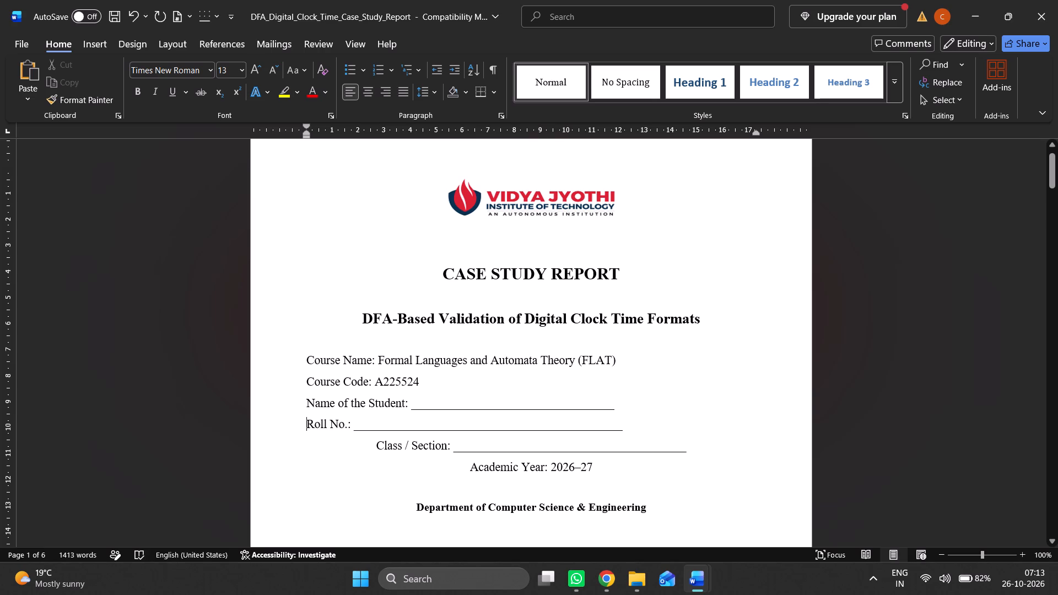
pyautogui.click(375, 446)
pyautogui.press('BackSpace')
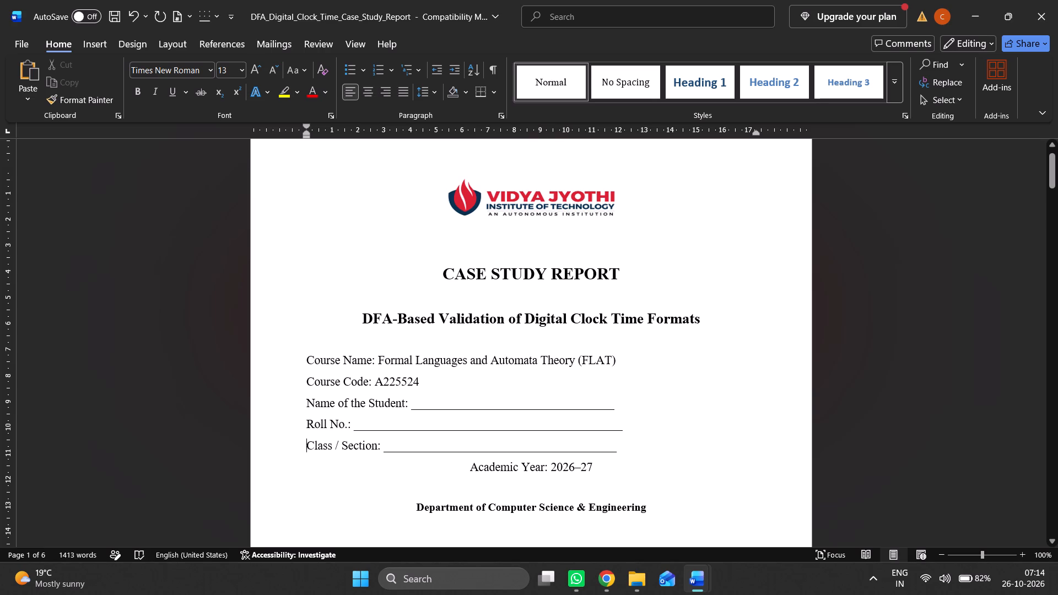
pyautogui.click(473, 470)
pyautogui.press('BackSpace')
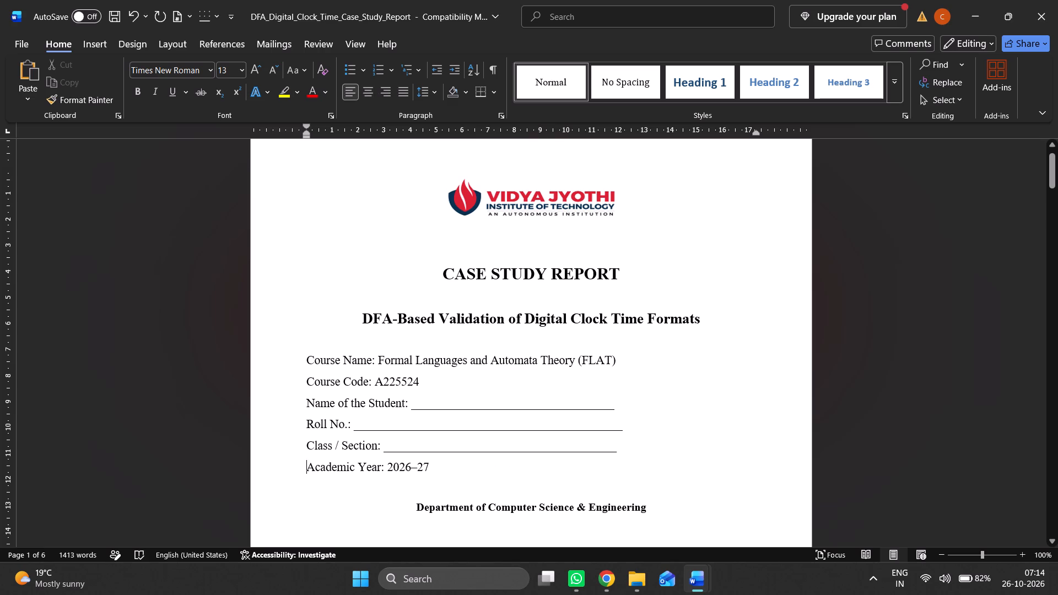
# Compare the report's cover and opening section with the required format in the FLAT Presentation document.
pyautogui.scroll(-18, 670, 281)
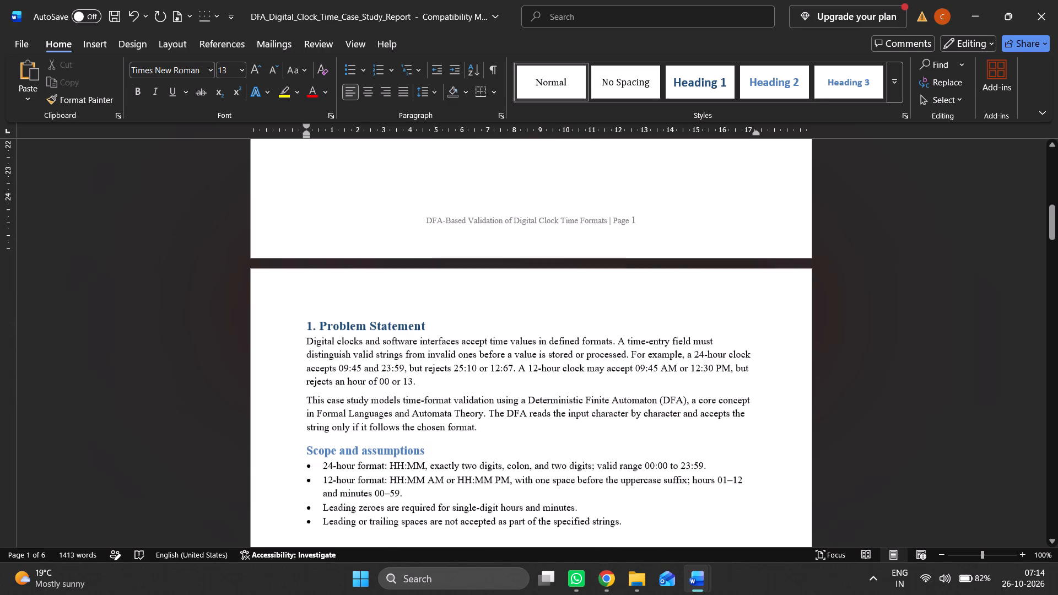
pyautogui.scroll(15, 672, 278)
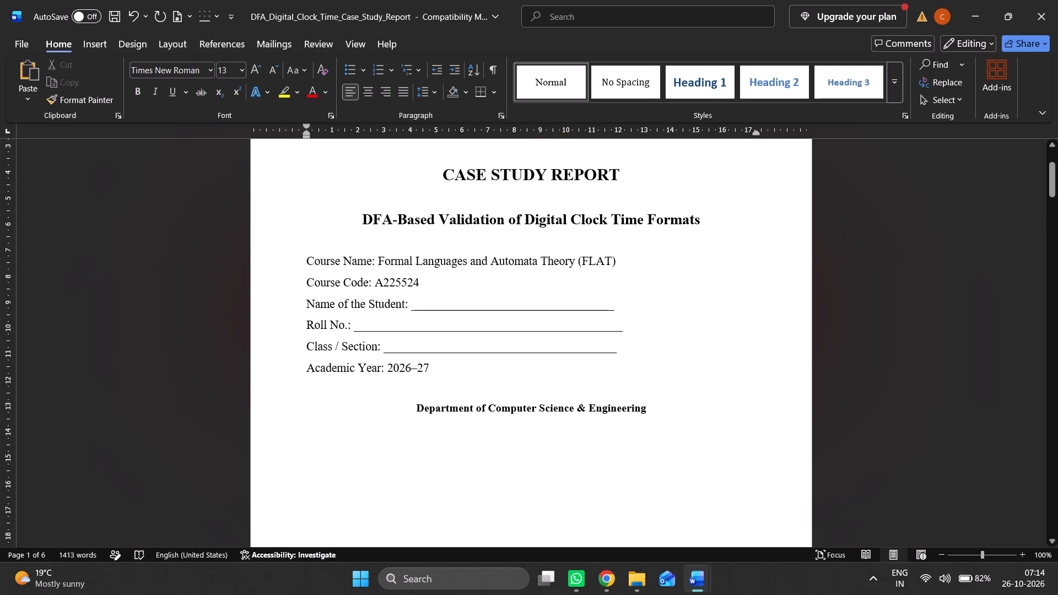
pyautogui.hotkey('alt', 'Tab')
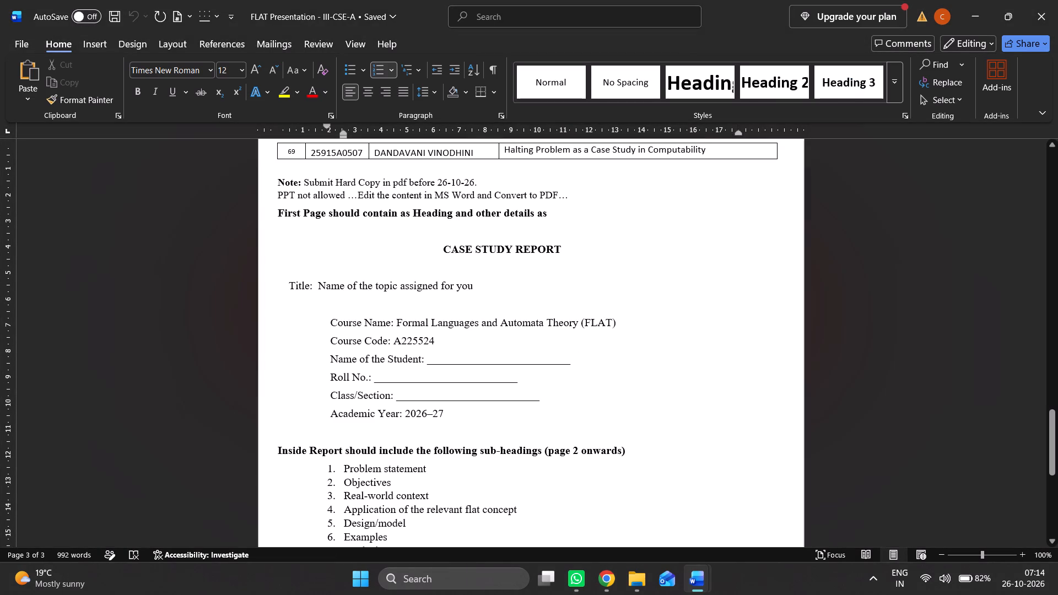
pyautogui.scroll(-5, 635, 337)
pyautogui.hotkey('alt', 'Tab')
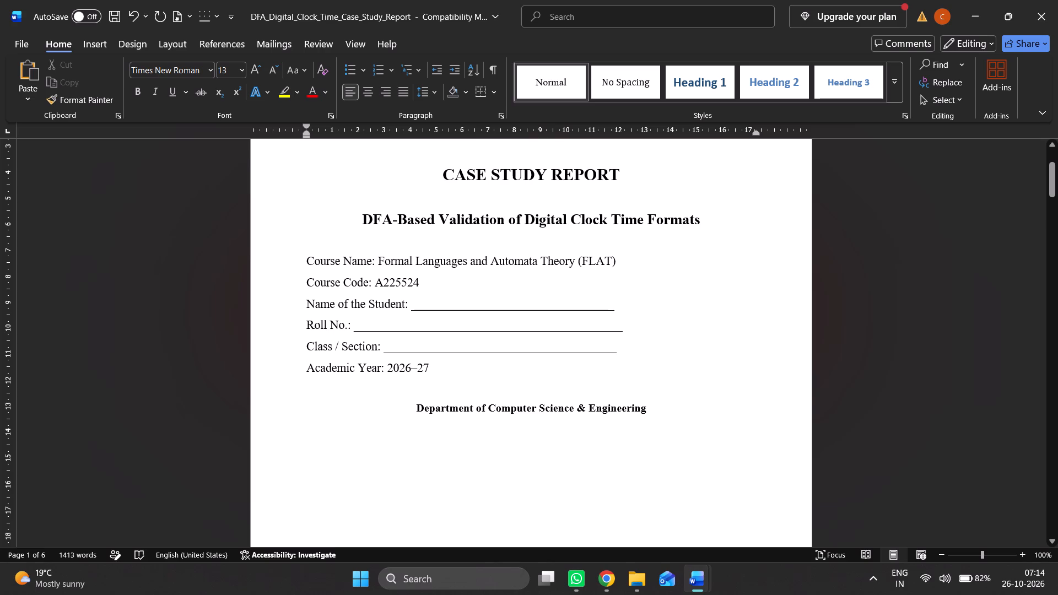
# Delete the underscore line after the Class / Section label, leaving a space after its colon.
pyautogui.click(625, 352)
pyautogui.press('BackSpace')
pyautogui.press('BackSpace')
pyautogui.press('BackSpace')
pyautogui.press('BackSpace')
pyautogui.press('BackSpace')
pyautogui.press('BackSpace')
pyautogui.press('BackSpace')
pyautogui.press('BackSpace')
pyautogui.press('BackSpace')
pyautogui.press('BackSpace')
pyautogui.press('BackSpace')
pyautogui.press('BackSpace')
pyautogui.press('BackSpace')
pyautogui.press('BackSpace')
pyautogui.press('BackSpace')
pyautogui.press('BackSpace')
pyautogui.press('BackSpace')
pyautogui.press('BackSpace')
pyautogui.press('BackSpace')
pyautogui.press('BackSpace')
pyautogui.press('BackSpace')
pyautogui.press('BackSpace')
pyautogui.press('BackSpace')
pyautogui.press('BackSpace')
pyautogui.press('BackSpace')
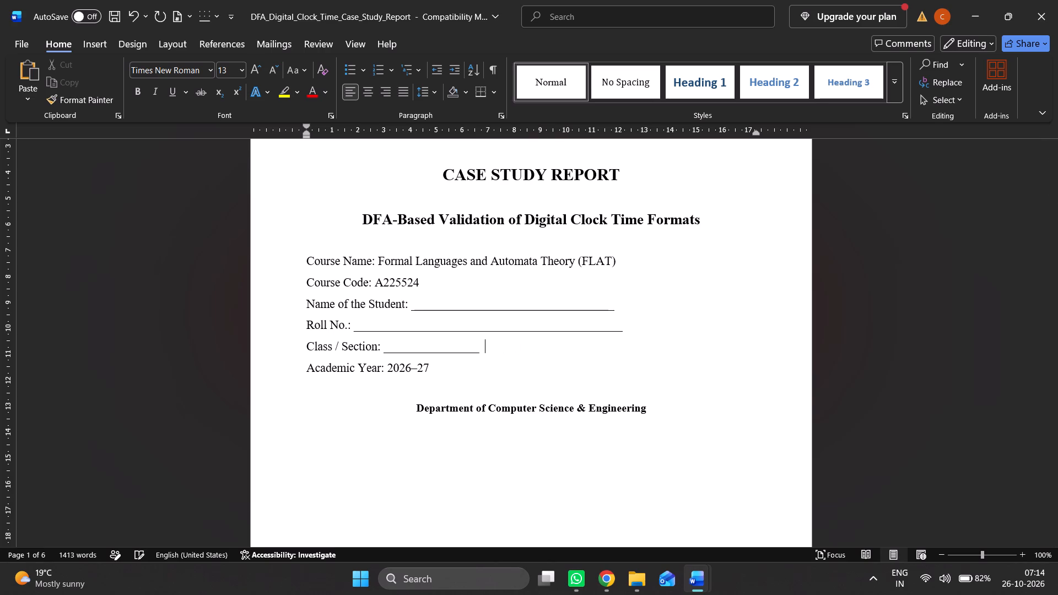
pyautogui.press('BackSpace')
pyautogui.press('BackSpace')
pyautogui.press('BackSpace')
pyautogui.press('BackSpace')
pyautogui.press('BackSpace')
pyautogui.press('BackSpace')
pyautogui.press('BackSpace')
pyautogui.press('BackSpace')
pyautogui.press('BackSpace')
pyautogui.press('BackSpace')
pyautogui.press('BackSpace')
pyautogui.press('BackSpace')
pyautogui.press('BackSpace')
pyautogui.press('BackSpace')
pyautogui.press('BackSpace')
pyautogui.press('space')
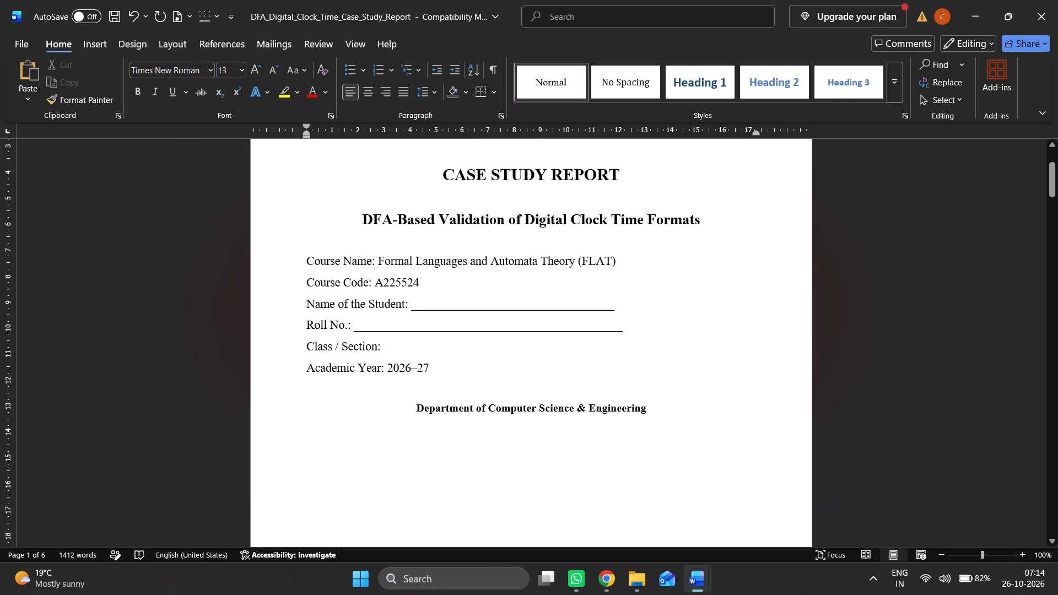
# Insert a space before the colon in the Class / Section and Academic Year labels.
pyautogui.click(378, 347)
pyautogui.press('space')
pyautogui.click(384, 370)
pyautogui.click(382, 370)
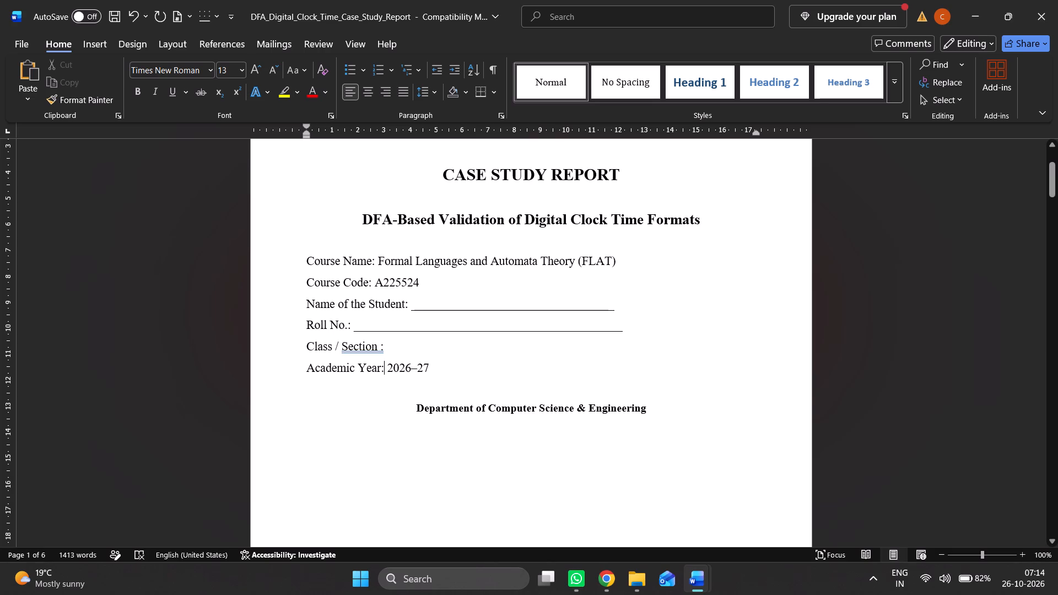
pyautogui.click(381, 368)
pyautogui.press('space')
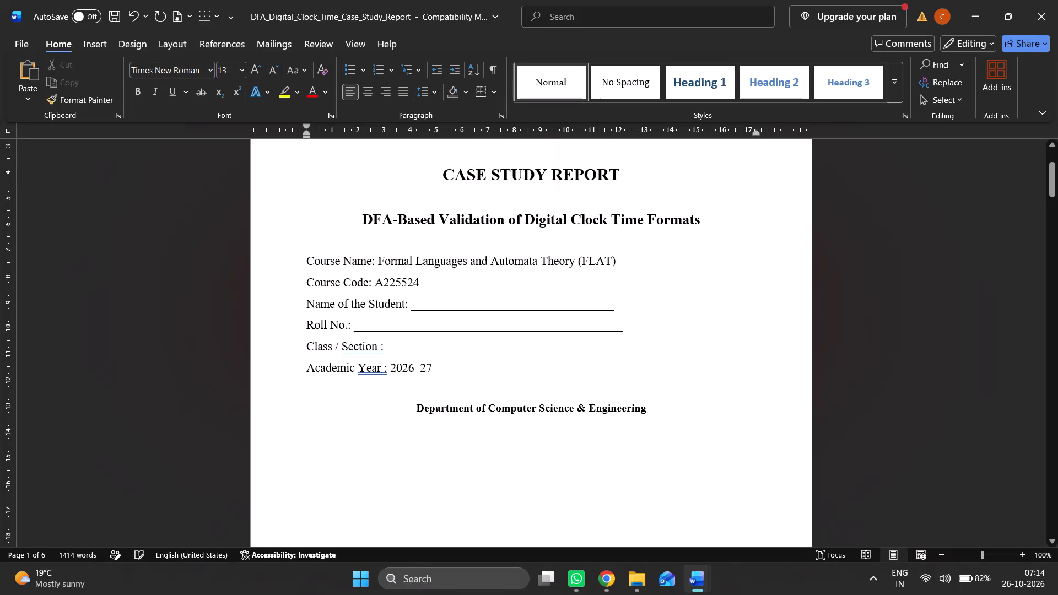
# Delete the underscore line after the Roll No. label.
pyautogui.click(346, 328)
pyautogui.click(350, 329)
pyautogui.click(347, 327)
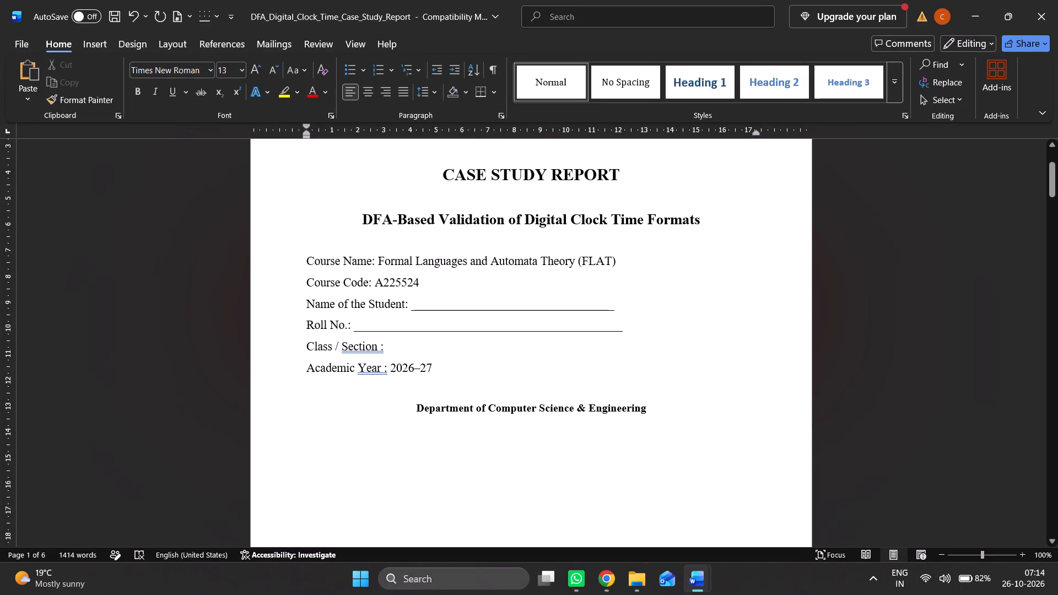
pyautogui.moveTo(625, 328); pyautogui.dragTo(355, 322)
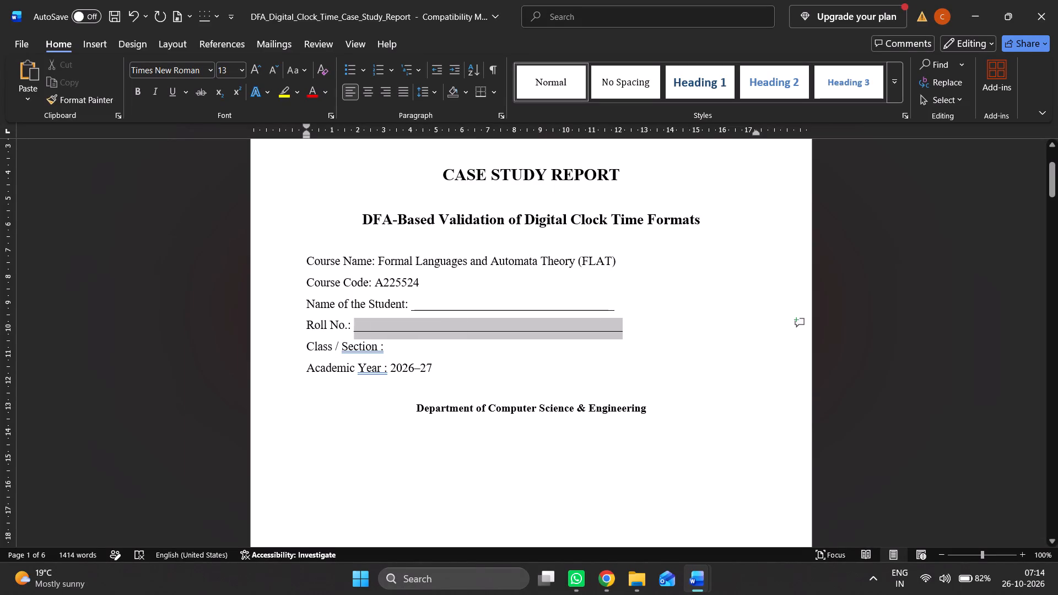
pyautogui.press('BackSpace')
# Remove the underscore line after the student name label and make the label read Name of the Student :.
pyautogui.moveTo(624, 308); pyautogui.dragTo(415, 311)
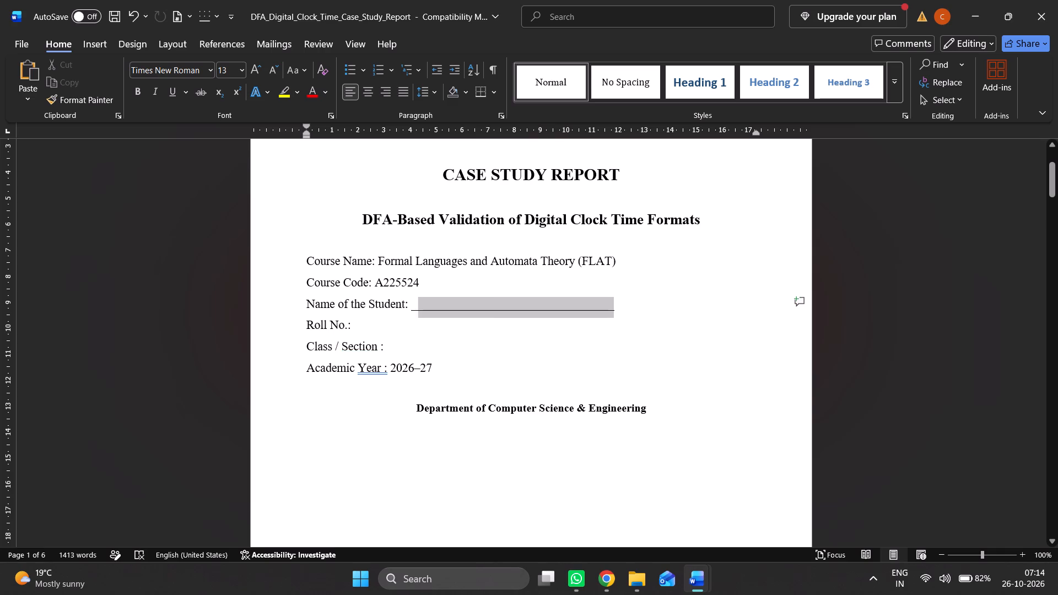
pyautogui.moveTo(415, 311); pyautogui.dragTo(406, 309)
pyautogui.press('BackSpace')
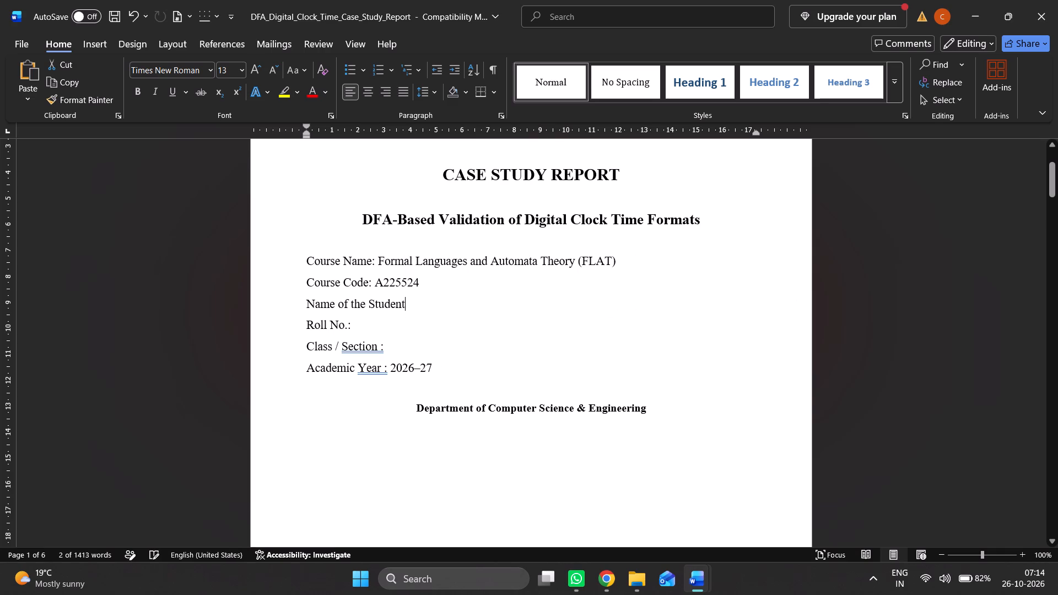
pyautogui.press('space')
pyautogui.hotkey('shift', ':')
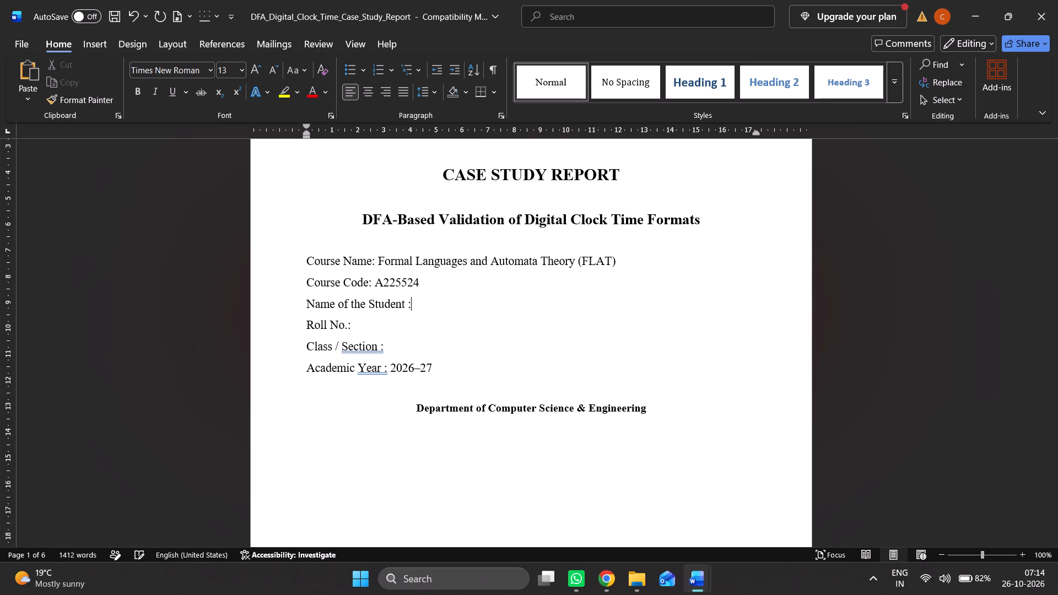
# Insert a space before the colon in the Course Code and Course Name labels.
pyautogui.click(369, 285)
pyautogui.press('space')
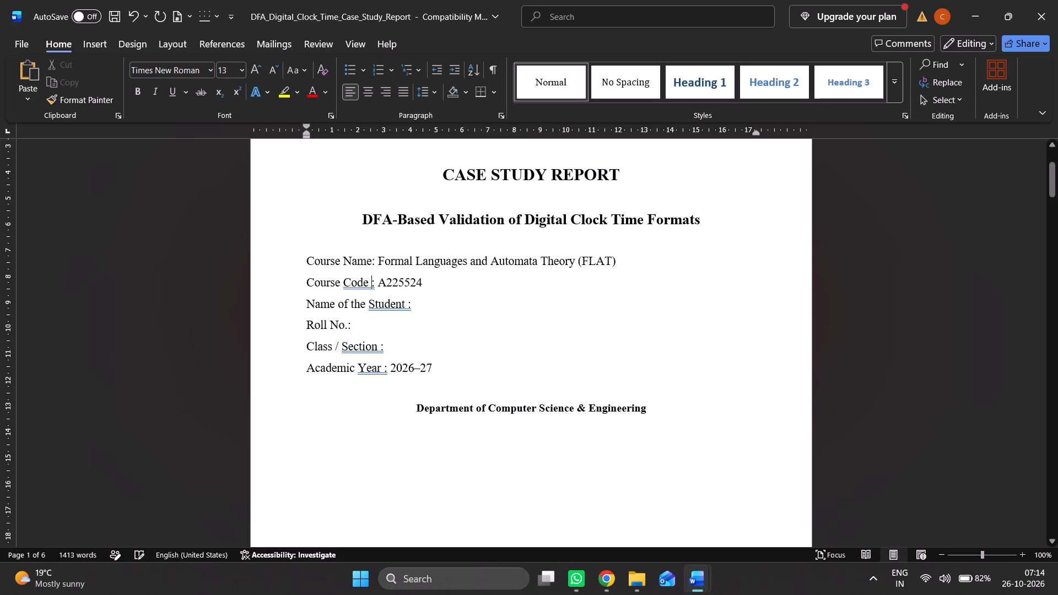
pyautogui.click(379, 266)
pyautogui.click(373, 259)
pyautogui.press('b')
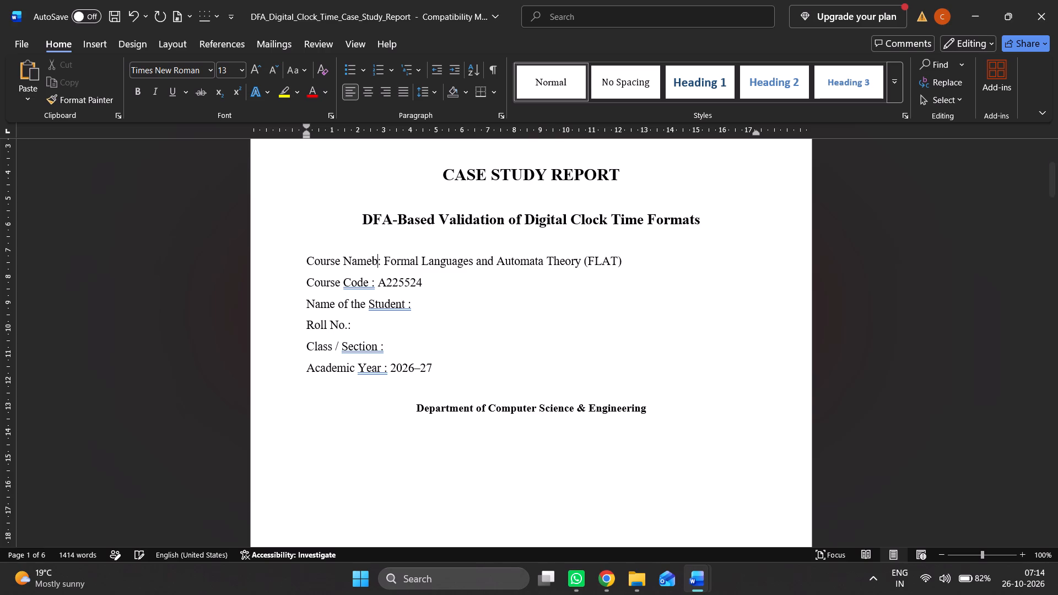
pyautogui.press('BackSpace')
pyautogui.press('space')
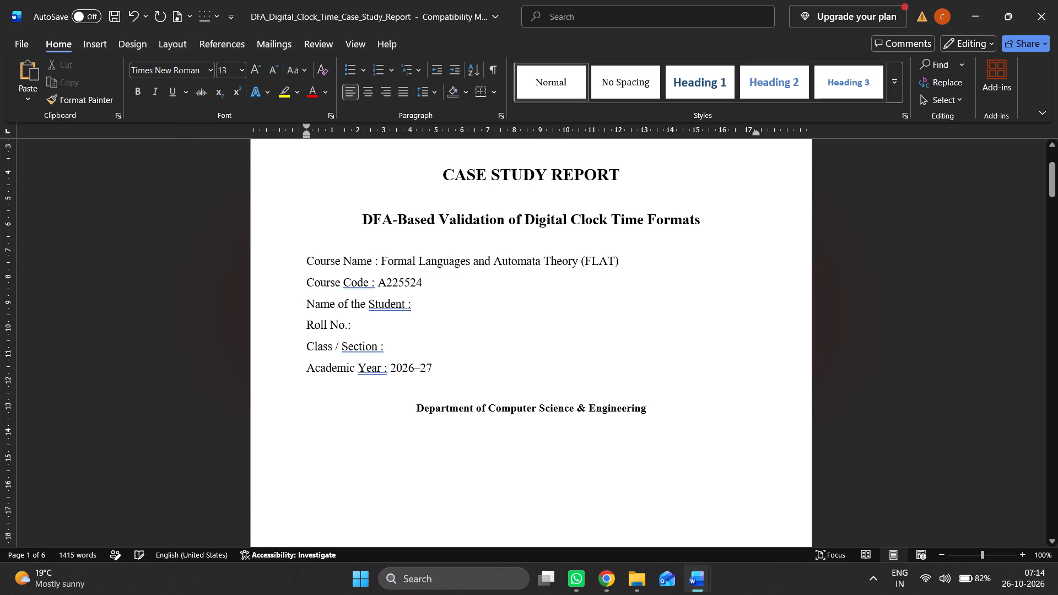
# Replace the period after Roll No with a space so the label reads Roll No :.
pyautogui.click(347, 327)
pyautogui.press('BackSpace')
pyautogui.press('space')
pyautogui.click(381, 348)
# Delete the centred Department of Computer Science & Engineering line below the Academic Year line.
pyautogui.click(649, 412)
pyautogui.press('BackSpace')
pyautogui.press('BackSpace')
pyautogui.press('BackSpace')
pyautogui.press('BackSpace')
pyautogui.press('BackSpace')
pyautogui.press('BackSpace')
pyautogui.press('BackSpace')
pyautogui.press('BackSpace')
pyautogui.press('BackSpace')
pyautogui.press('BackSpace')
pyautogui.press('BackSpace')
pyautogui.press('BackSpace')
pyautogui.press('BackSpace')
pyautogui.press('BackSpace')
pyautogui.press('BackSpace')
pyautogui.press('BackSpace')
pyautogui.press('BackSpace')
pyautogui.press('BackSpace')
pyautogui.press('BackSpace')
pyautogui.press('BackSpace')
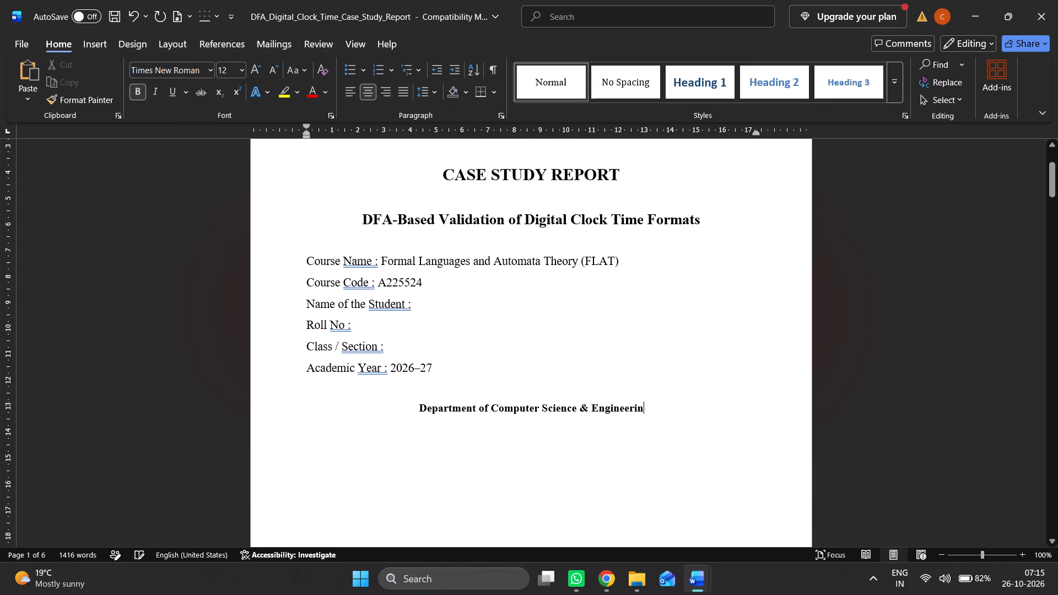
pyautogui.press('BackSpace')
pyautogui.press('BackSpace')
pyautogui.press('BackSpace')
pyautogui.press('BackSpace')
pyautogui.press('BackSpace')
pyautogui.press('BackSpace')
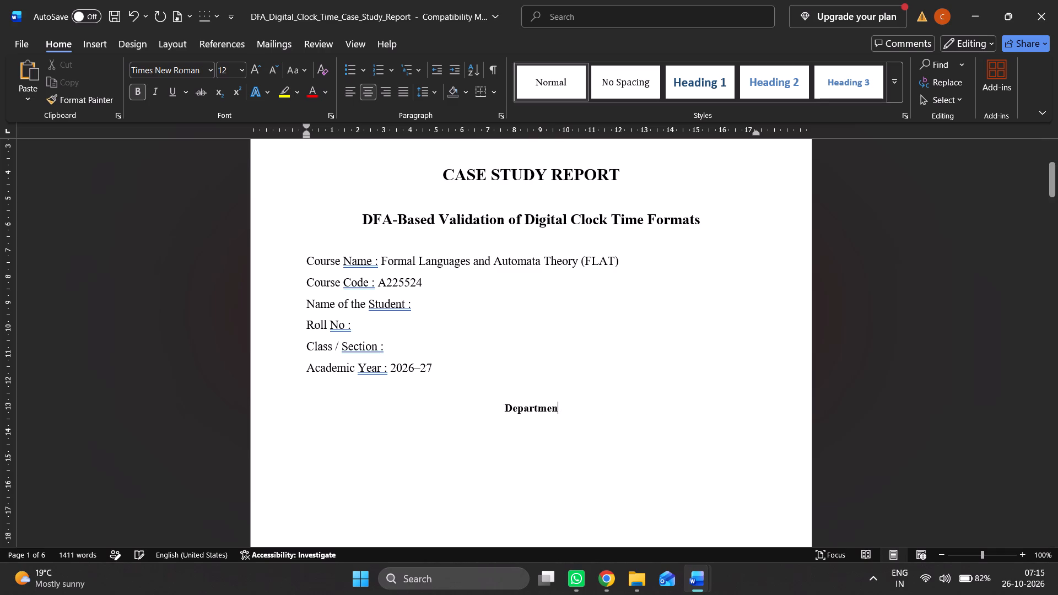
pyautogui.press('BackSpace')
pyautogui.press('BackSpace')
pyautogui.press('BackSpace')
pyautogui.press('BackSpace')
# Enter the student's name after the Name of the Student label, leaving a space after its colon.
pyautogui.click(425, 309)
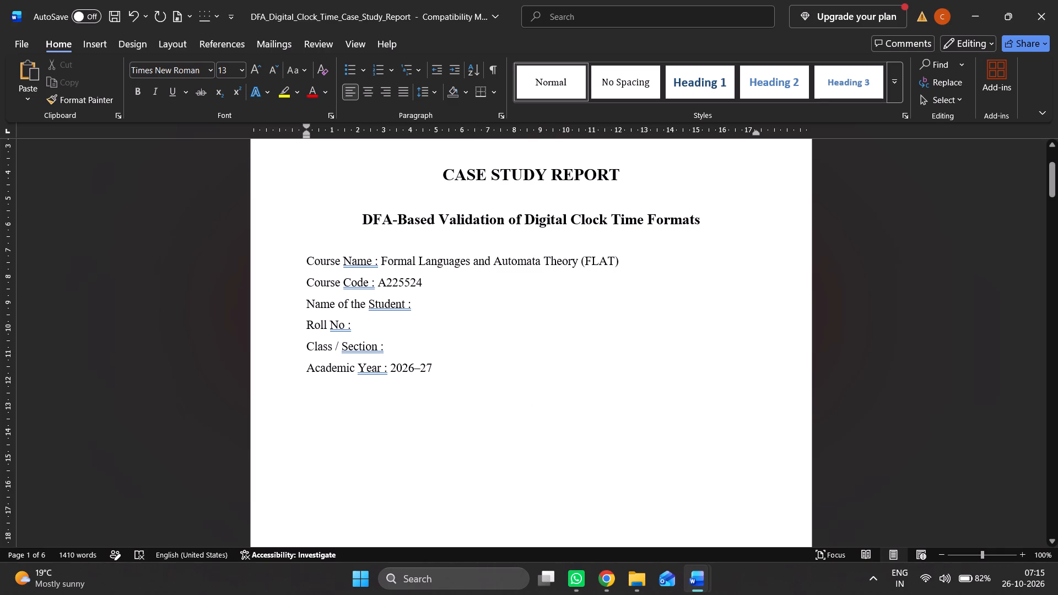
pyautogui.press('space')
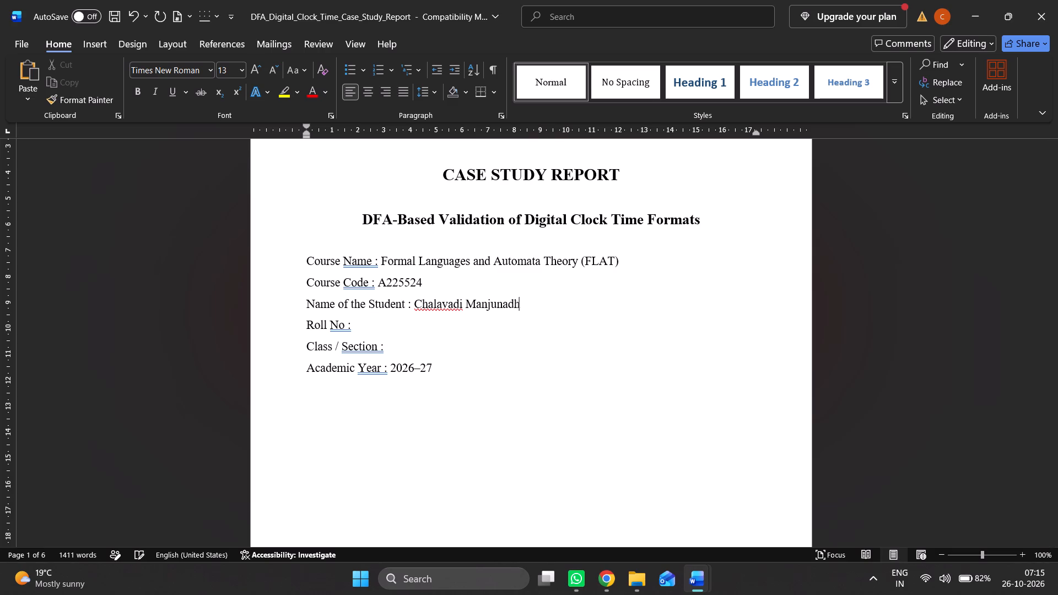
# Enter the student's roll number after the Roll No label.
pyautogui.click(387, 322)
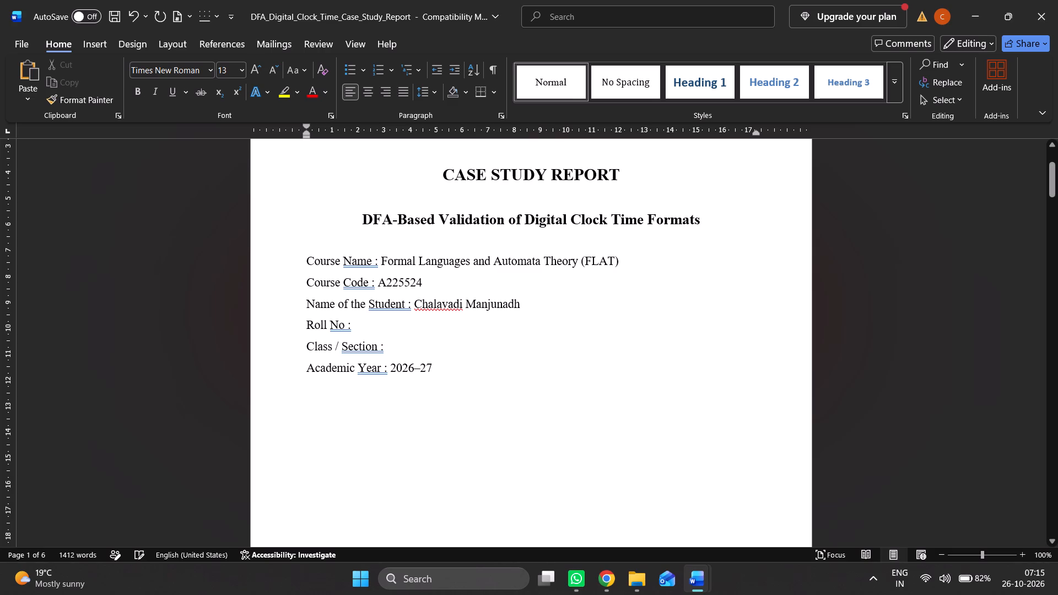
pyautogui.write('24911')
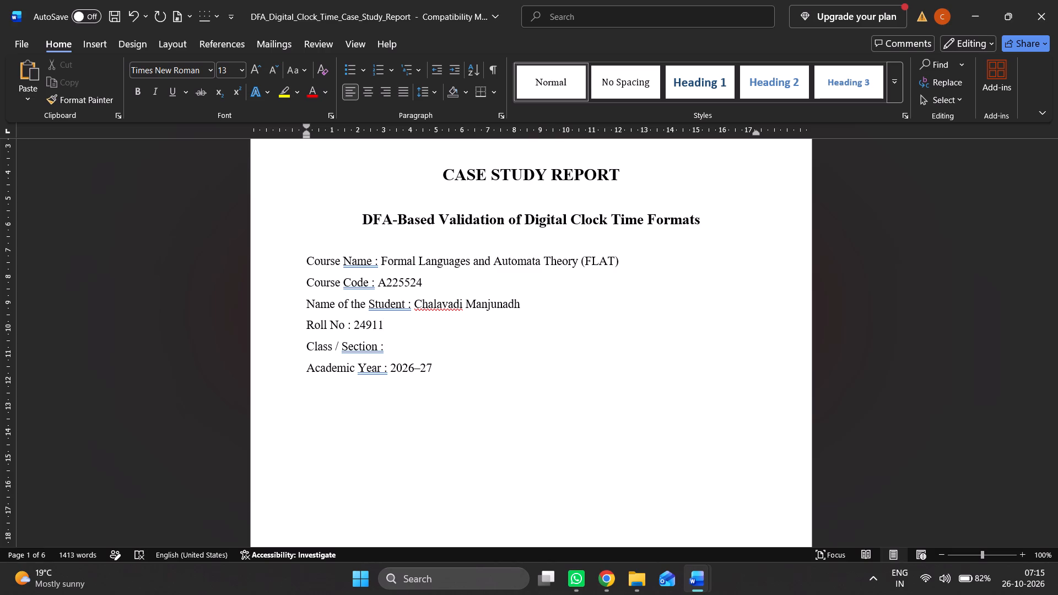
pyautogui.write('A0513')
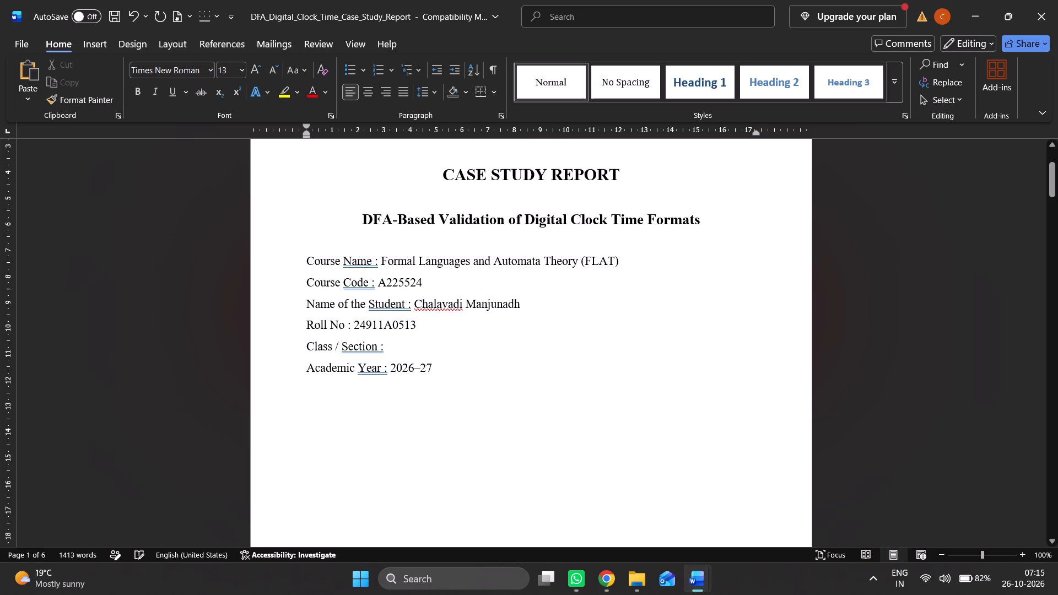
# Enter CSE -A after the Class / Section label.
pyautogui.click(403, 346)
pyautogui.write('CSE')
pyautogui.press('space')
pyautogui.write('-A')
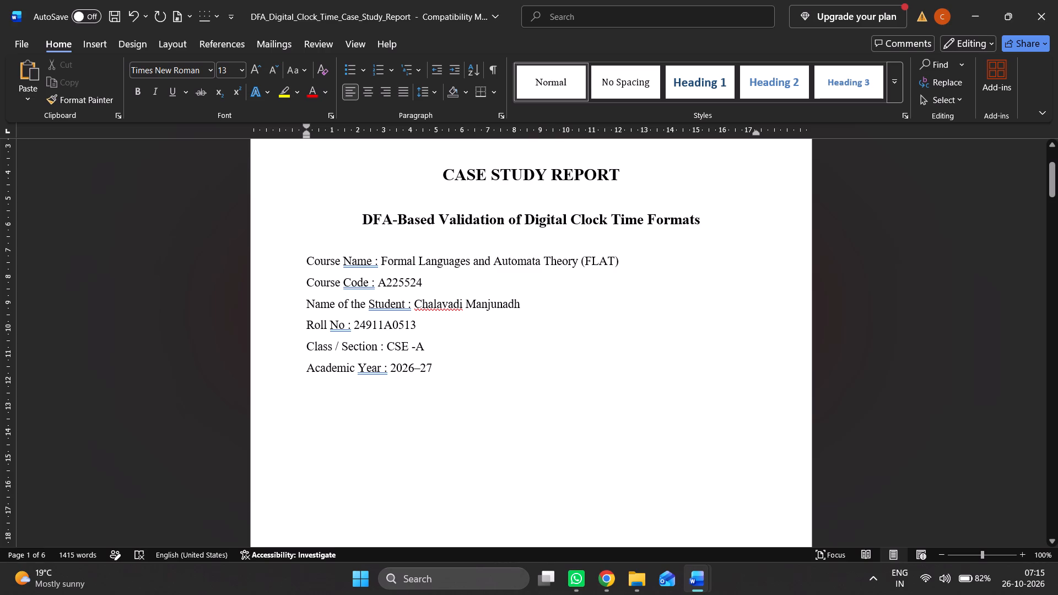
# Check the required first-page layout and sub-headings in the FLAT Presentation - III-CSE-A document, and return to the case study report.
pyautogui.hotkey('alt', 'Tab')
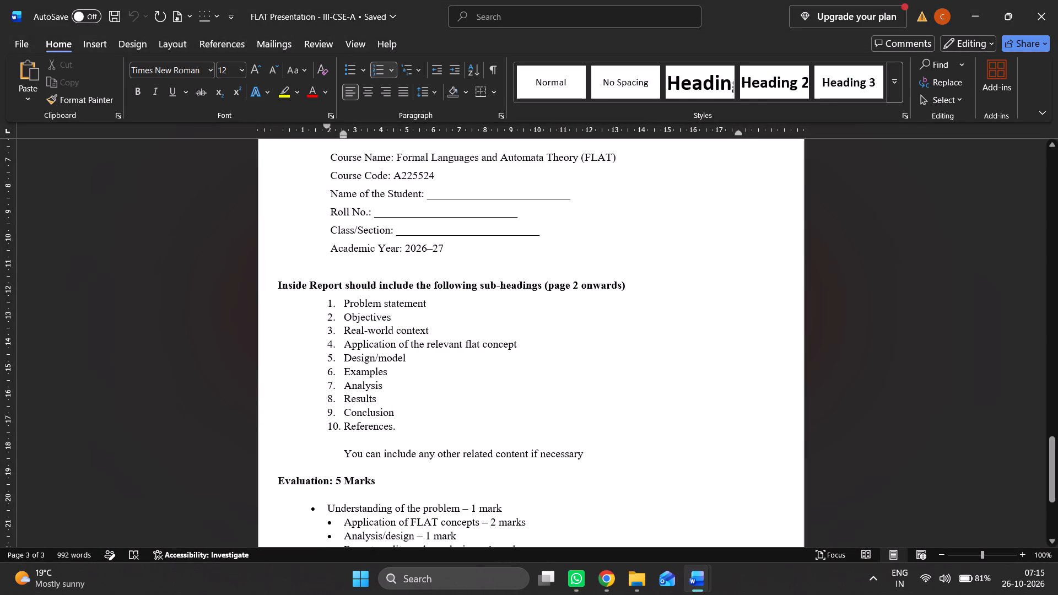
pyautogui.scroll(3, 472, 423)
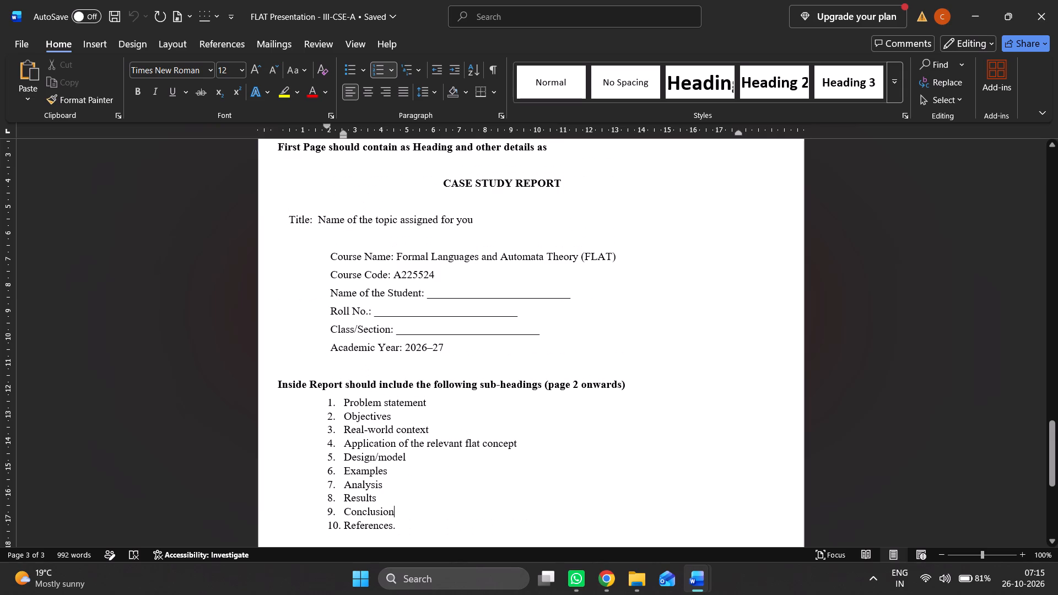
pyautogui.scroll(-1, 472, 413)
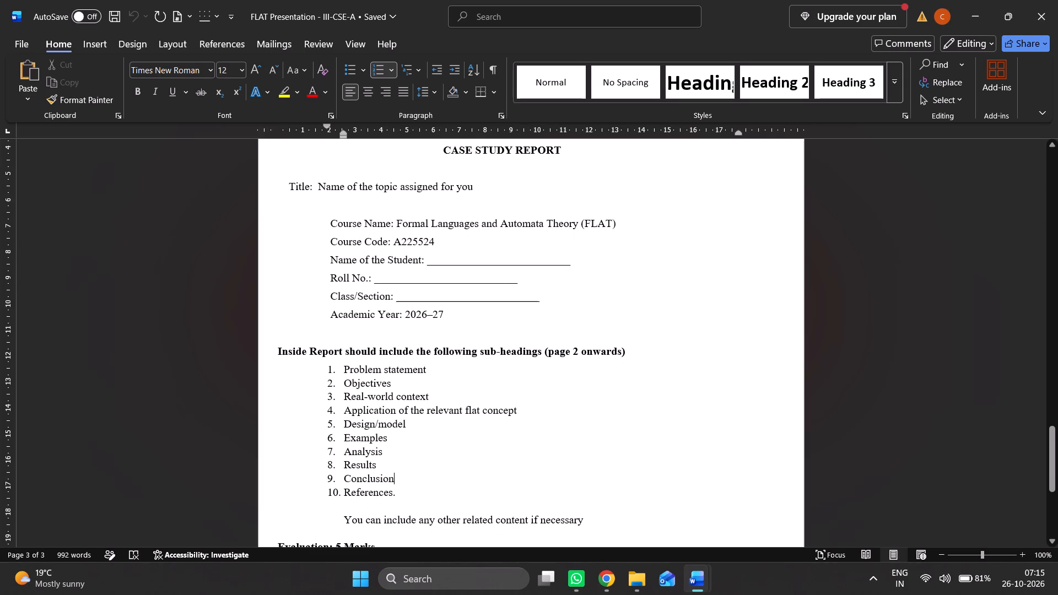
pyautogui.hotkey('alt', 'Tab')
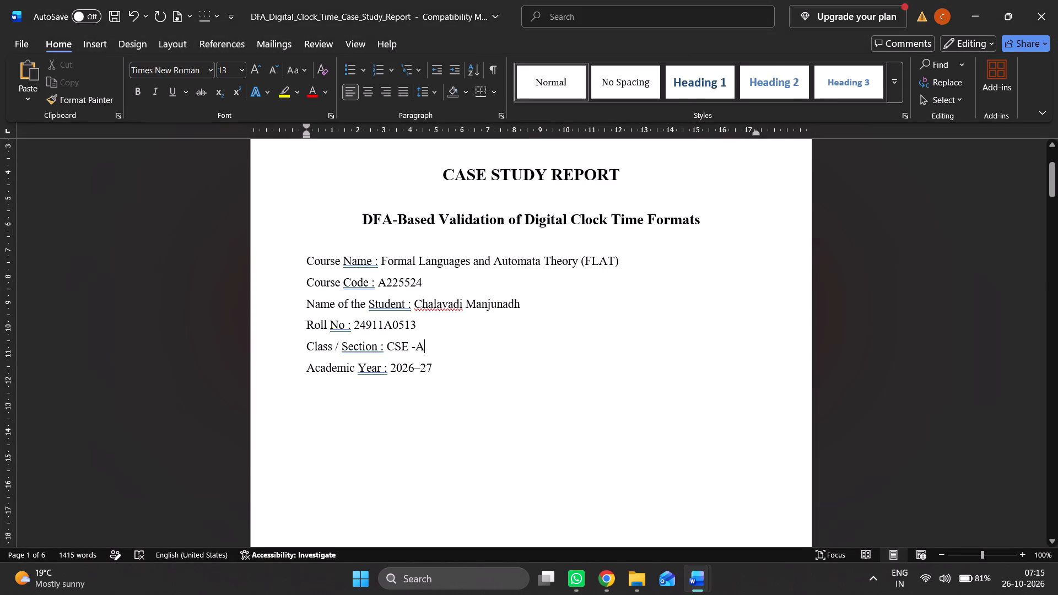
# Make the Course Name, Course Code, Name of the Student and Roll No labels bold, leaving their values regular.
pyautogui.moveTo(445, 374); pyautogui.dragTo(305, 268)
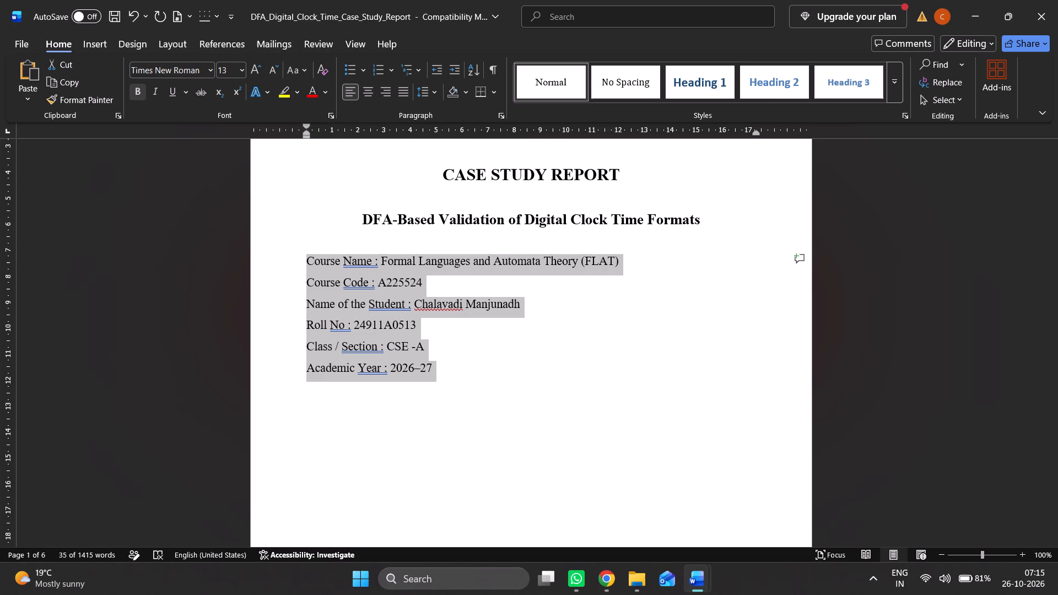
pyautogui.click(435, 295)
pyautogui.moveTo(380, 260); pyautogui.dragTo(341, 260)
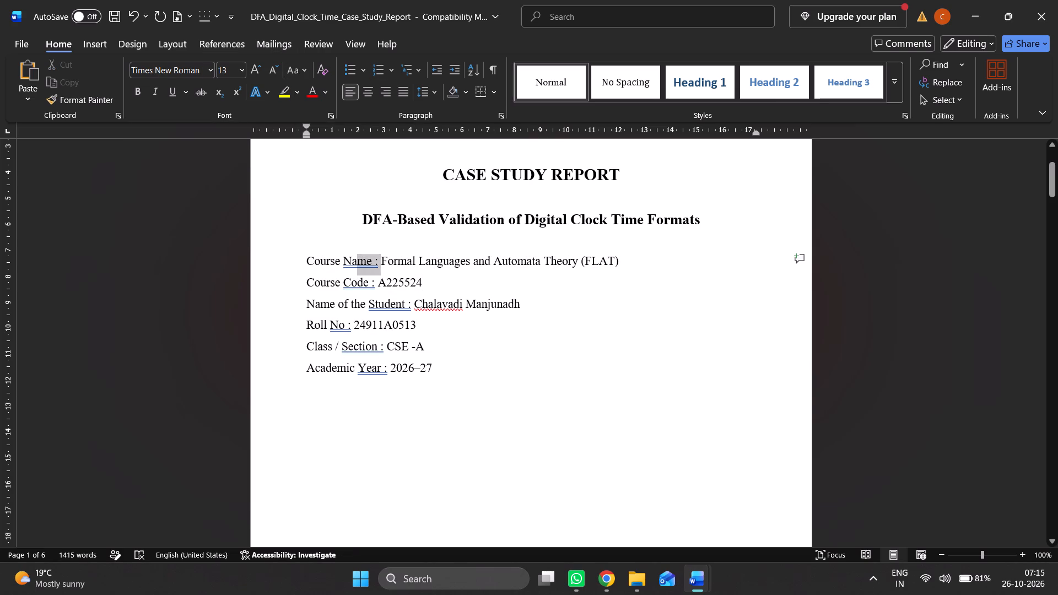
pyautogui.moveTo(341, 260); pyautogui.dragTo(307, 261)
pyautogui.click(138, 89)
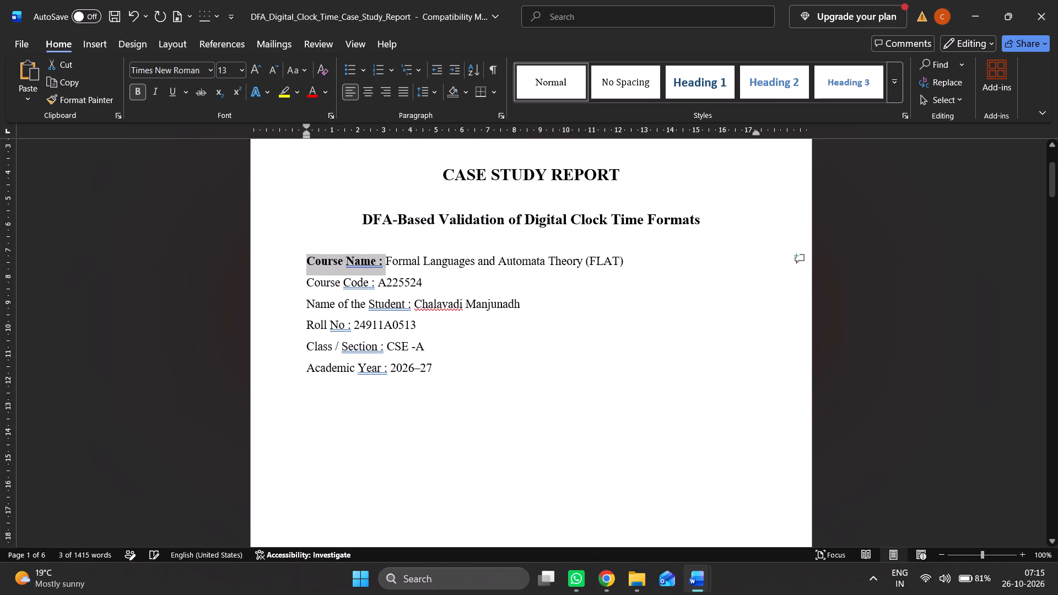
pyautogui.moveTo(375, 284); pyautogui.dragTo(311, 284)
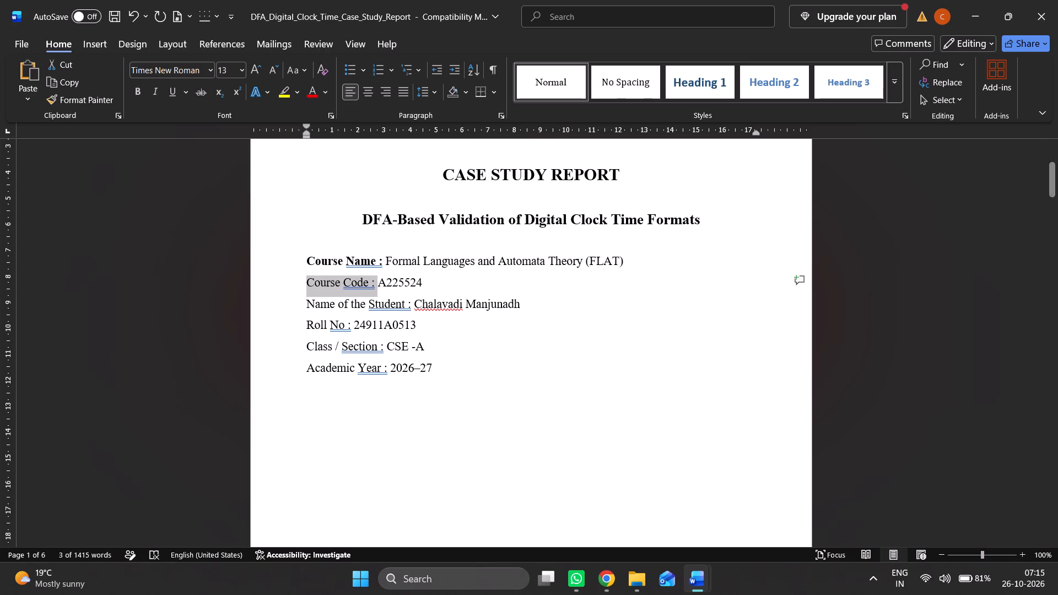
pyautogui.click(139, 86)
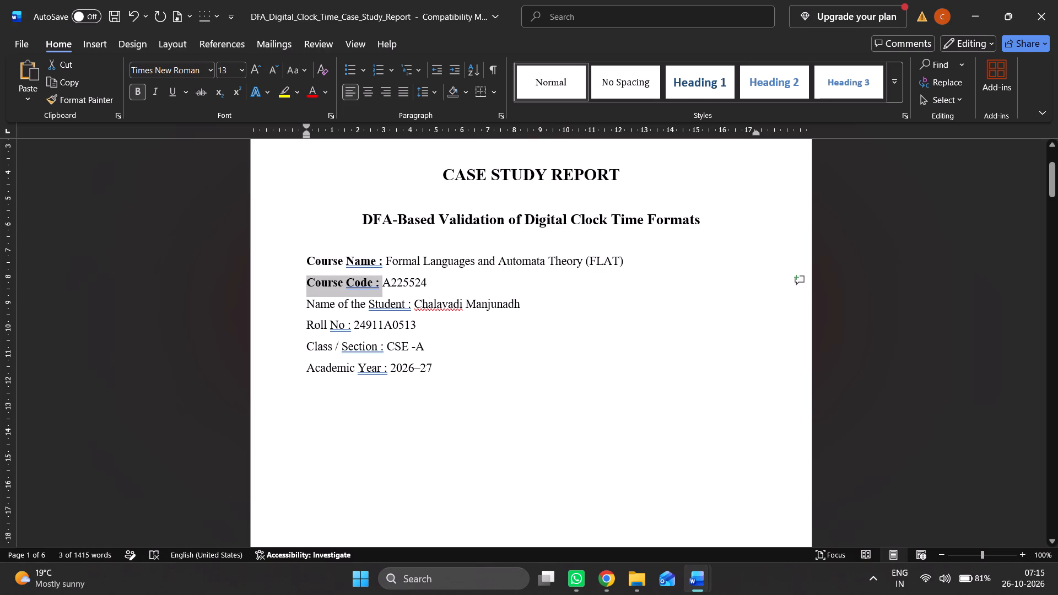
pyautogui.moveTo(414, 305); pyautogui.dragTo(291, 300)
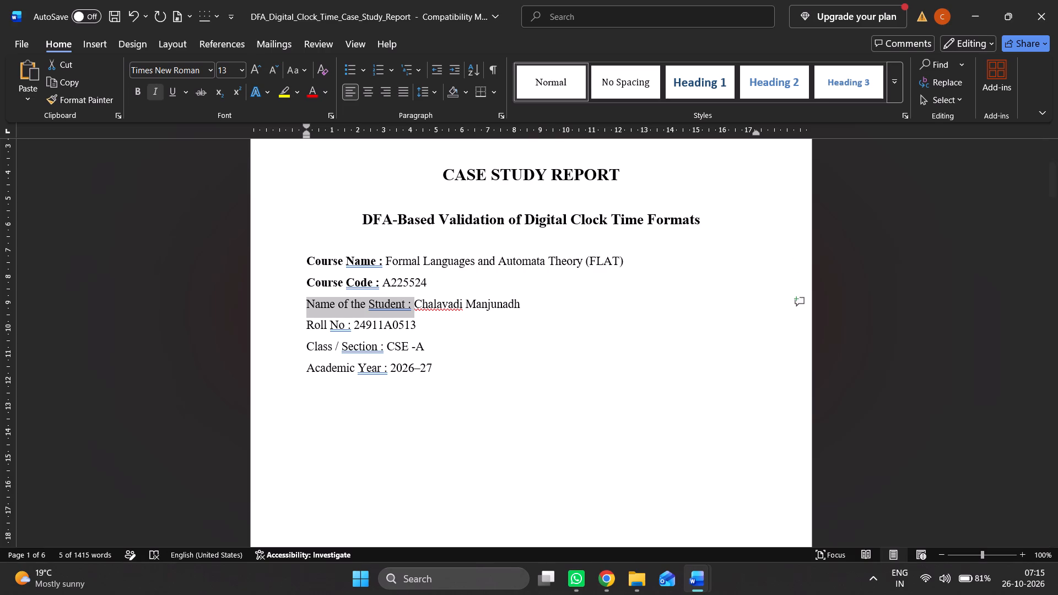
pyautogui.click(137, 87)
pyautogui.moveTo(354, 326); pyautogui.dragTo(289, 326)
pyautogui.click(140, 87)
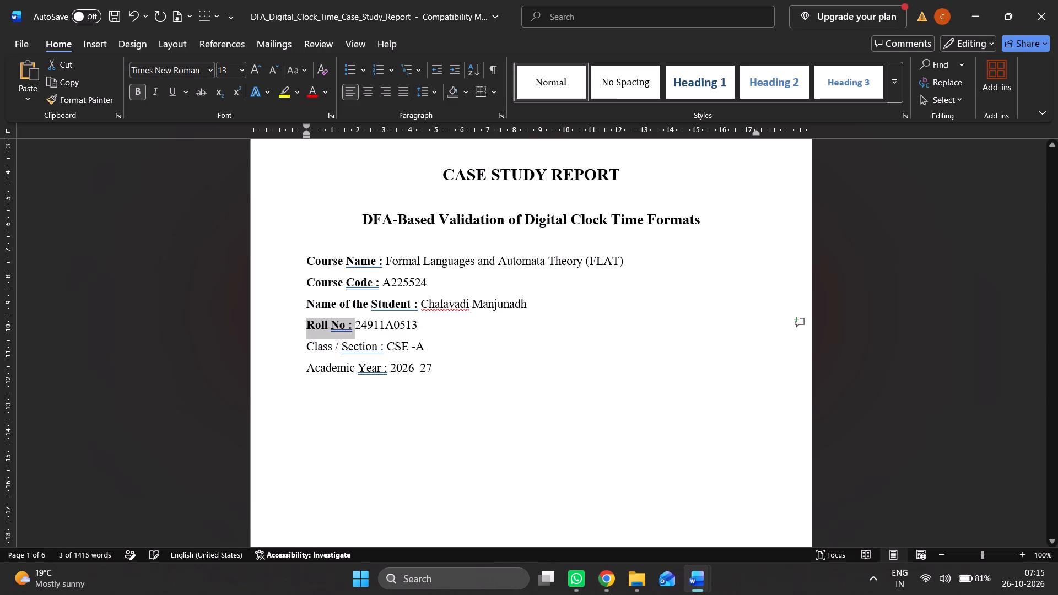
# Make the Class / Section and Academic Year labels bold, leaving their values regular.
pyautogui.click(381, 349)
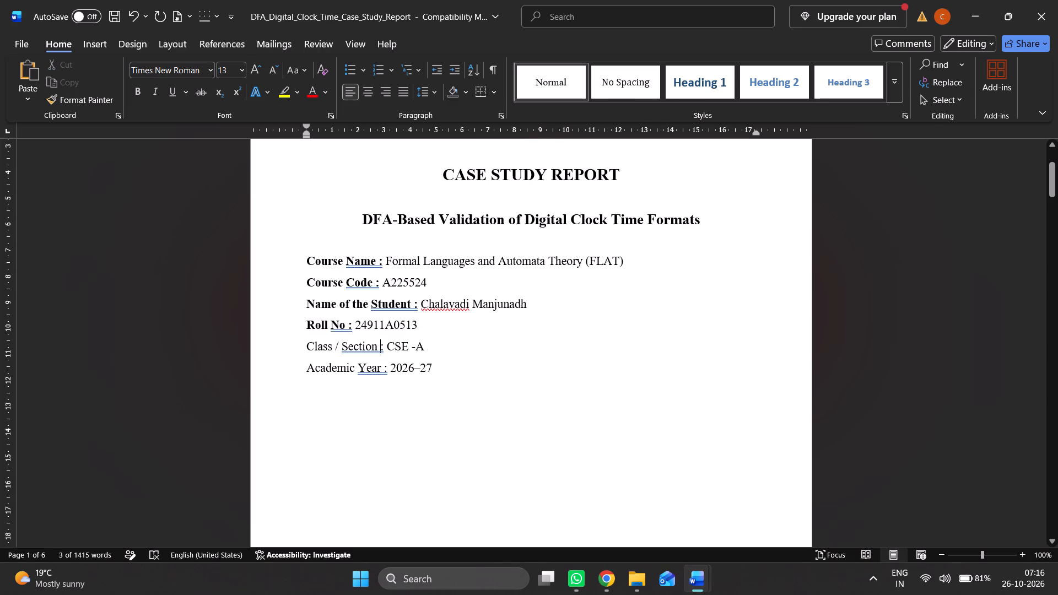
pyautogui.moveTo(386, 349); pyautogui.dragTo(305, 348)
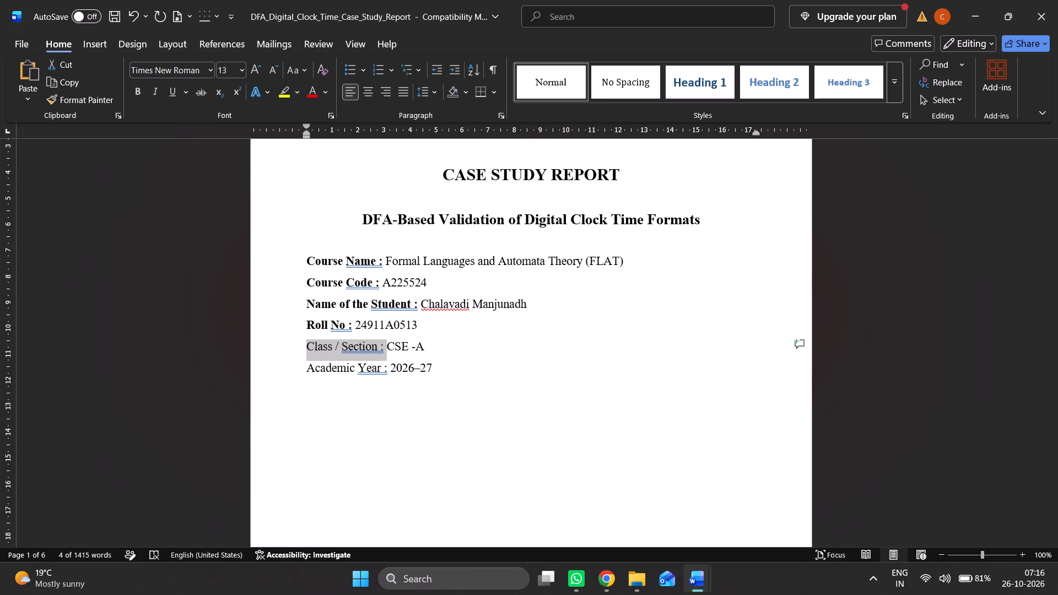
pyautogui.click(141, 93)
pyautogui.moveTo(387, 370); pyautogui.dragTo(351, 363)
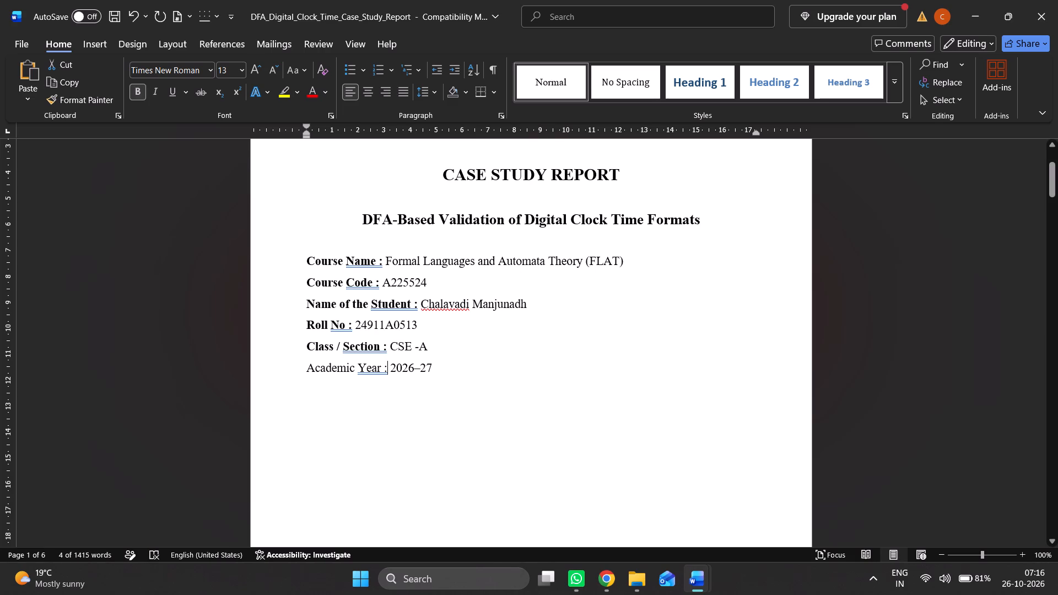
pyautogui.moveTo(351, 363); pyautogui.dragTo(303, 374)
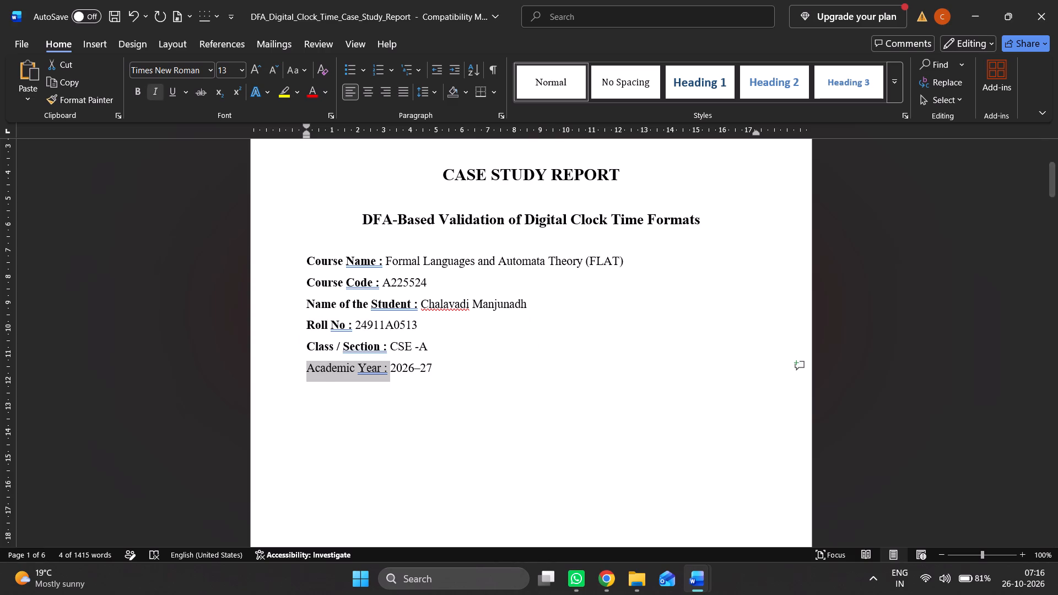
pyautogui.click(142, 89)
pyautogui.click(577, 471)
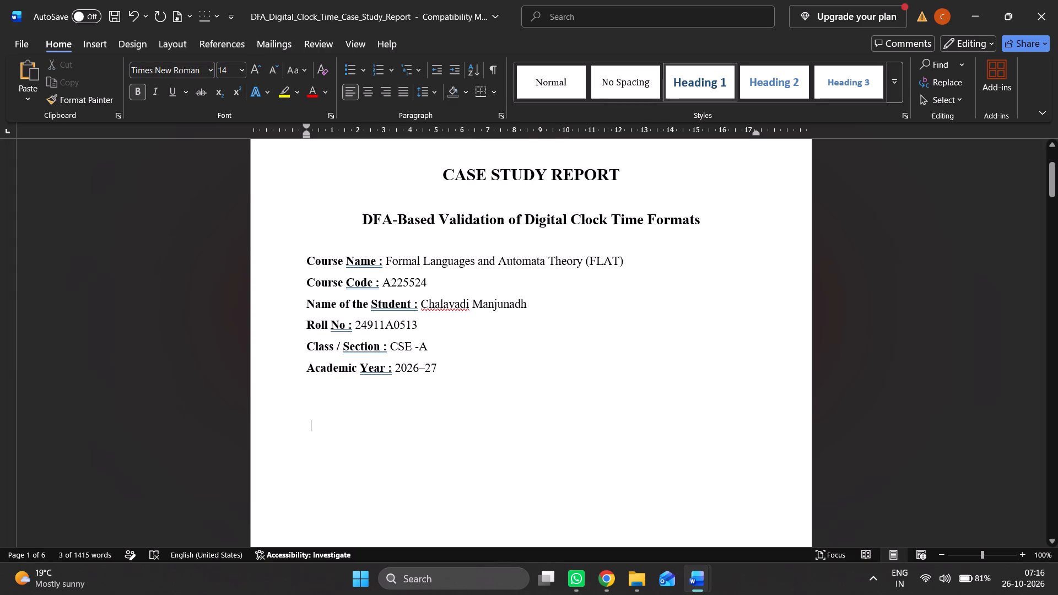
# Try centre and right alignment on the six detail lines from Course Name to Academic Year, and settle on justified.
pyautogui.scroll(5, 576, 467)
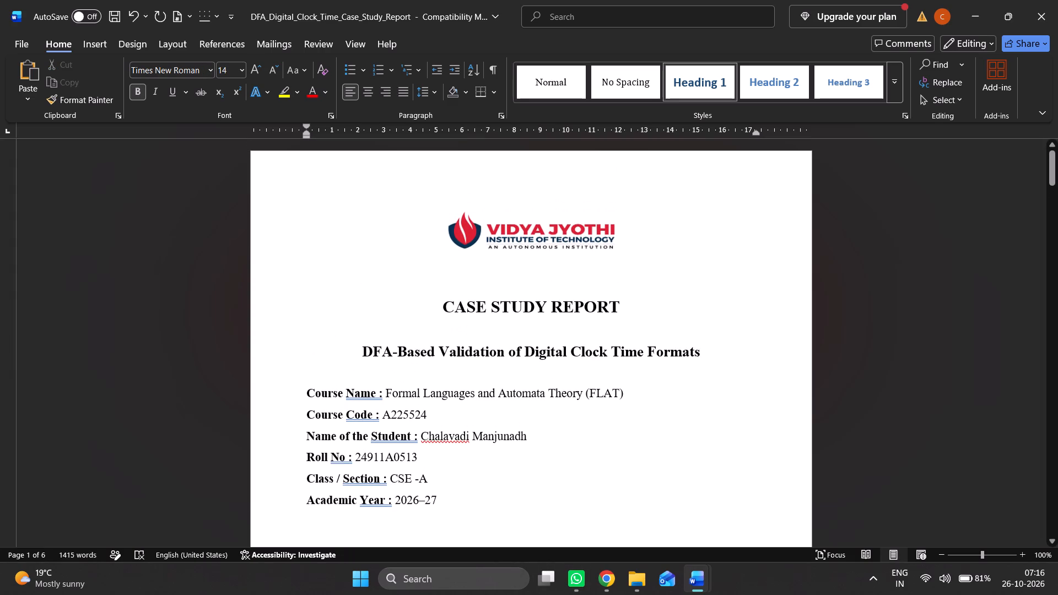
pyautogui.moveTo(460, 505); pyautogui.dragTo(295, 398)
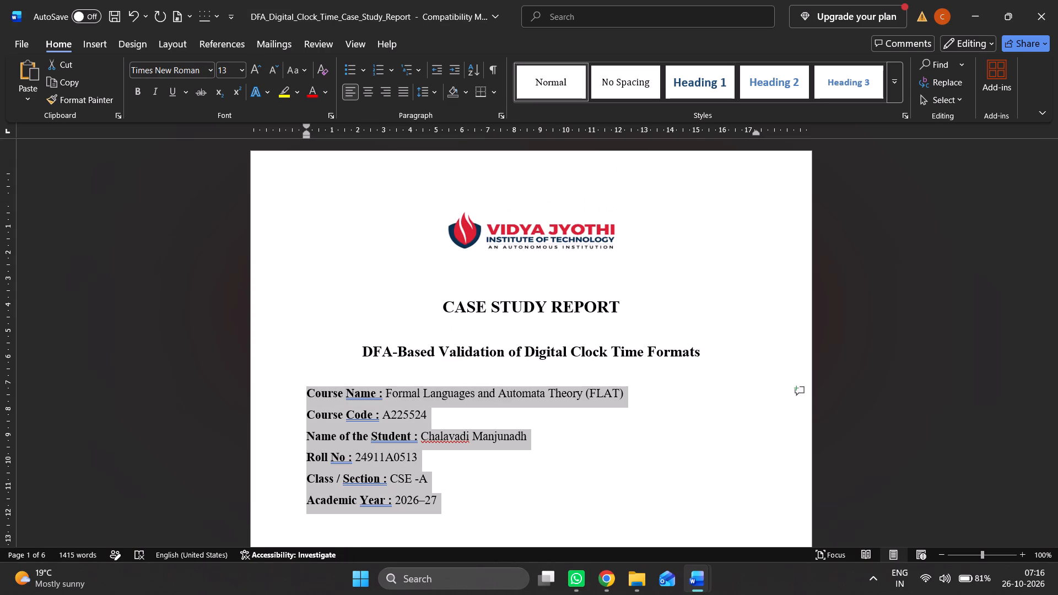
pyautogui.click(361, 92)
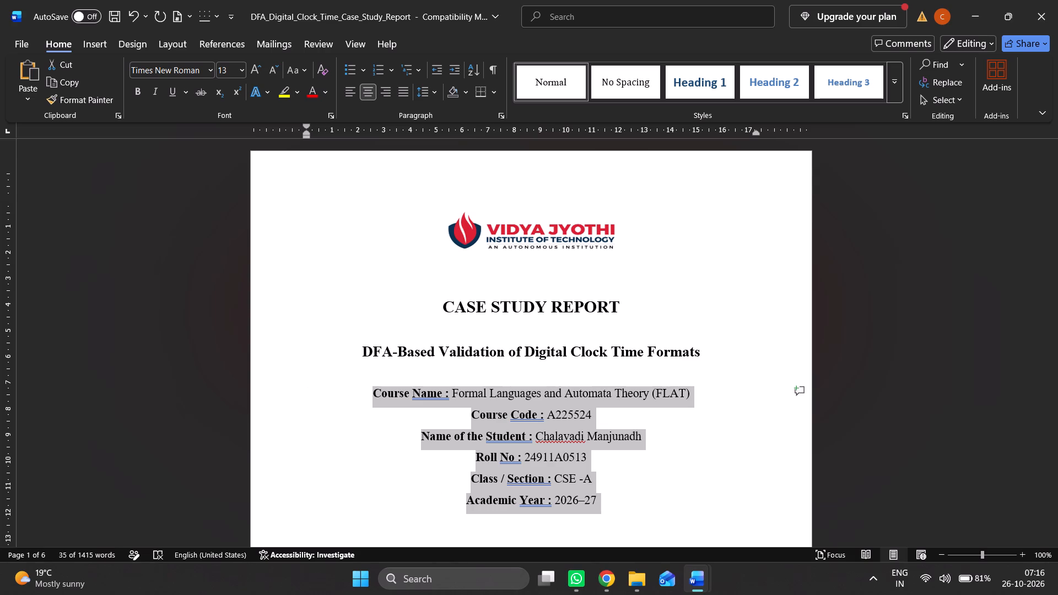
pyautogui.click(384, 88)
pyautogui.click(401, 94)
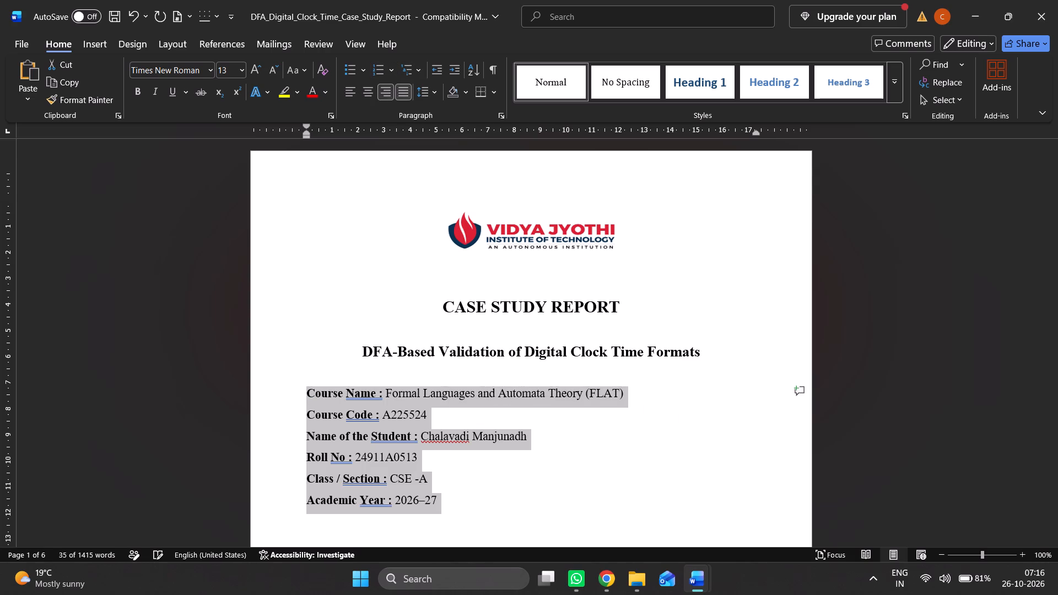
# Increase the indent of the six cover-page detail lines by three levels.
pyautogui.click(458, 69)
pyautogui.doubleClick(458, 69)
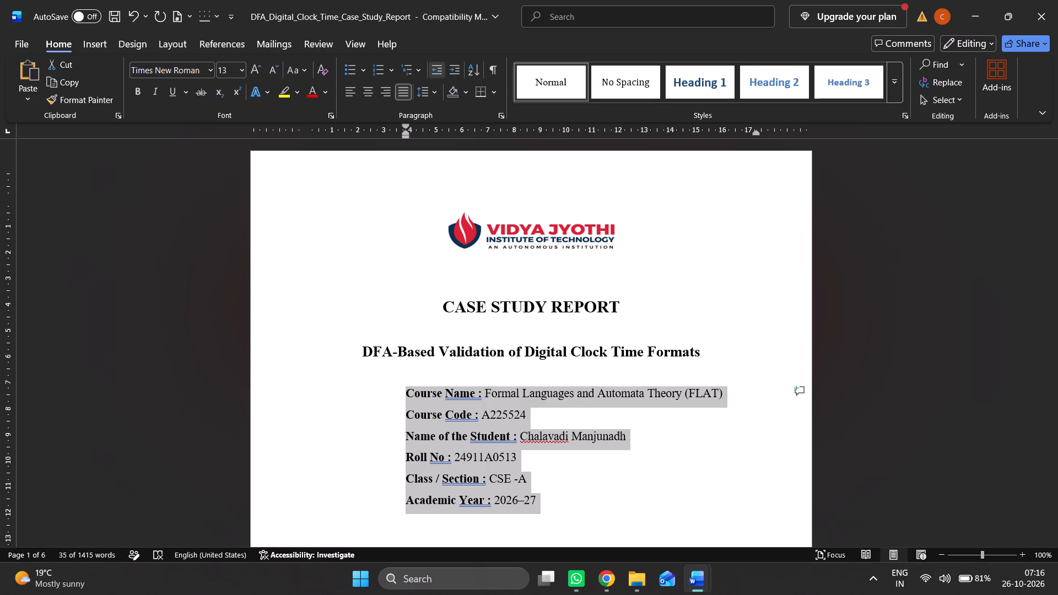
# Remove the indent from the six cover-page detail lines and left-align them.
pyautogui.scroll(4, 635, 382)
pyautogui.click(374, 93)
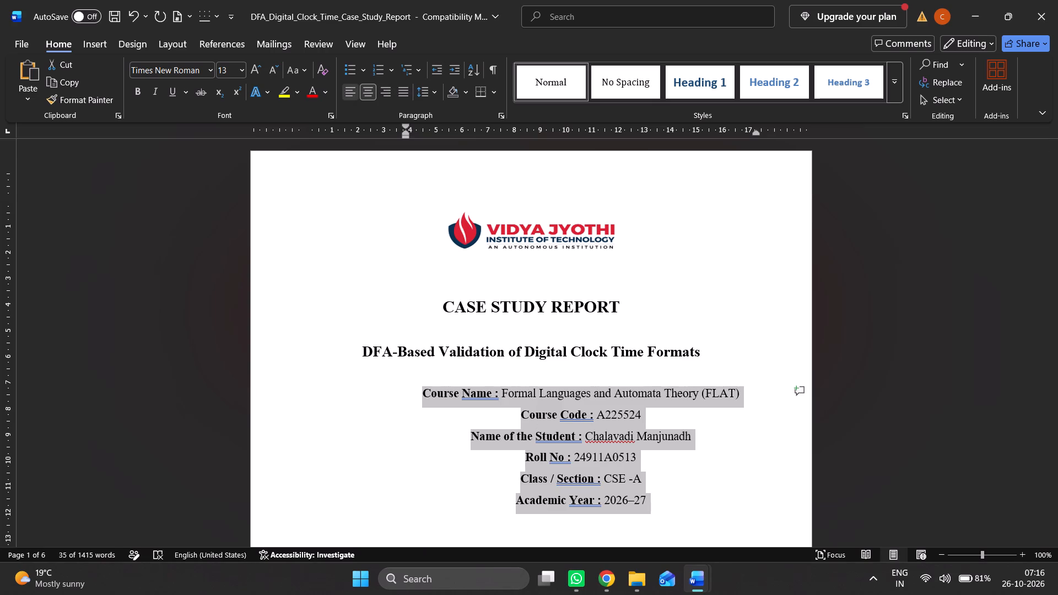
pyautogui.click(441, 70)
pyautogui.tripleClick(441, 70)
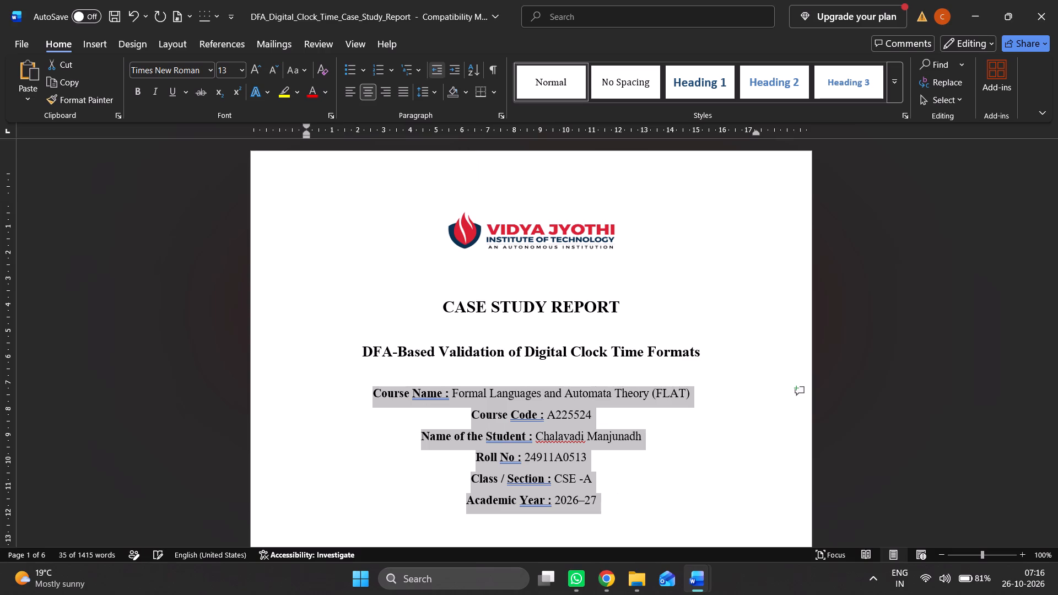
pyautogui.click(441, 70)
pyautogui.click(352, 95)
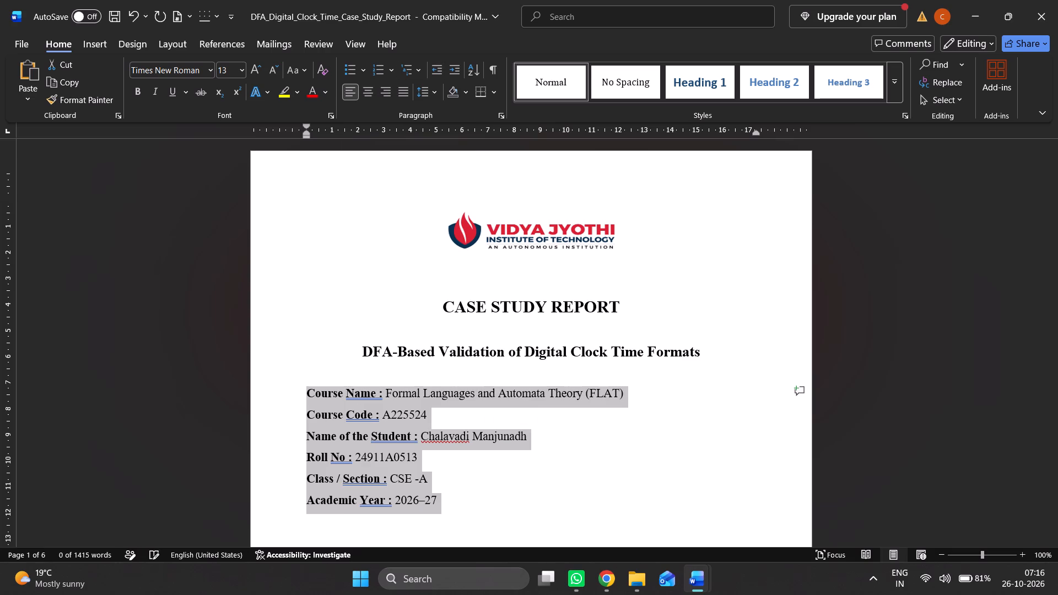
pyautogui.click(588, 459)
pyautogui.scroll(6, 650, 433)
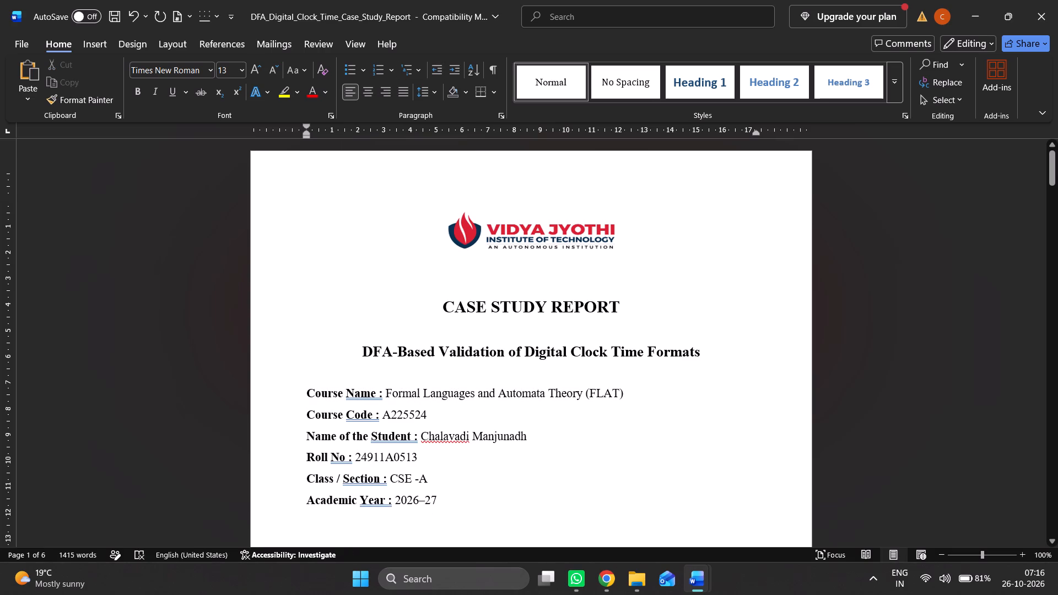
pyautogui.scroll(3, 654, 431)
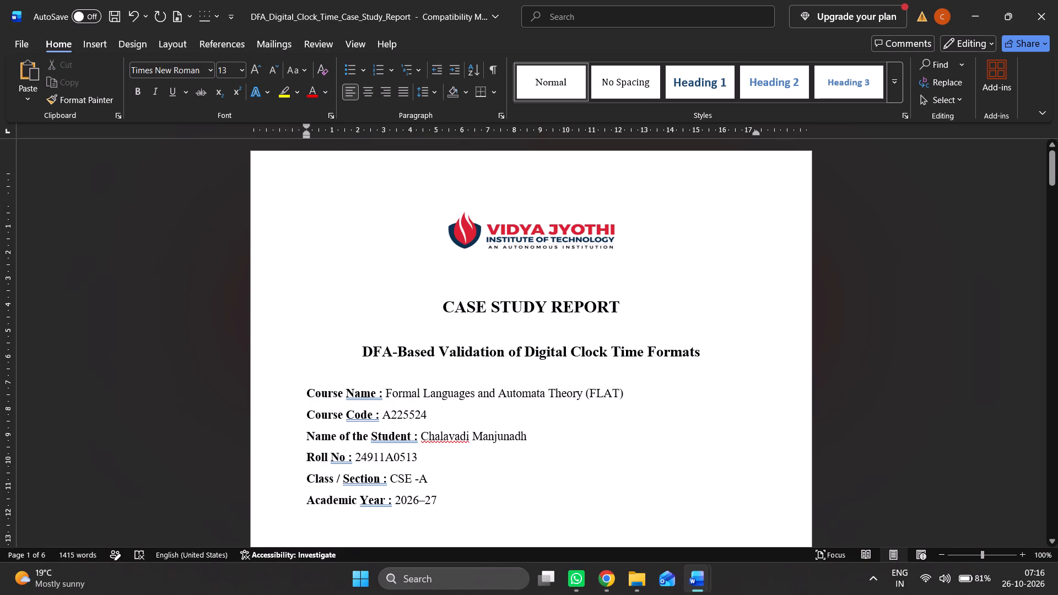
# Indent the Course Name, Course Code and Name of the Student lines by two tab levels each.
pyautogui.click(308, 392)
pyautogui.press('Tab')
pyautogui.press('Tab')
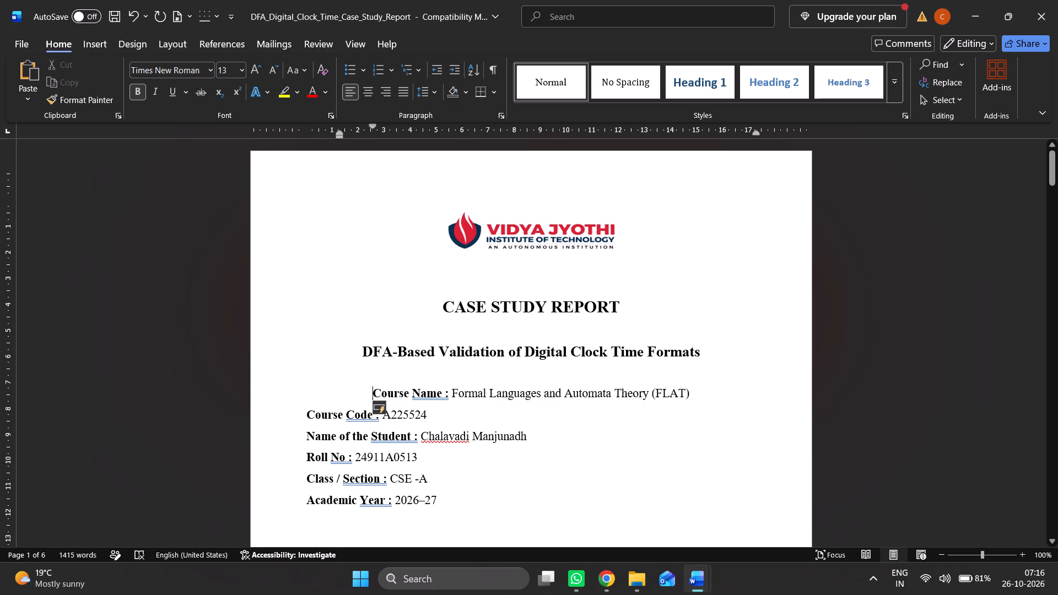
pyautogui.click(308, 415)
pyautogui.press('Tab')
pyautogui.press('Tab')
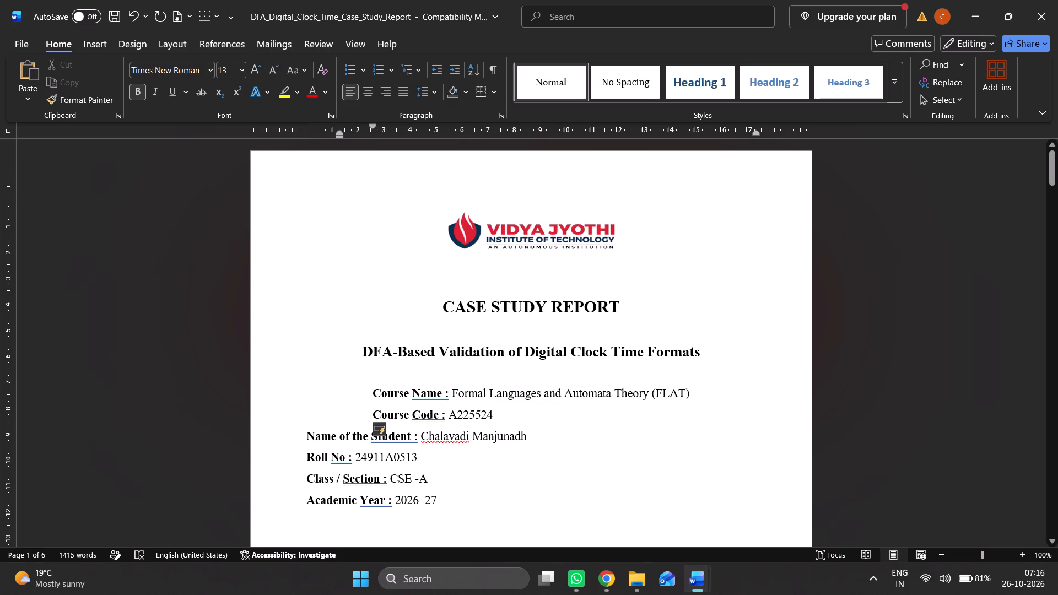
pyautogui.click(302, 437)
pyautogui.press('Tab')
pyautogui.press('Tab')
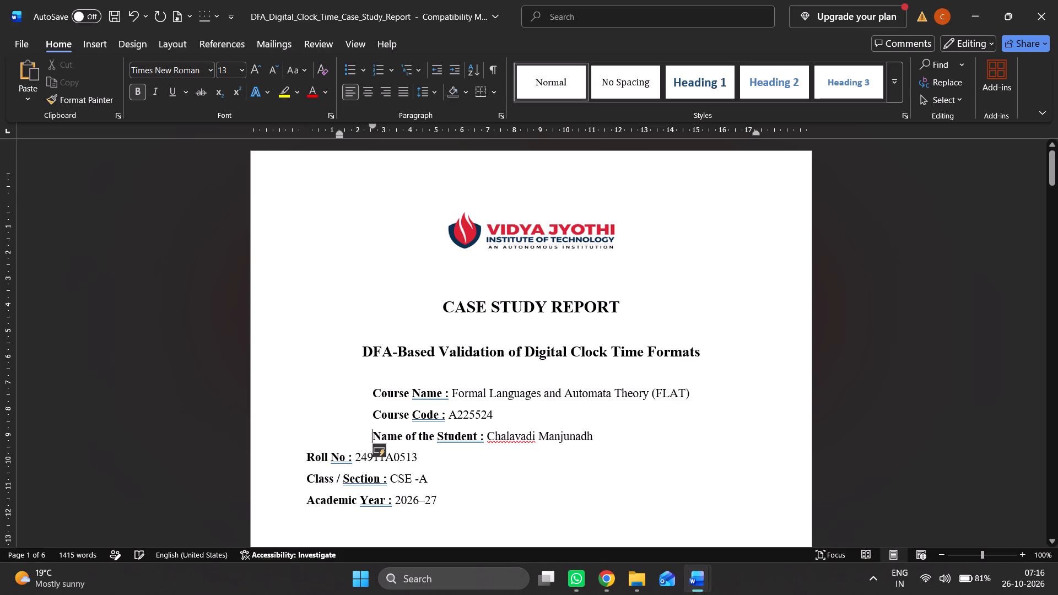
# Indent the Roll No, Class / Section and Academic Year lines by two tab levels each to match the lines above.
pyautogui.click(295, 458)
pyautogui.click(304, 461)
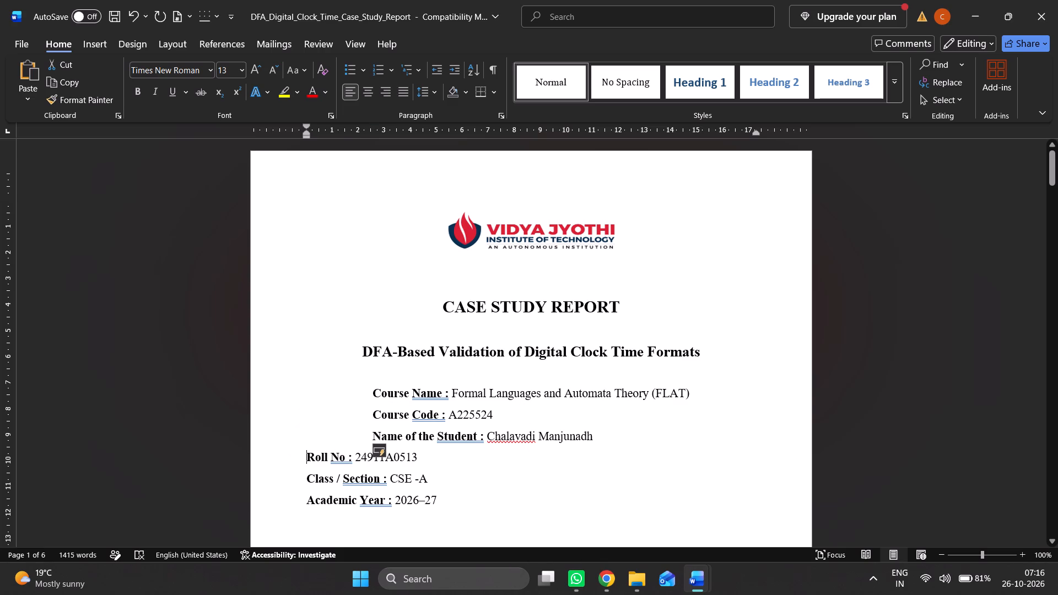
pyautogui.press('Tab')
pyautogui.press('Tab')
pyautogui.click(305, 479)
pyautogui.press('Tab')
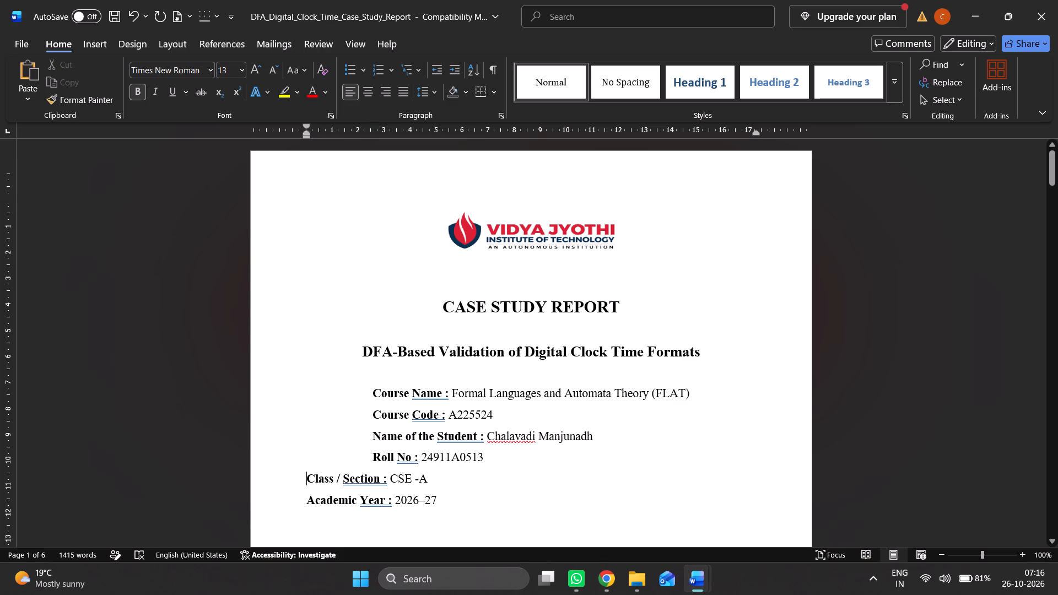
pyautogui.press('Tab')
pyautogui.click(309, 502)
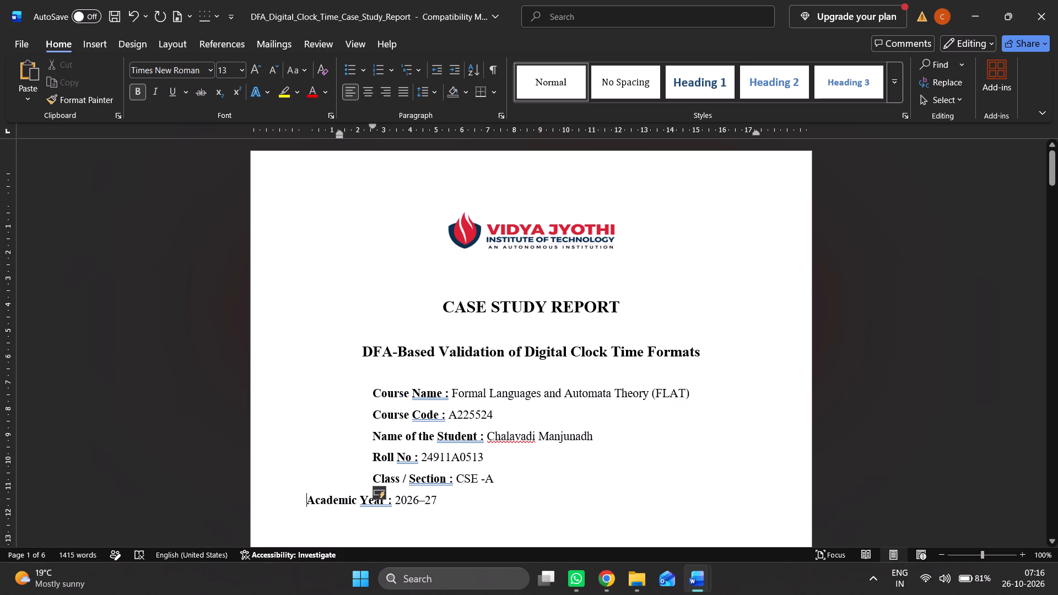
pyautogui.press('Tab')
pyautogui.press('Tab')
pyautogui.scroll(-7, 551, 432)
pyautogui.scroll(3, 554, 426)
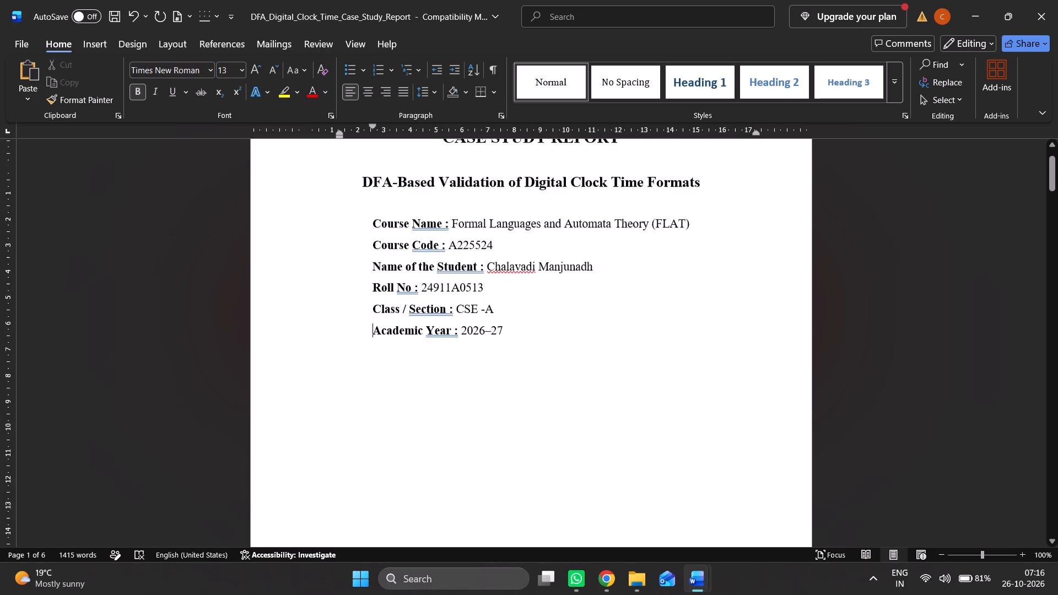
pyautogui.scroll(12, 554, 425)
pyautogui.scroll(-5, 512, 413)
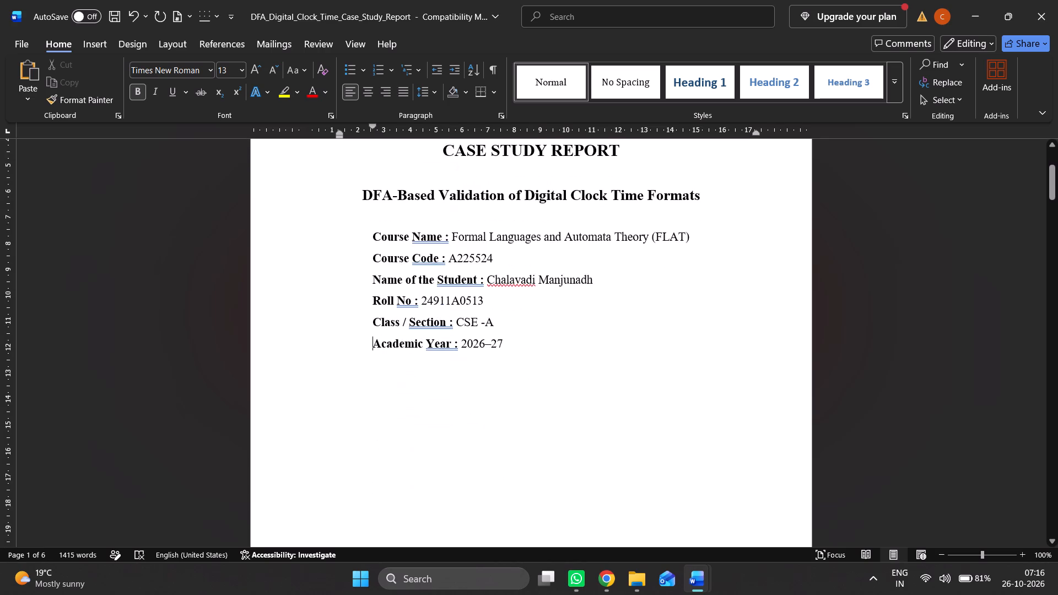
pyautogui.scroll(-9, 510, 332)
pyautogui.scroll(10, 510, 332)
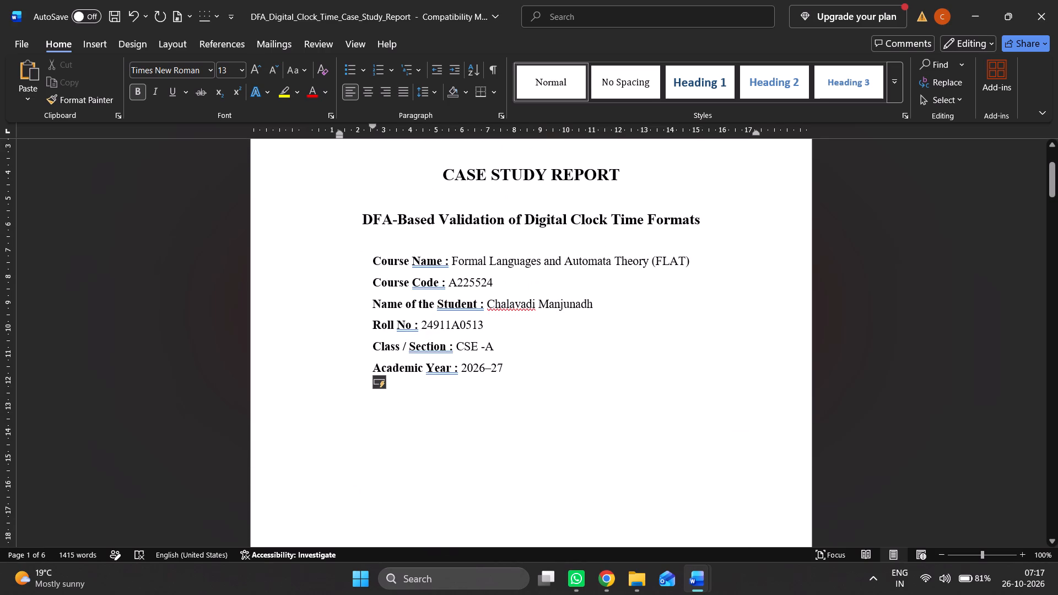
# Make the whole Academic Year line bold, including its value 2026–27.
pyautogui.moveTo(505, 366); pyautogui.dragTo(366, 365)
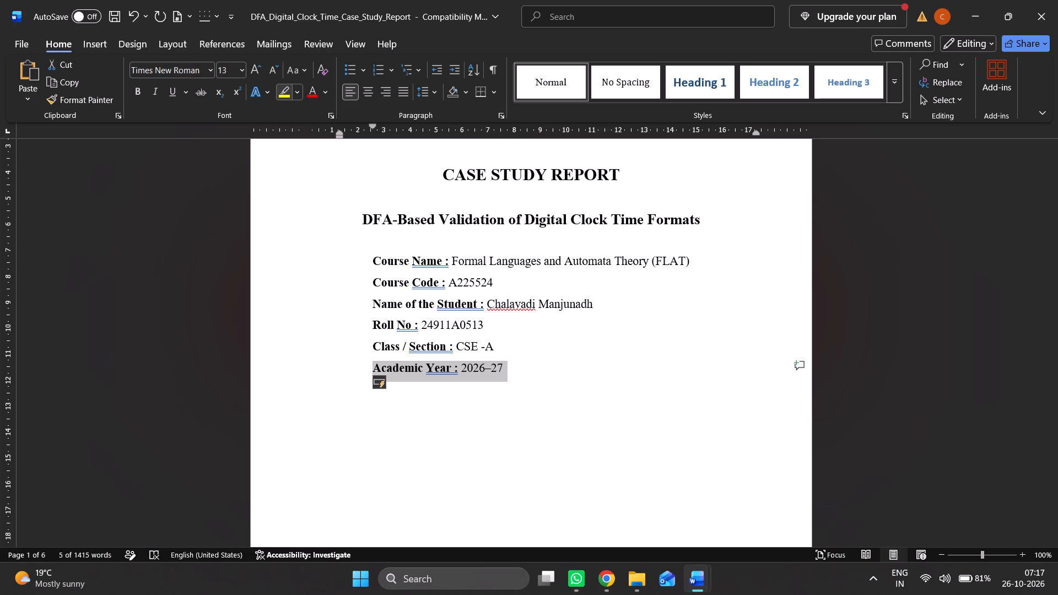
pyautogui.click(140, 94)
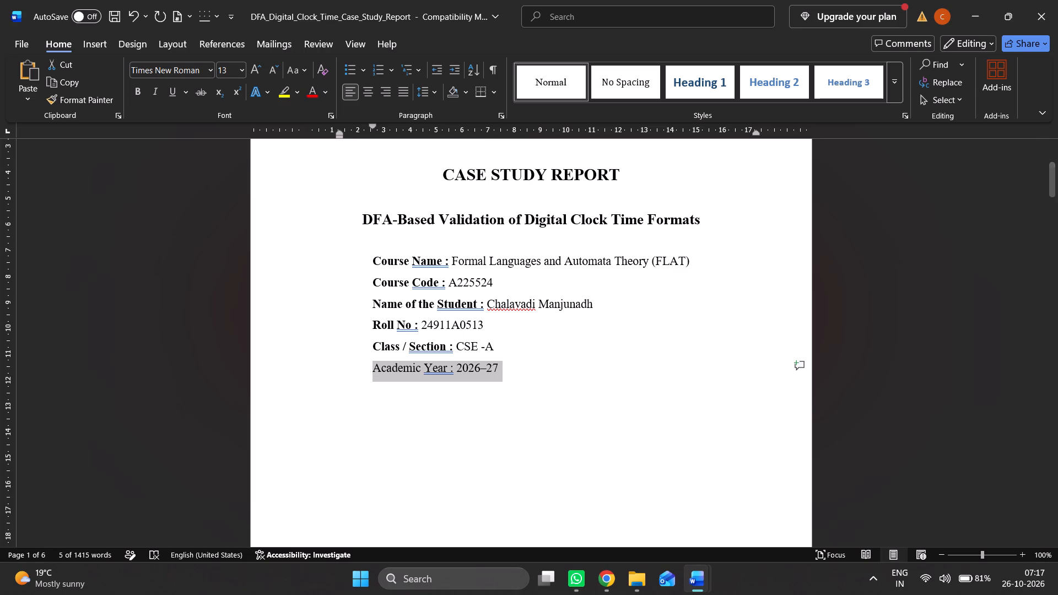
pyautogui.click(132, 93)
pyautogui.click(626, 457)
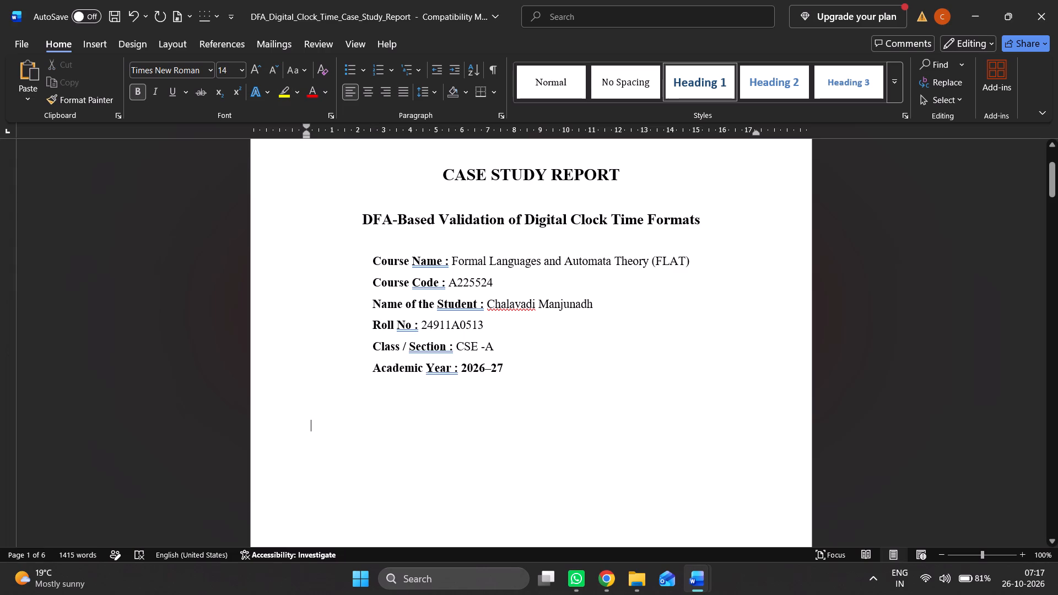
# Insert five blank lines between the Class / Section line and the Academic Year line.
pyautogui.moveTo(509, 369); pyautogui.dragTo(376, 369)
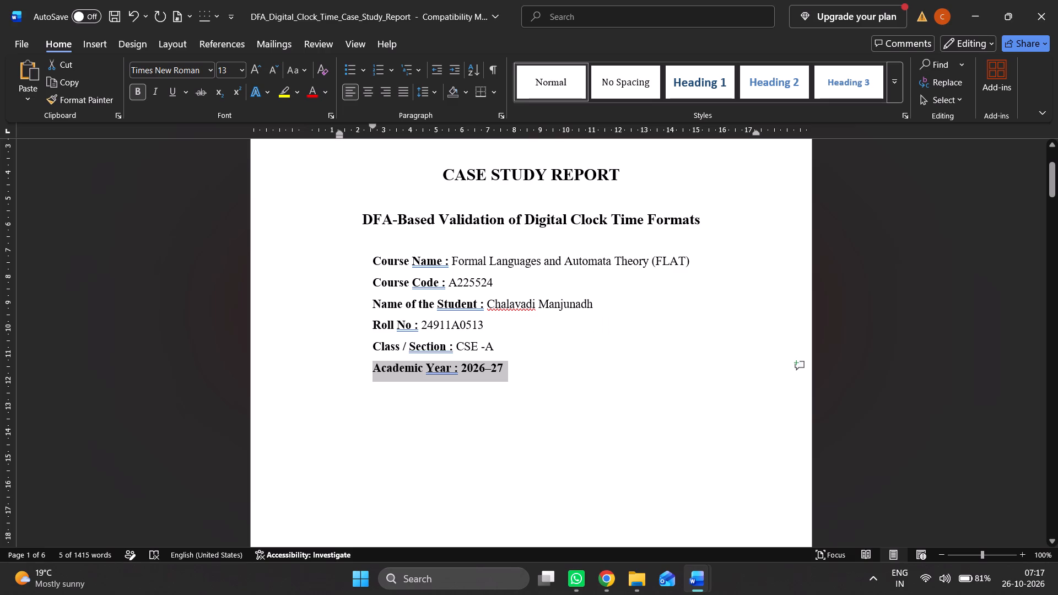
pyautogui.click(504, 350)
pyautogui.press('Return')
pyautogui.press('Return')
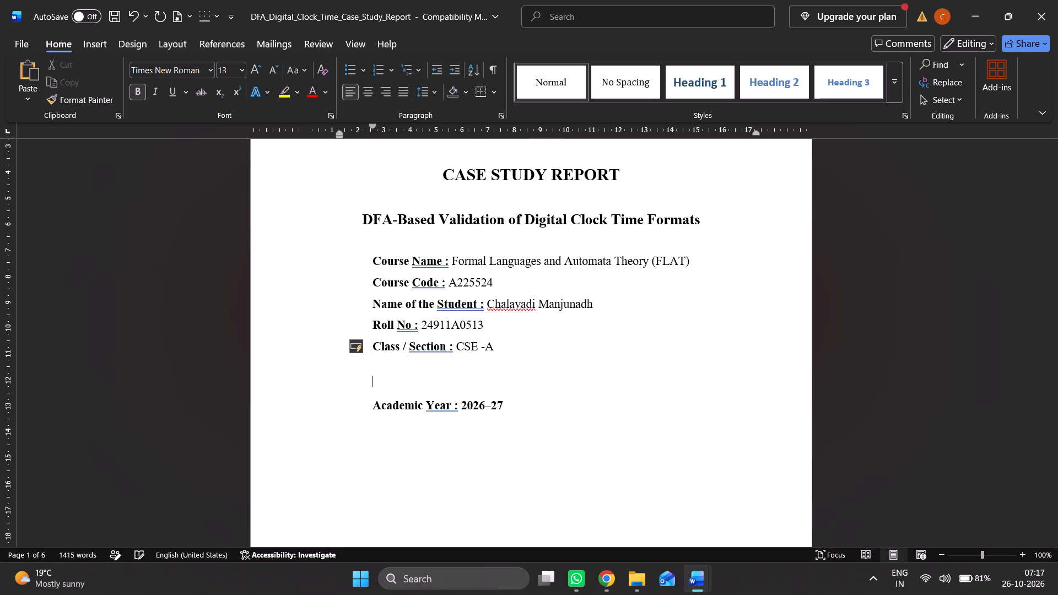
pyautogui.press('Return')
pyautogui.press('Return')
pyautogui.press('Return')
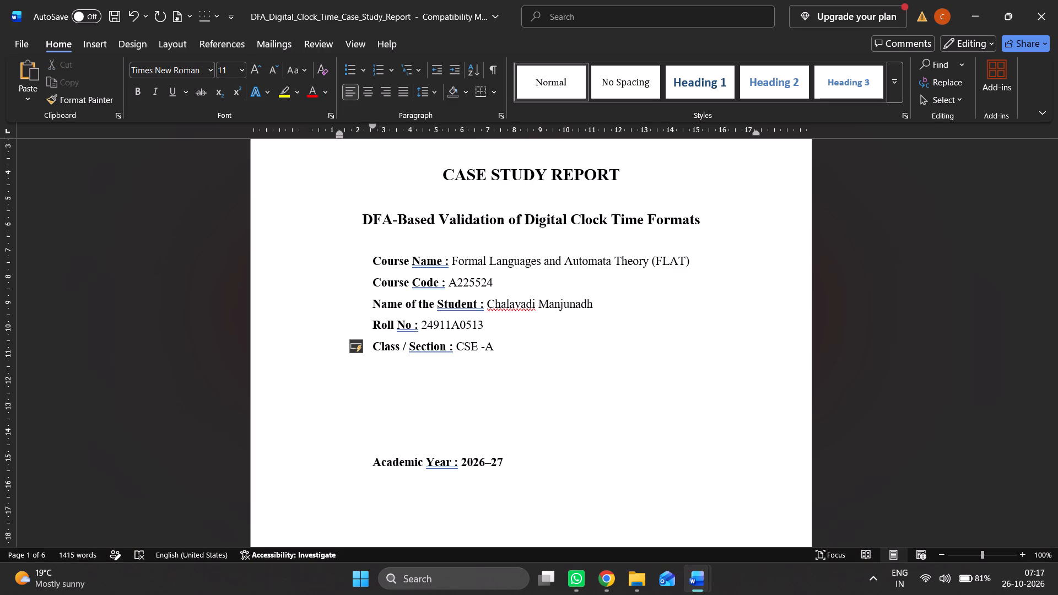
pyautogui.press('Return')
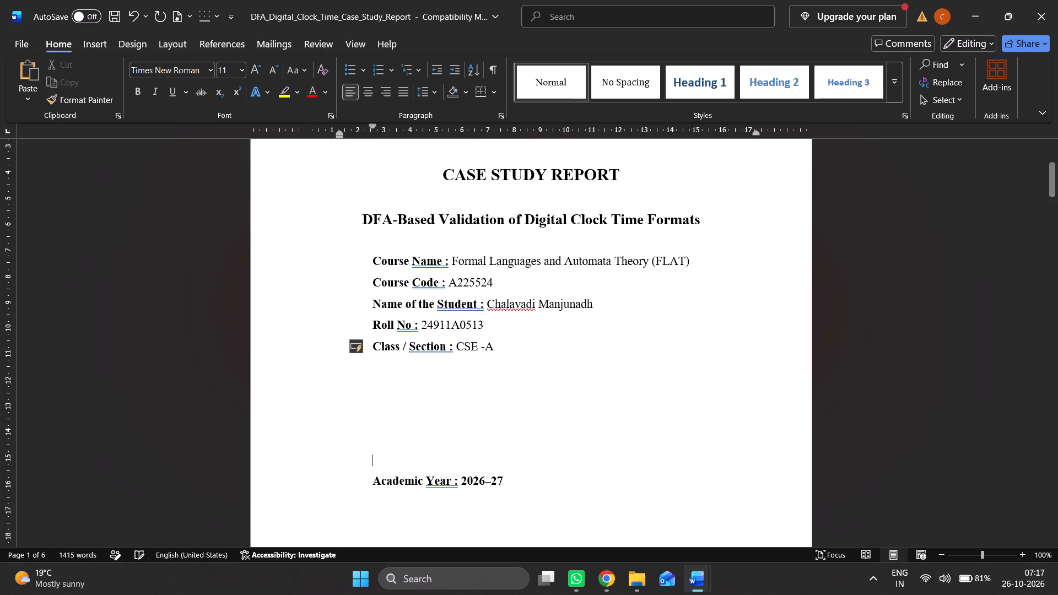
pyautogui.press('Return')
pyautogui.press('Return')
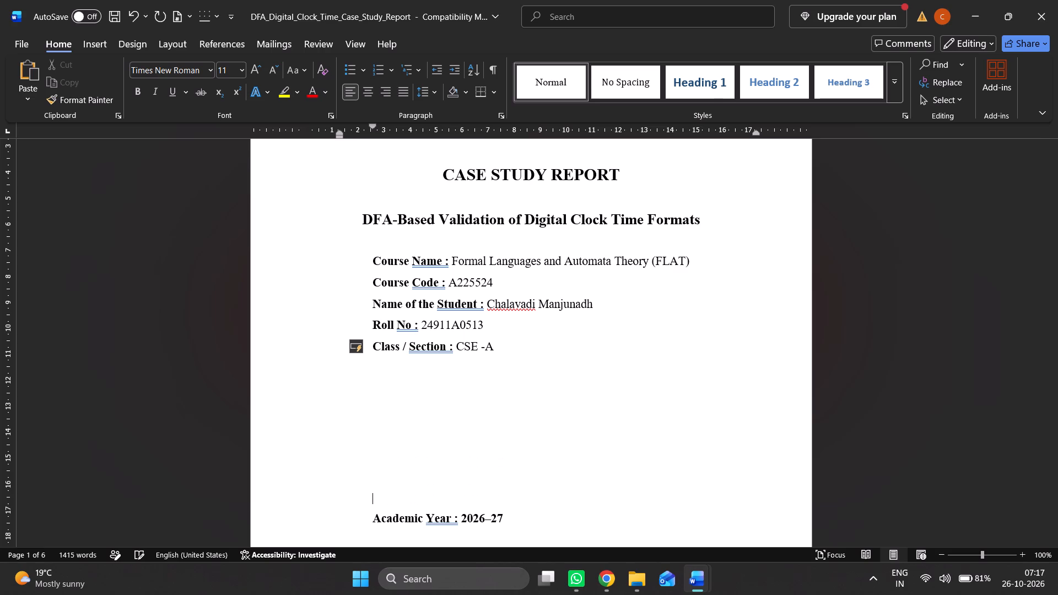
pyautogui.press('BackSpace')
pyautogui.press('BackSpace')
pyautogui.press('BackSpace')
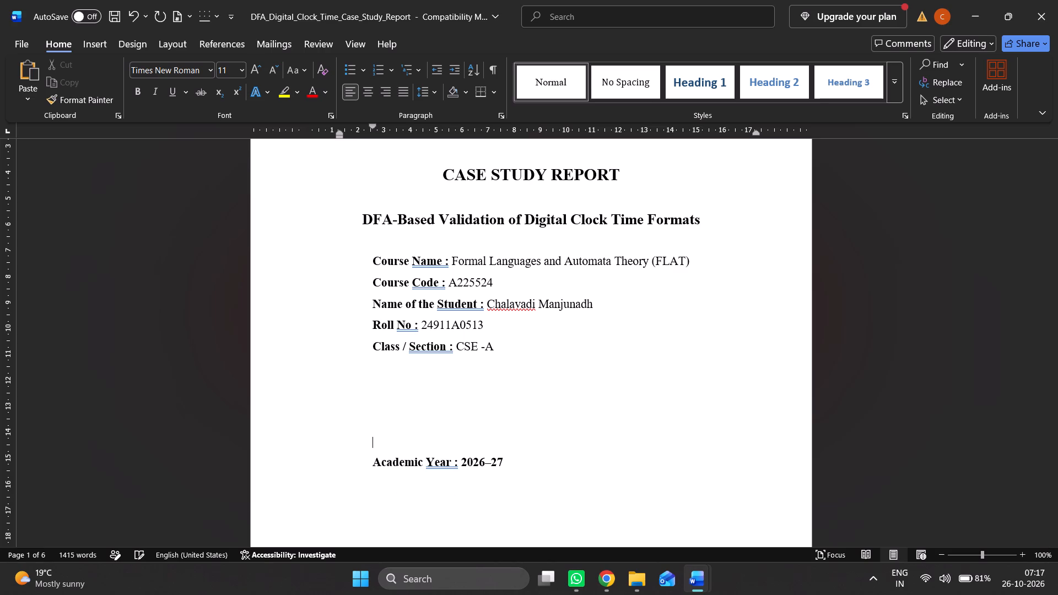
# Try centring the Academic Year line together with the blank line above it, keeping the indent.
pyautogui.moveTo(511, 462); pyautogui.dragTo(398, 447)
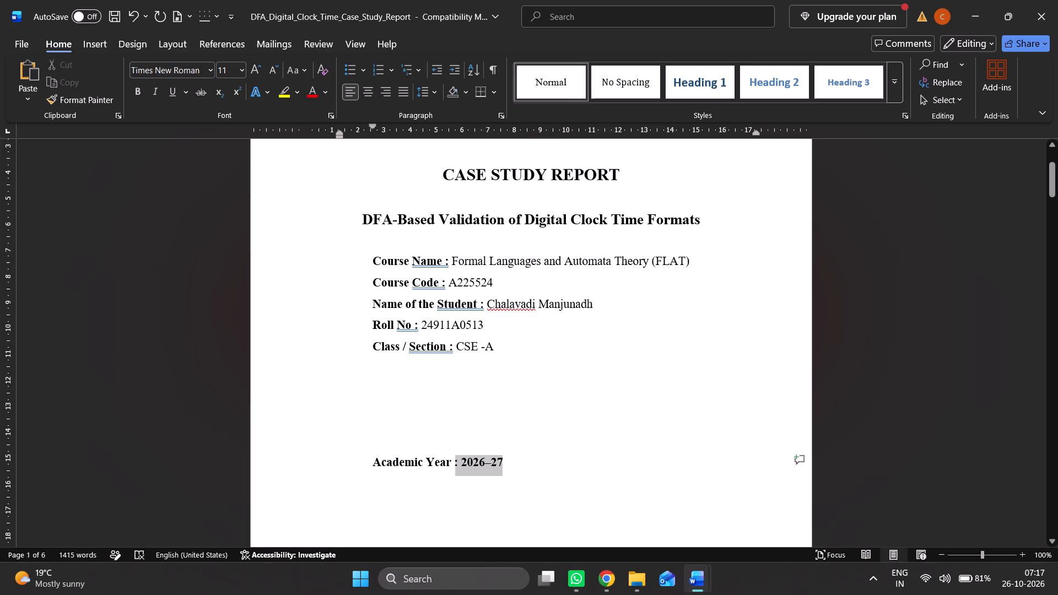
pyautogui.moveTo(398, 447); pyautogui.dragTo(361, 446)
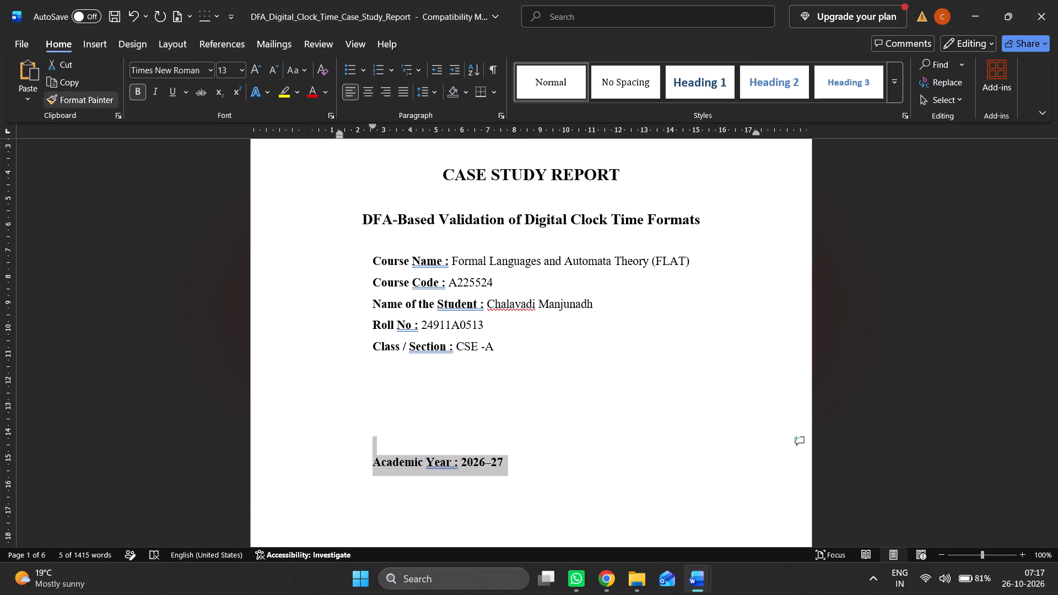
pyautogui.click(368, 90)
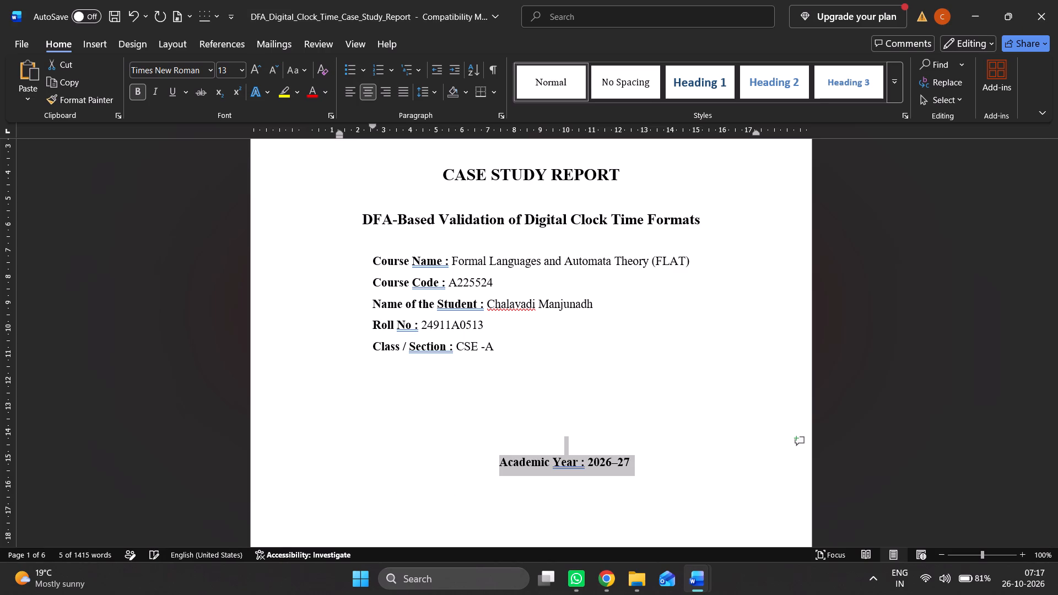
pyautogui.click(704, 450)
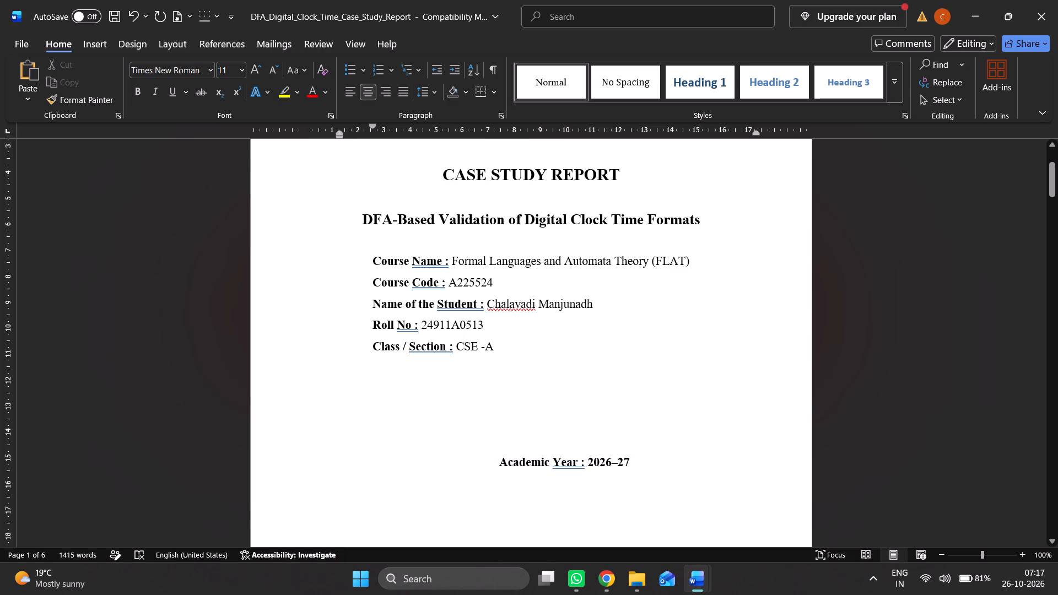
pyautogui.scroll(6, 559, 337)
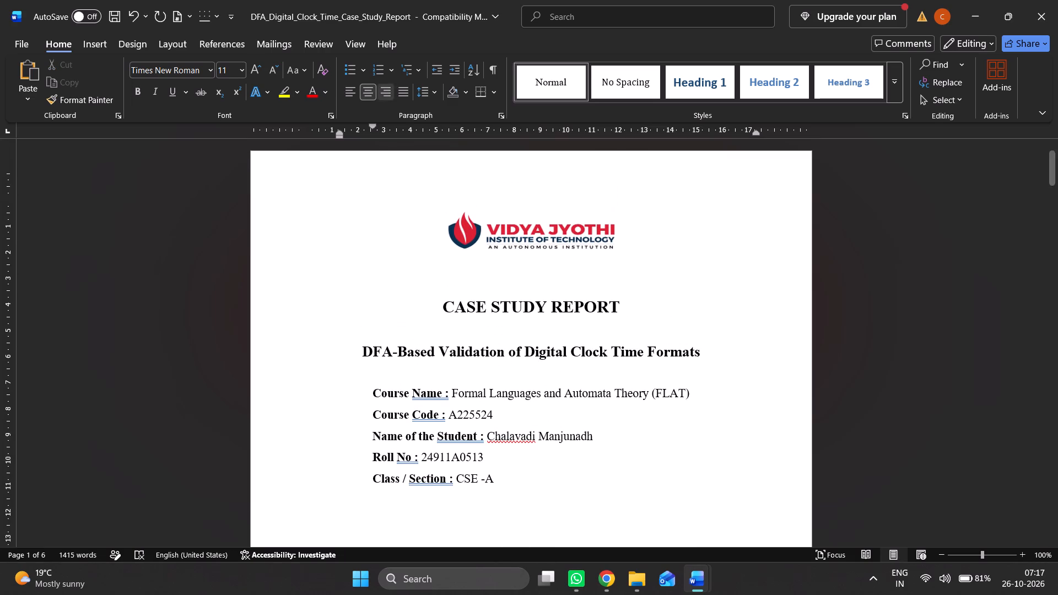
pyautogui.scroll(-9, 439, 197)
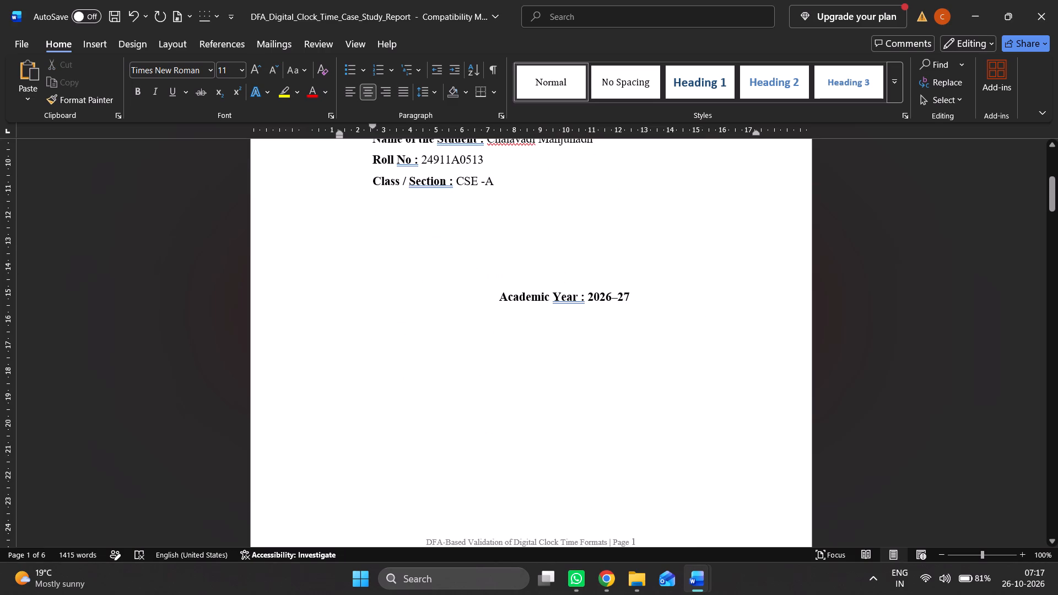
# Remove the Academic Year line's indent completely and centre the line on the page.
pyautogui.click(502, 297)
pyautogui.press('BackSpace')
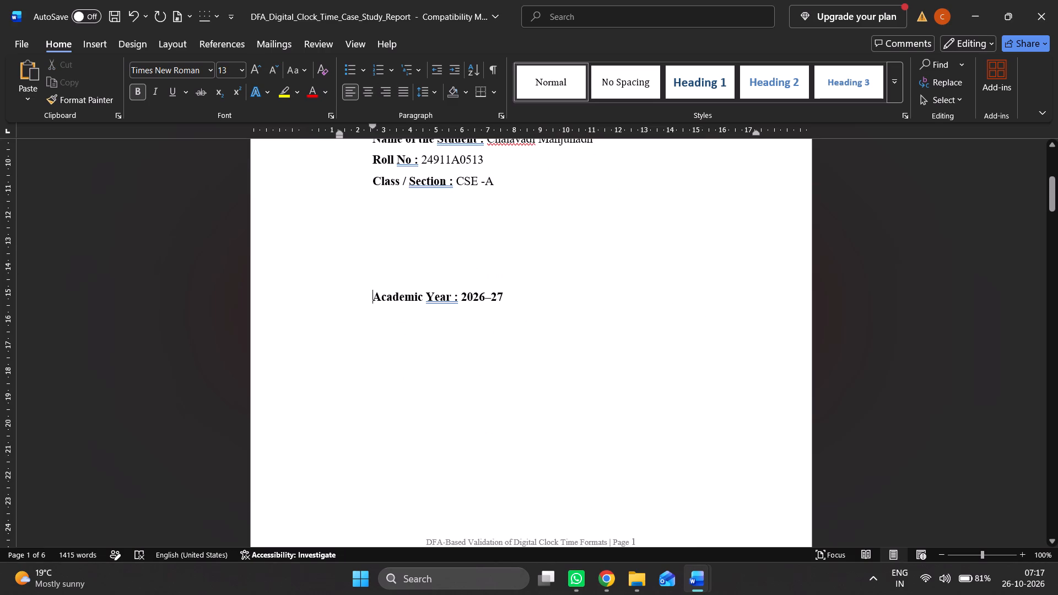
pyautogui.press('BackSpace')
pyautogui.moveTo(443, 297); pyautogui.dragTo(425, 299)
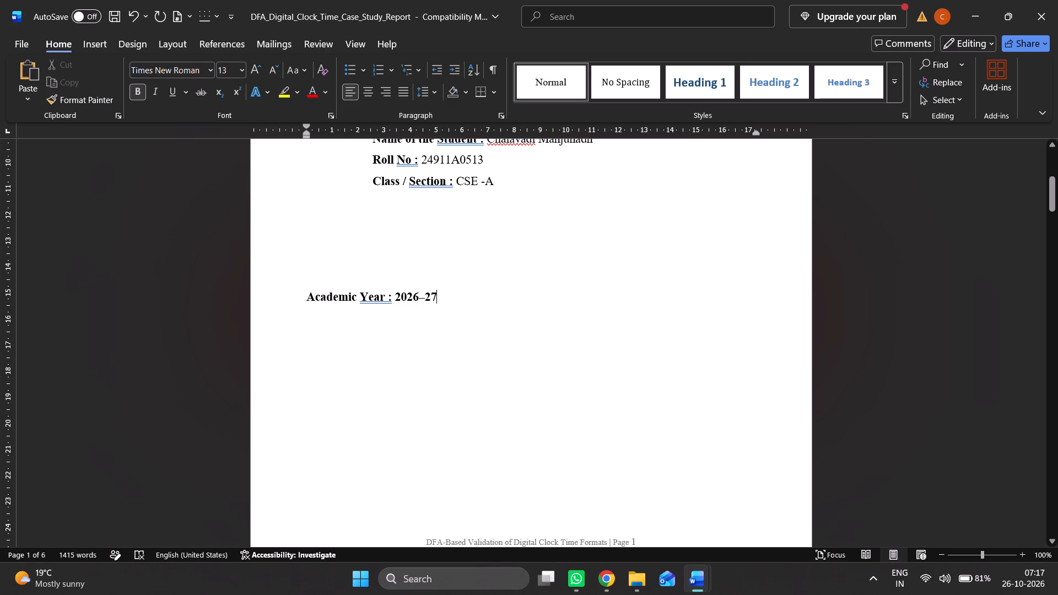
pyautogui.moveTo(425, 299); pyautogui.dragTo(307, 299)
pyautogui.click(369, 92)
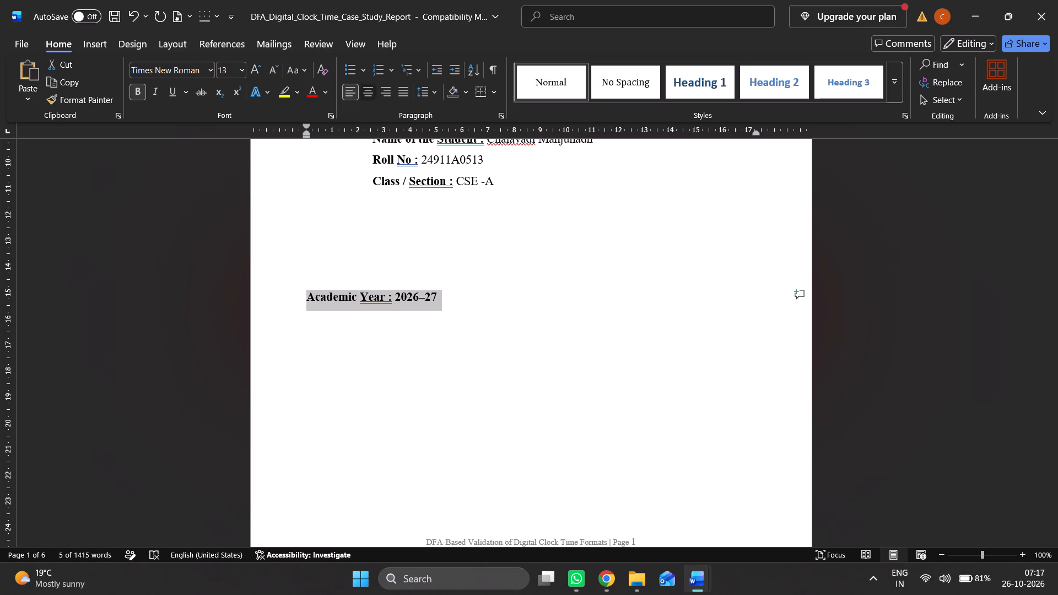
# Review the cover page's titles, student details and Academic Year line for font size and alignment.
pyautogui.click(581, 411)
pyautogui.scroll(8, 577, 401)
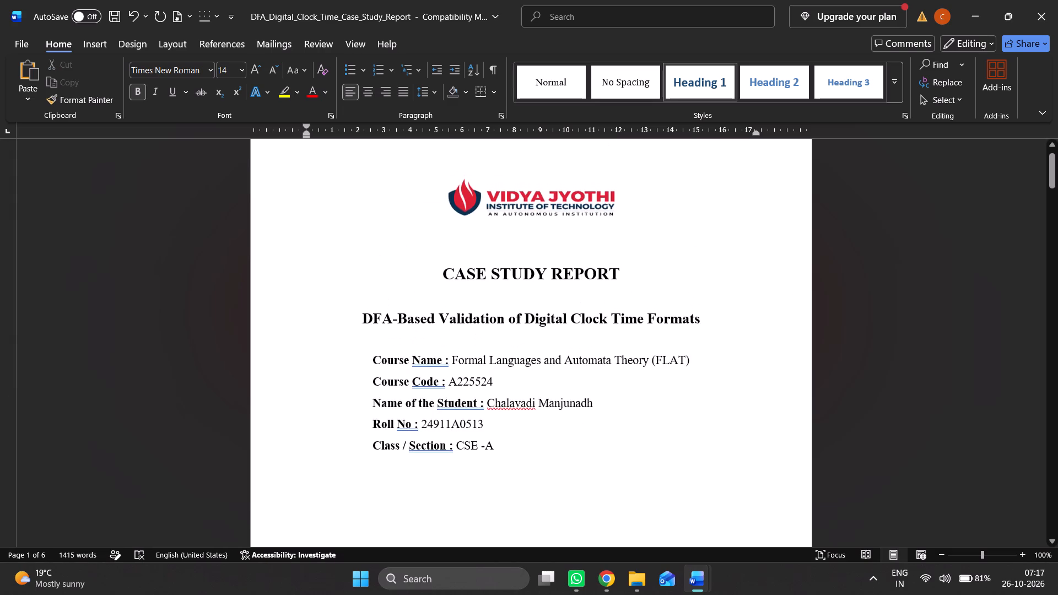
pyautogui.scroll(-9, 577, 397)
pyautogui.scroll(9, 577, 397)
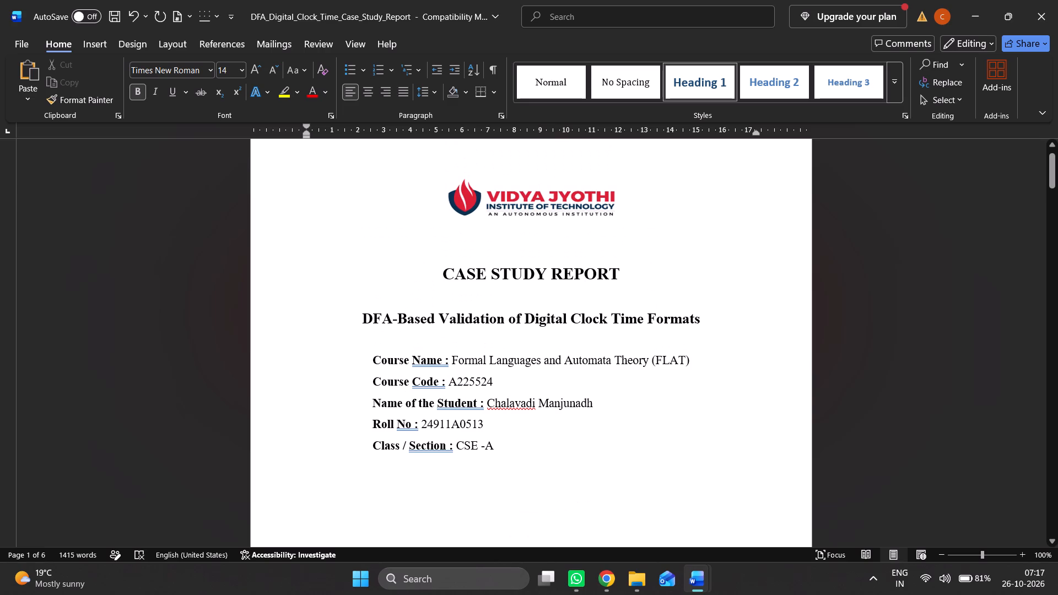
pyautogui.moveTo(627, 271); pyautogui.dragTo(456, 274)
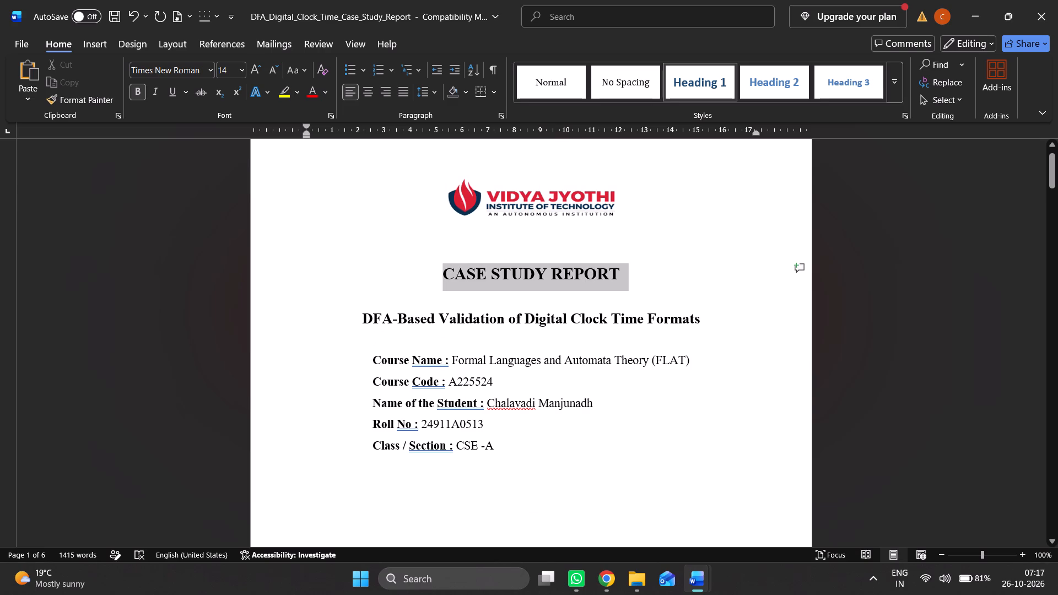
pyautogui.moveTo(456, 274); pyautogui.dragTo(437, 274)
pyautogui.click(685, 309)
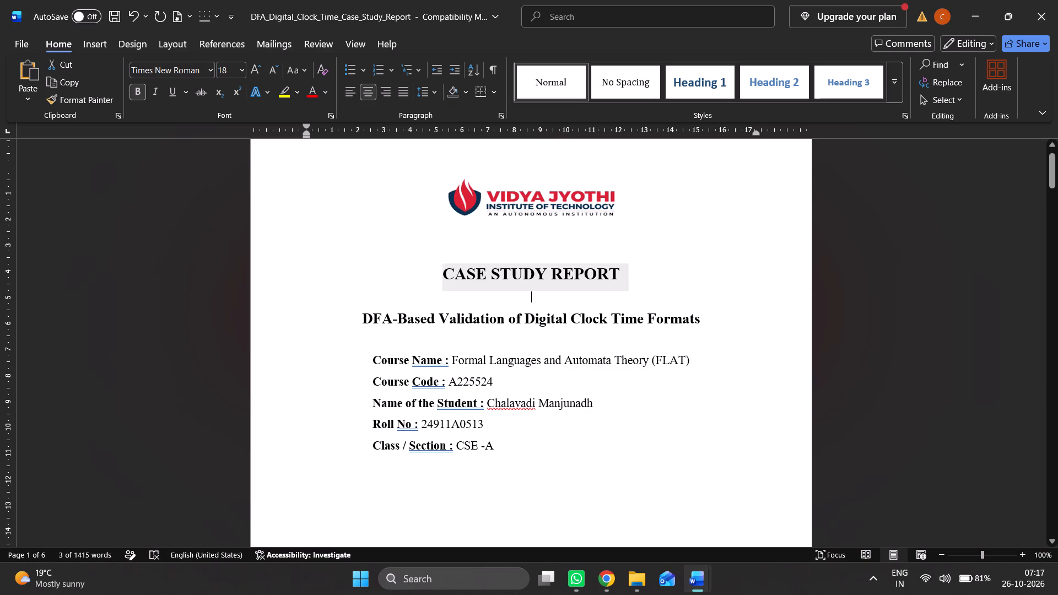
pyautogui.moveTo(714, 320); pyautogui.dragTo(412, 307)
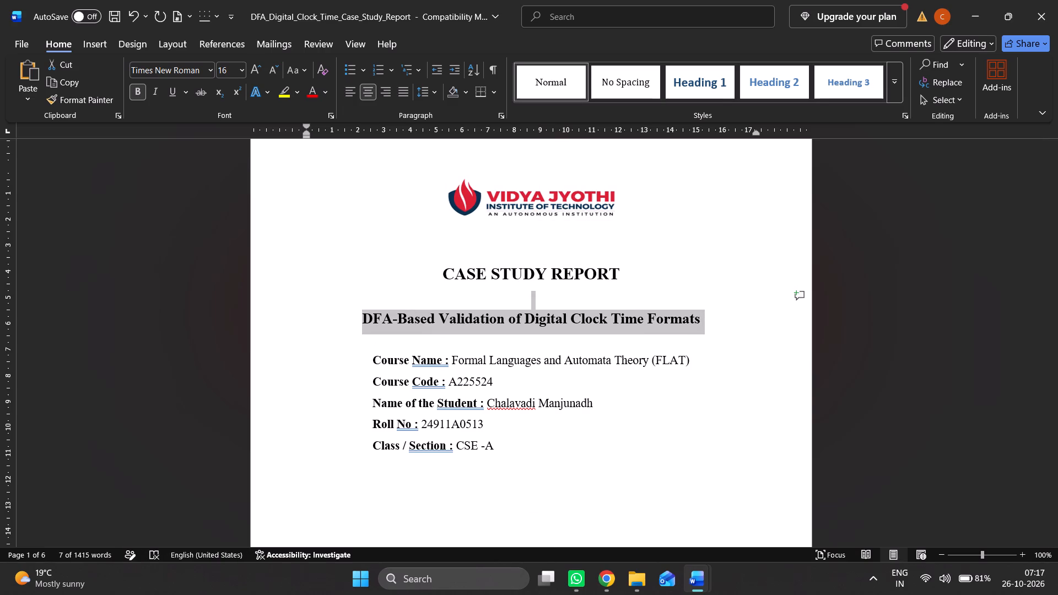
pyautogui.click(468, 332)
pyautogui.moveTo(697, 317); pyautogui.dragTo(412, 309)
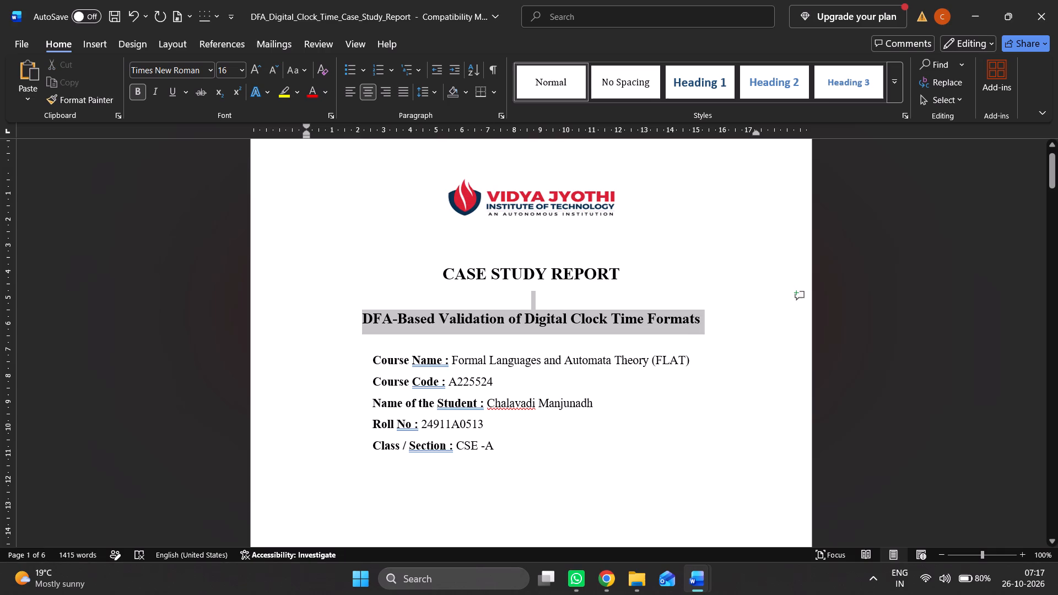
pyautogui.moveTo(412, 309); pyautogui.dragTo(406, 321)
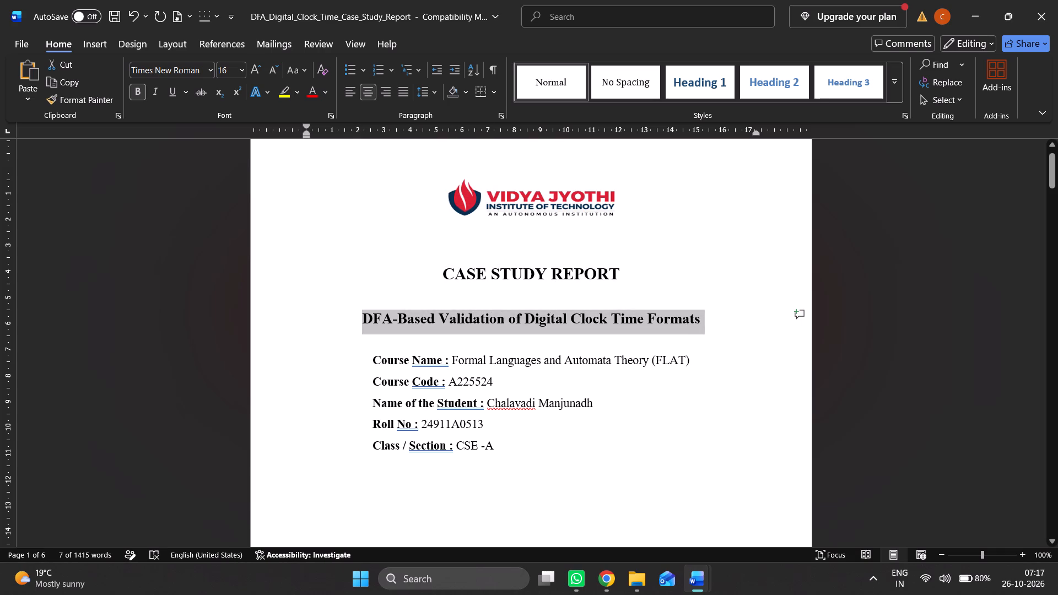
pyautogui.click(536, 440)
pyautogui.click(526, 454)
pyautogui.scroll(-6, 547, 434)
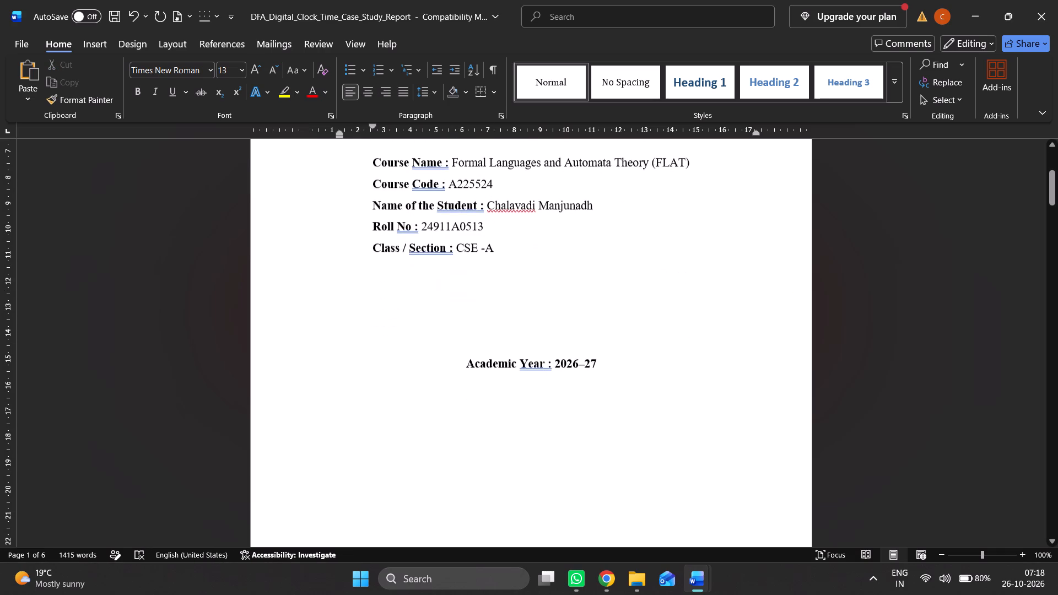
pyautogui.scroll(4, 547, 432)
pyautogui.scroll(-5, 548, 429)
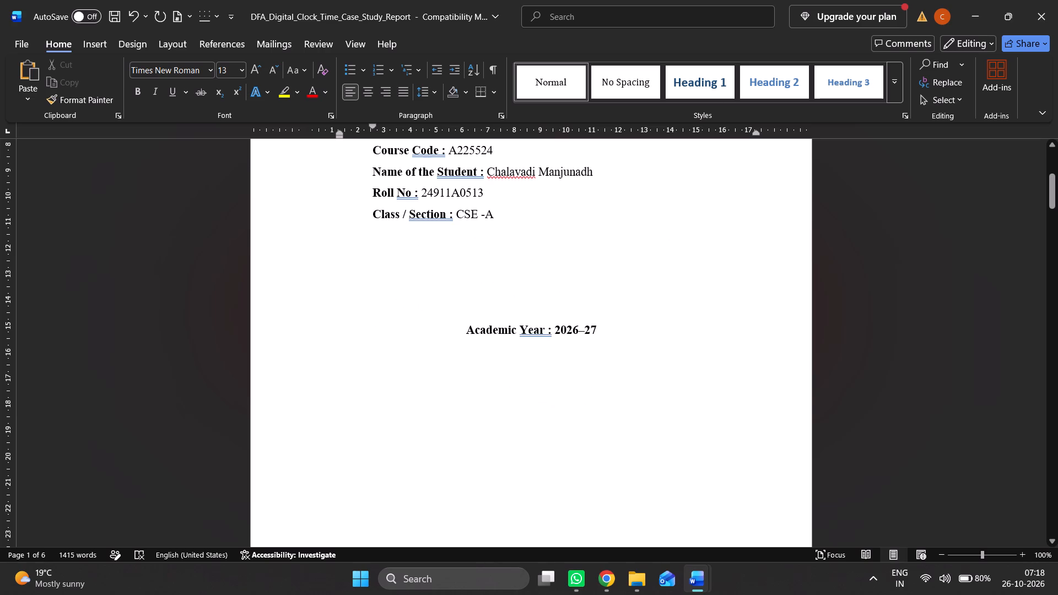
pyautogui.moveTo(603, 331); pyautogui.dragTo(471, 339)
pyautogui.click(489, 436)
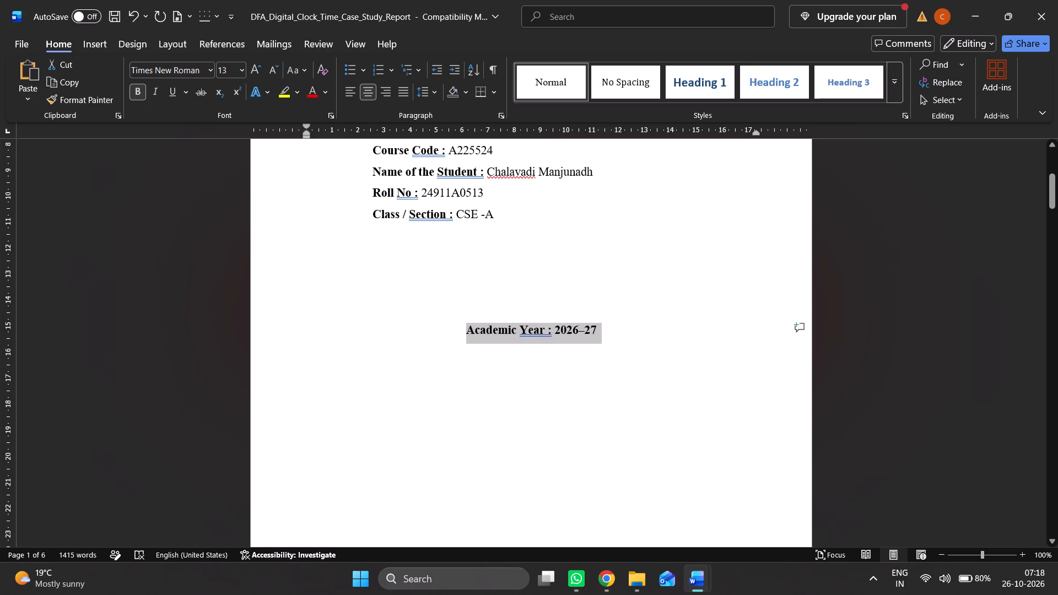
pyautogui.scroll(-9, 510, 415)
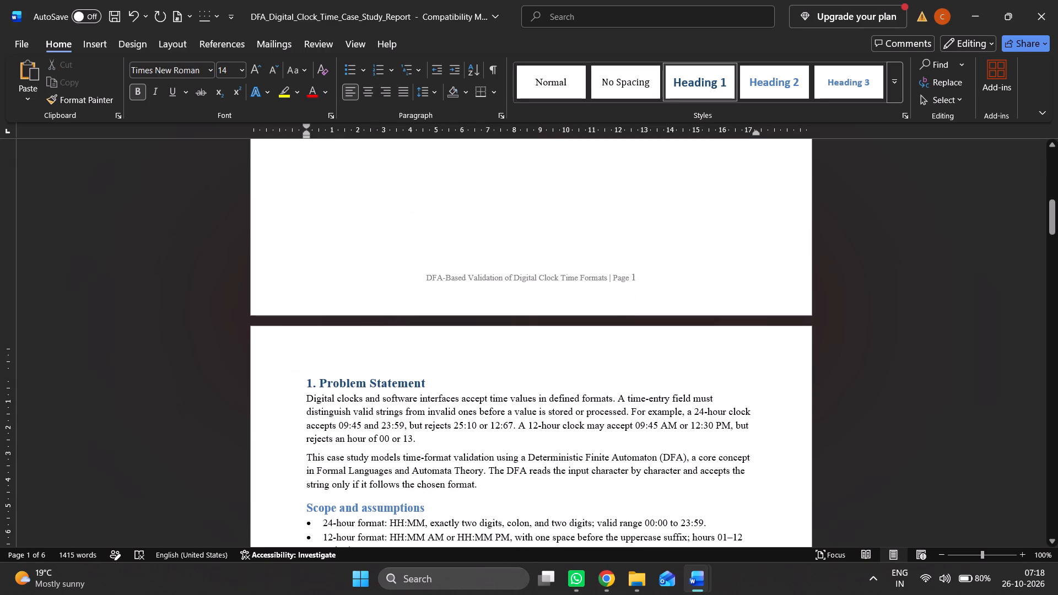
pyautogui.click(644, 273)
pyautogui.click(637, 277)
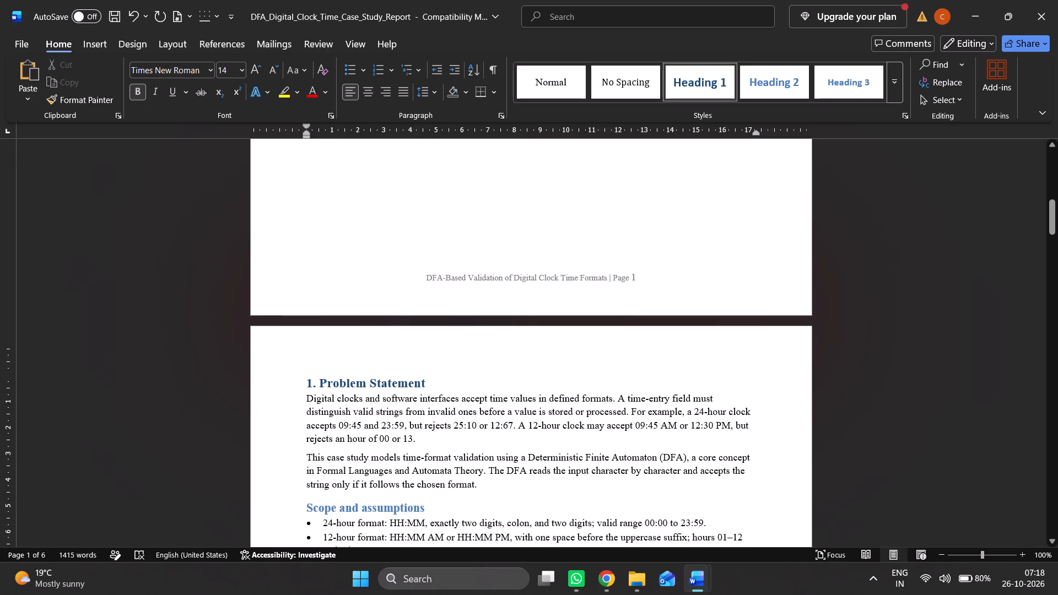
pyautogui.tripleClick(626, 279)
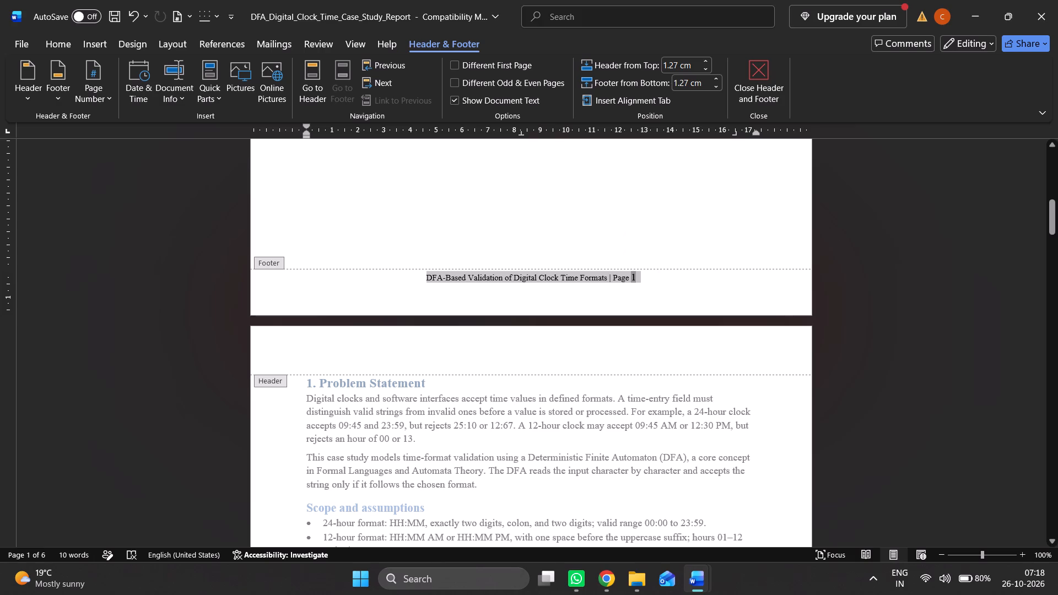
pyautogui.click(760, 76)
# Delete the report title "DFA-Based Validation of Digital Clock Time Formats" from the page footer, keeping the separator and page number.
pyautogui.click(603, 274)
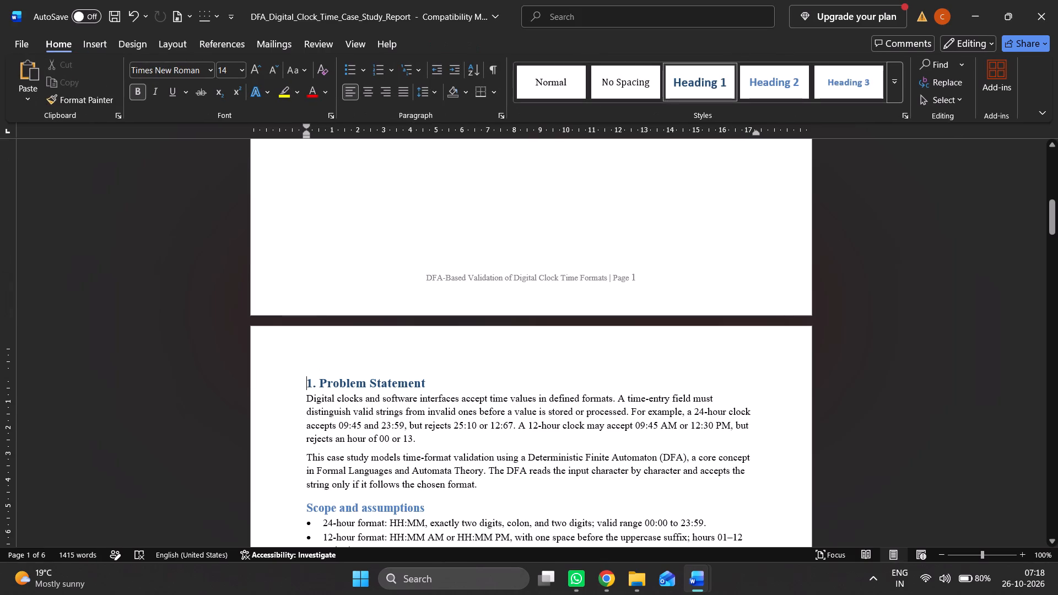
pyautogui.click(612, 280)
pyautogui.click(622, 298)
pyautogui.click(562, 318)
pyautogui.click(554, 291)
pyautogui.doubleClick(554, 284)
pyautogui.rightClick(554, 281)
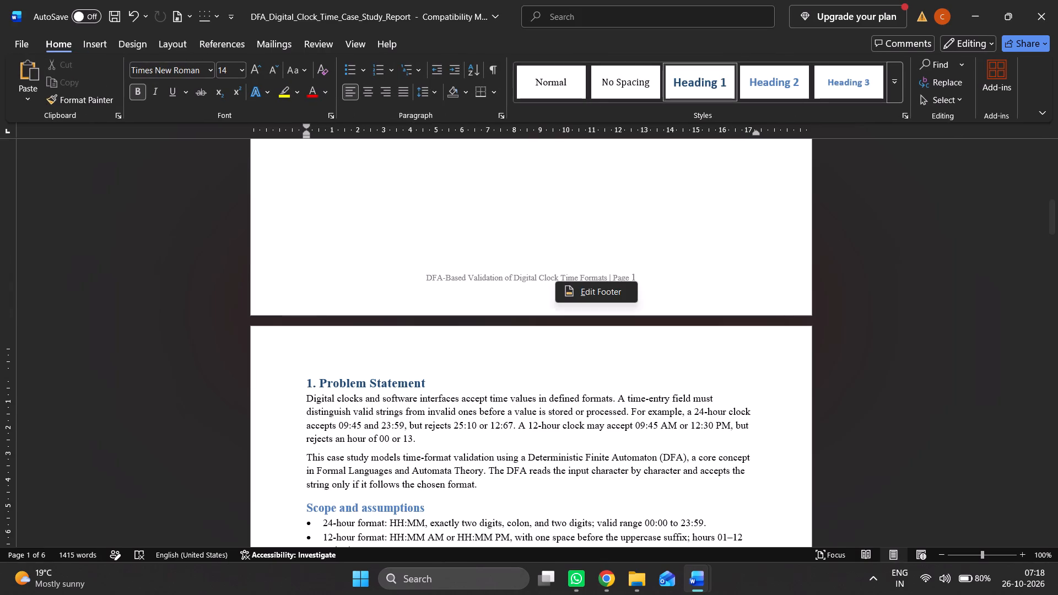
pyautogui.click(597, 289)
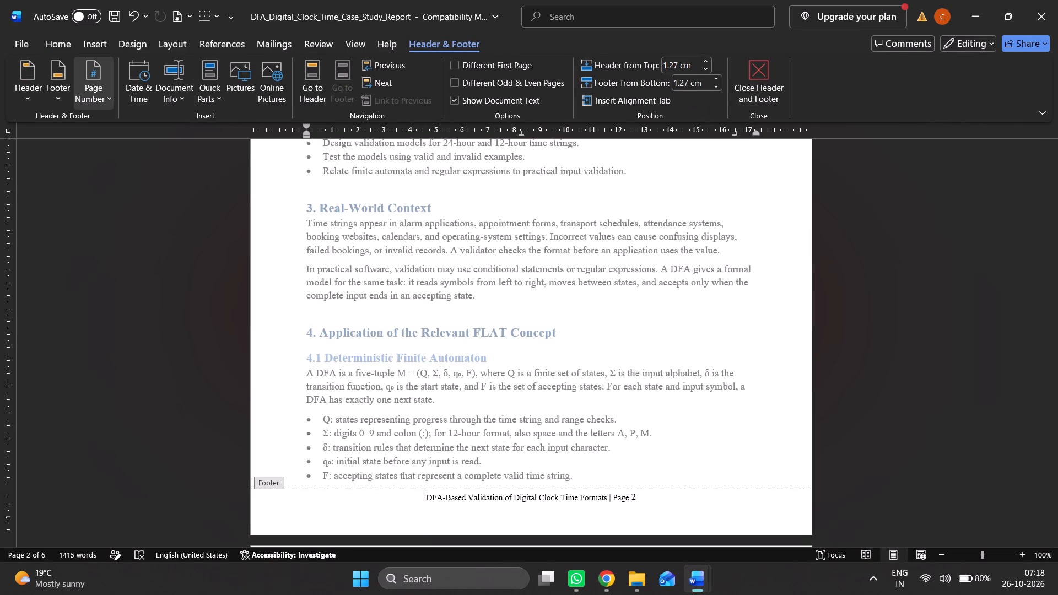
pyautogui.scroll(-9, 555, 467)
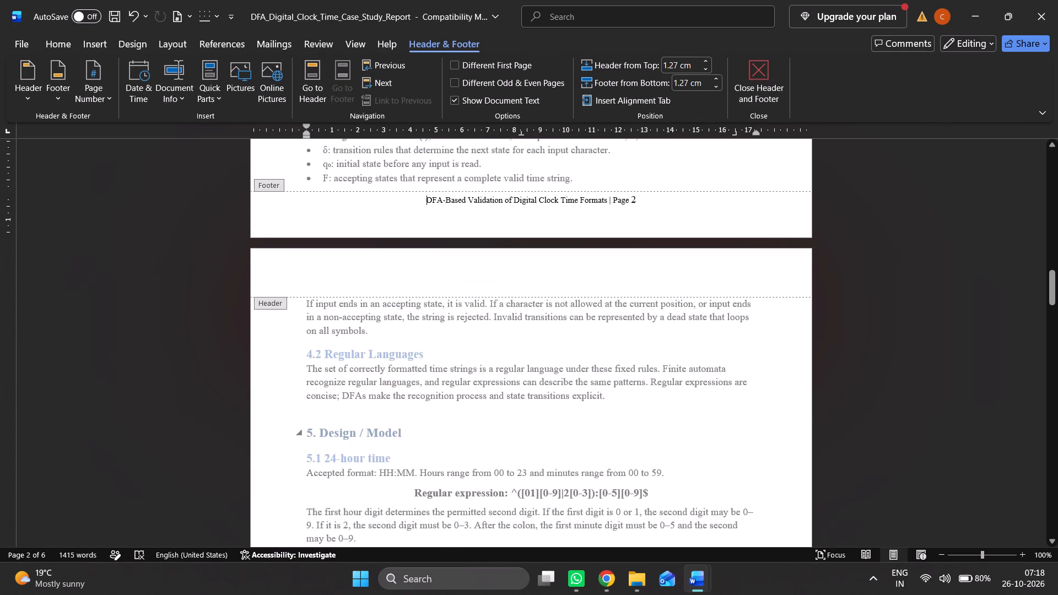
pyautogui.click(543, 202)
pyautogui.moveTo(609, 201); pyautogui.dragTo(431, 196)
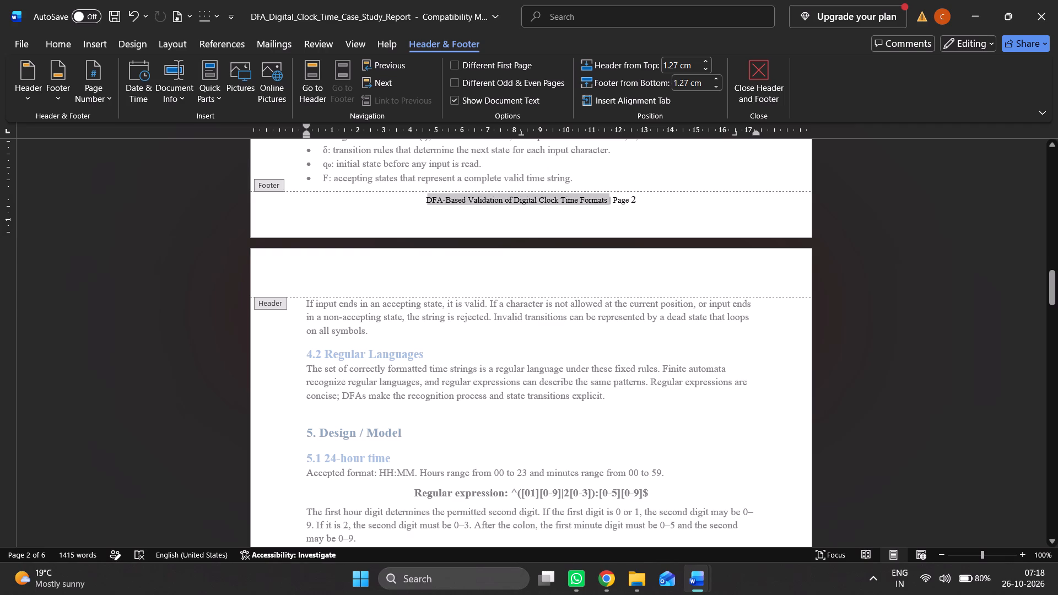
pyautogui.moveTo(431, 196); pyautogui.dragTo(429, 197)
pyautogui.press('BackSpace')
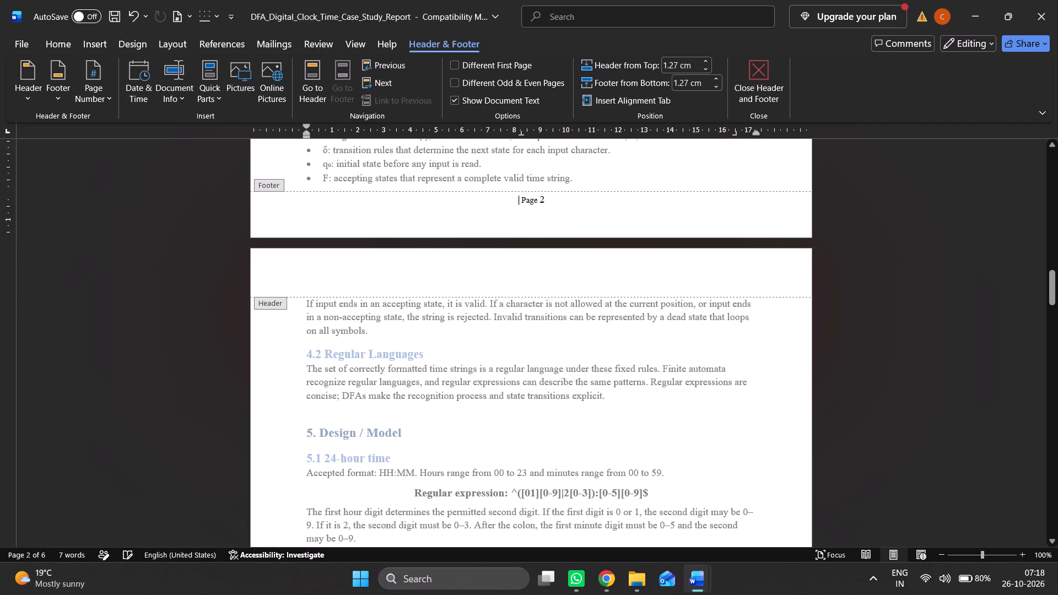
# Check the shortened page-number footer across the report's pages, including the cover page.
pyautogui.click(523, 202)
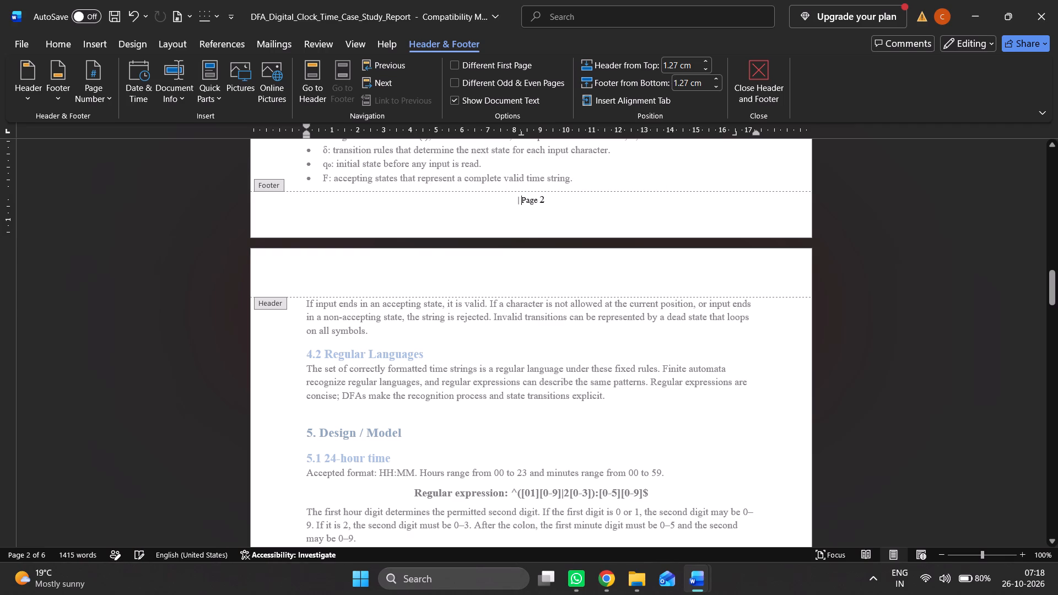
pyautogui.click(521, 201)
pyautogui.scroll(-19, 547, 264)
pyautogui.scroll(-3, 548, 227)
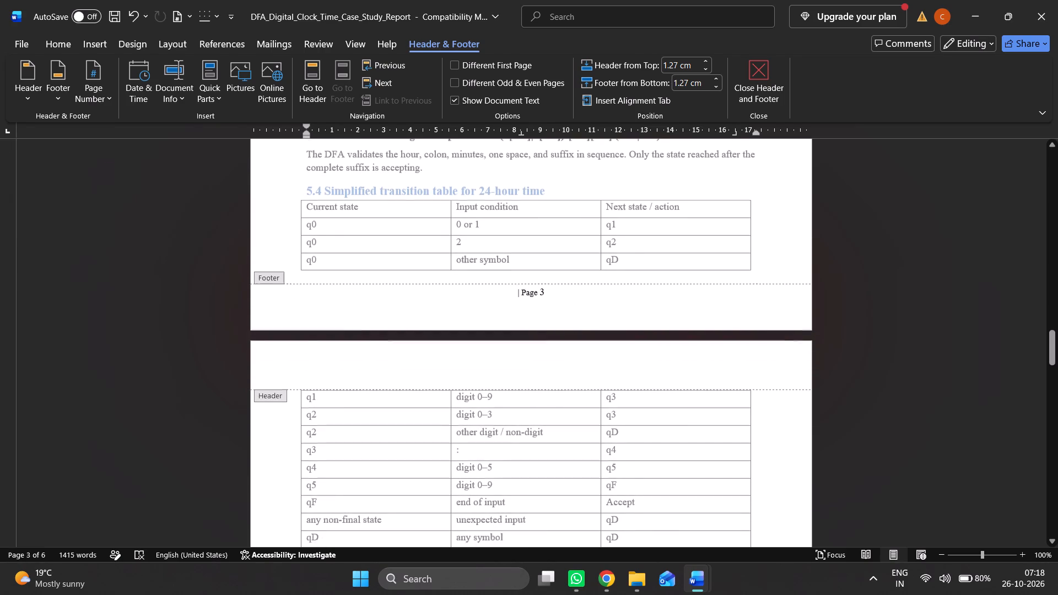
pyautogui.scroll(-5, 548, 227)
pyautogui.scroll(16, 548, 227)
pyautogui.scroll(14, 530, 213)
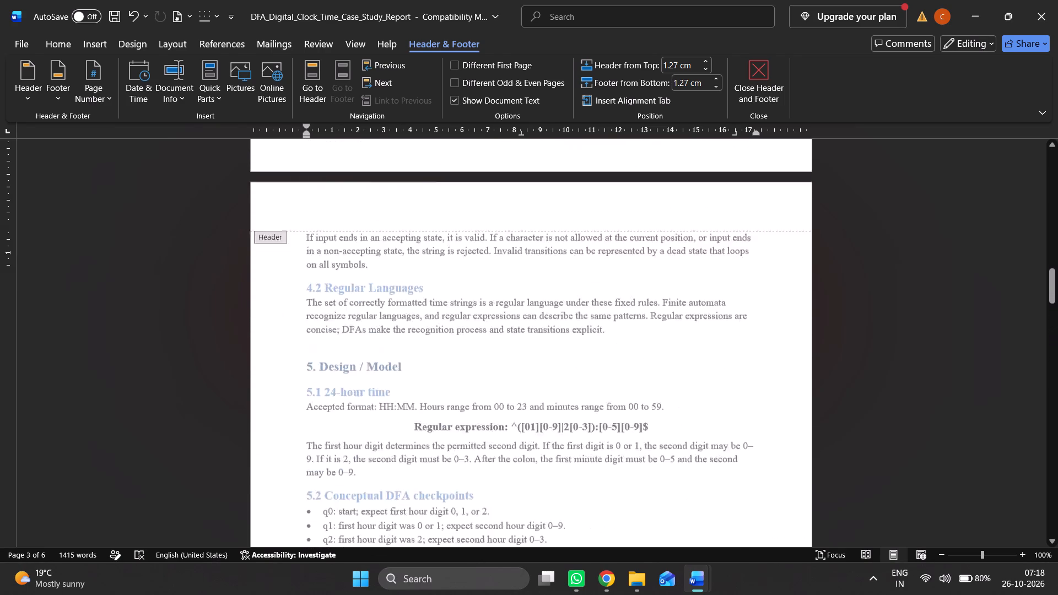
pyautogui.scroll(8, 530, 212)
pyautogui.scroll(-1, 530, 212)
pyautogui.scroll(20, 530, 212)
pyautogui.scroll(10, 530, 212)
pyautogui.scroll(-11, 530, 210)
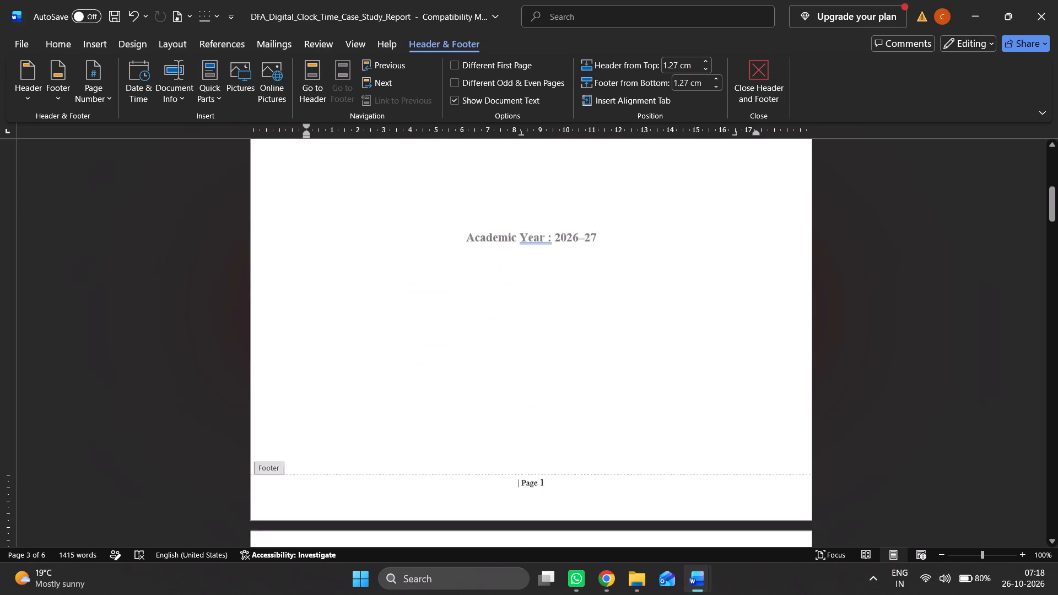
pyautogui.scroll(-4, 541, 204)
# Right-align the footer's "| Page" text together with its page number.
pyautogui.moveTo(551, 288); pyautogui.dragTo(550, 288)
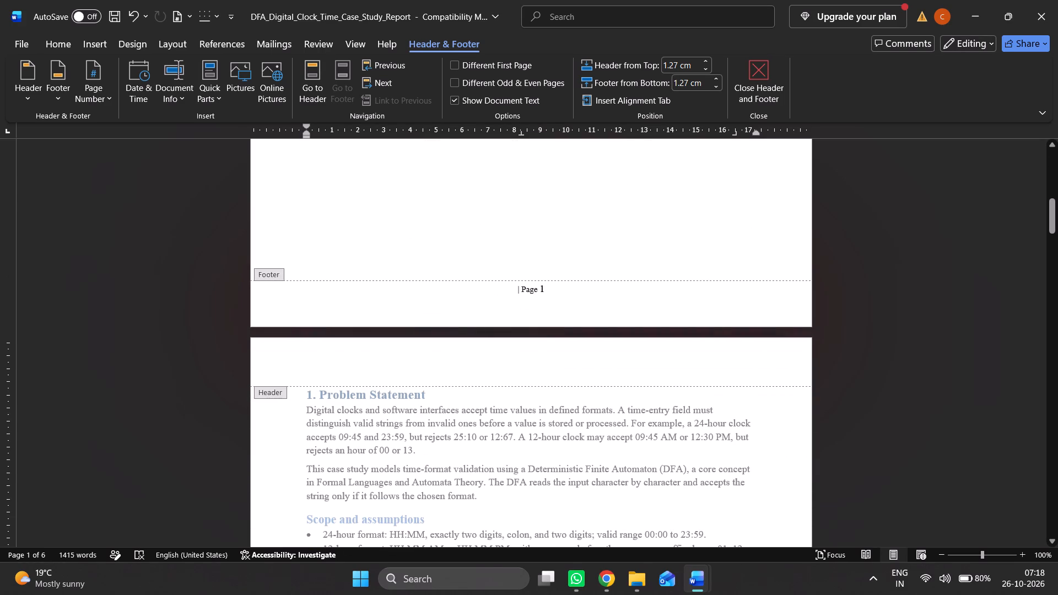
pyautogui.moveTo(550, 288); pyautogui.dragTo(532, 291)
pyautogui.click(516, 305)
pyautogui.moveTo(516, 290); pyautogui.dragTo(549, 292)
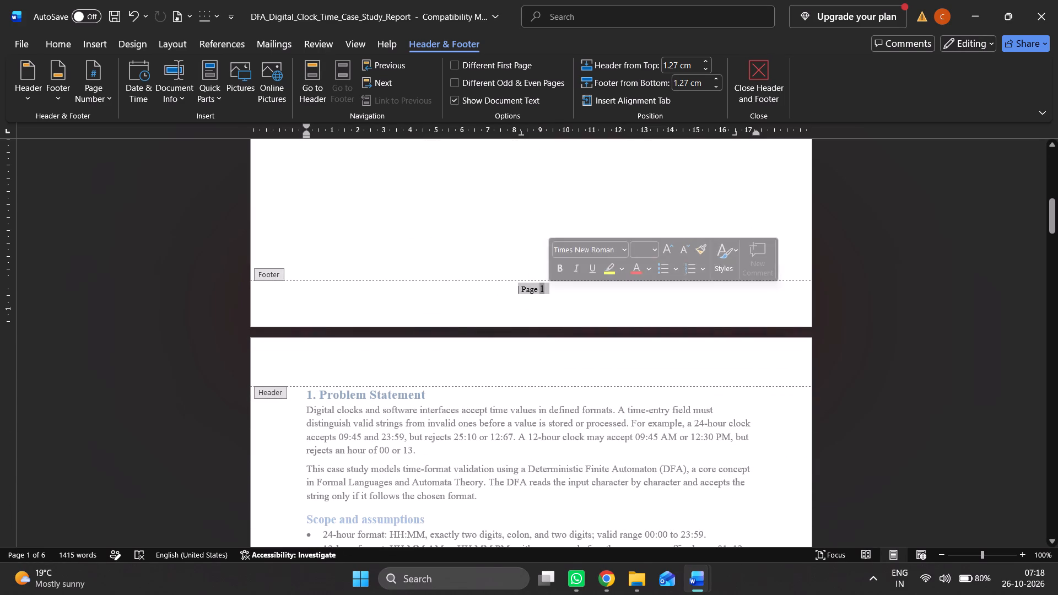
pyautogui.click(60, 41)
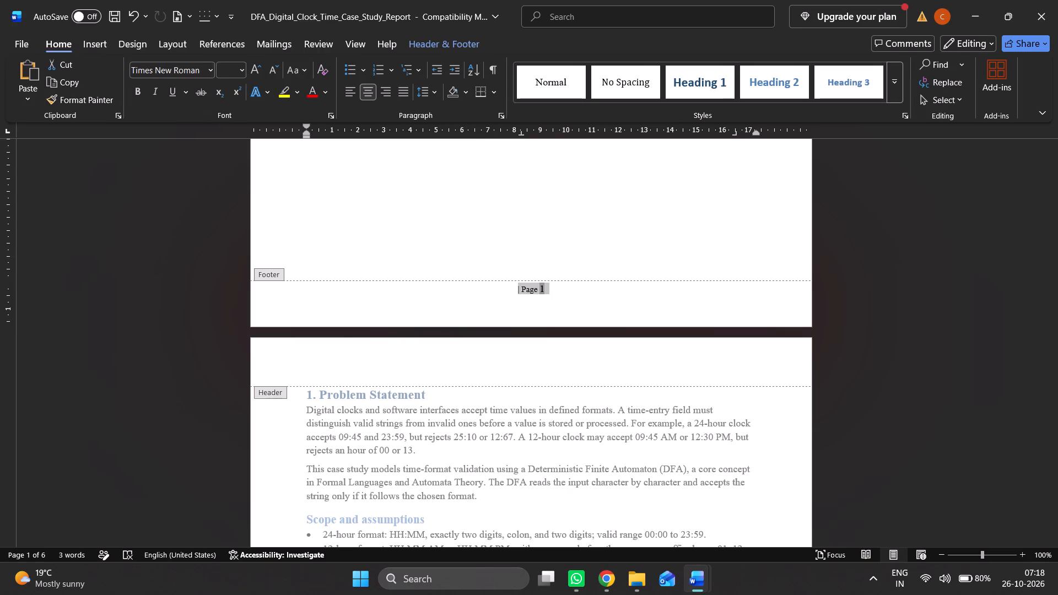
pyautogui.click(404, 90)
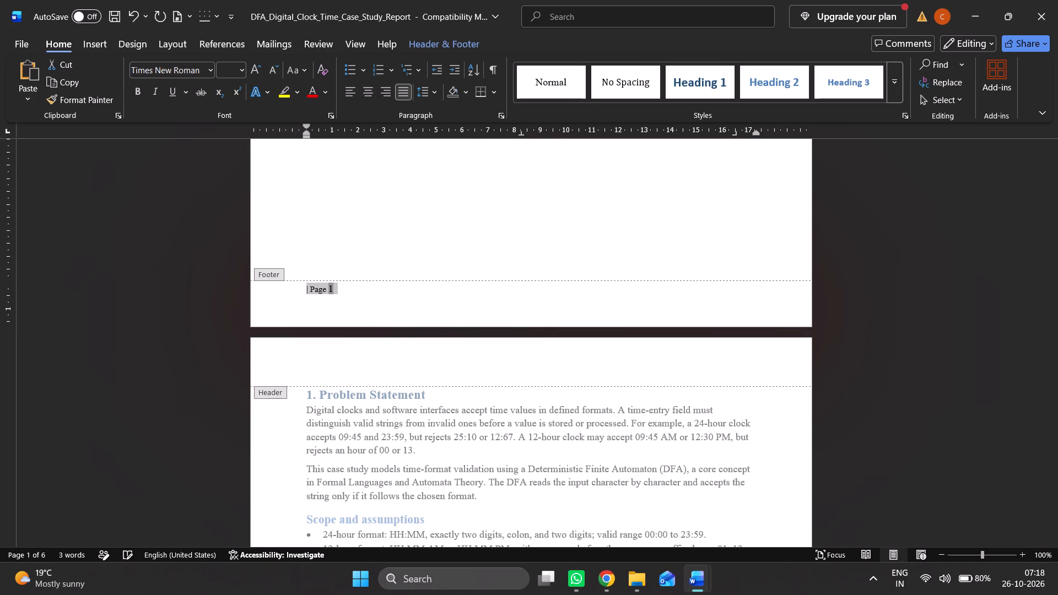
pyautogui.click(387, 91)
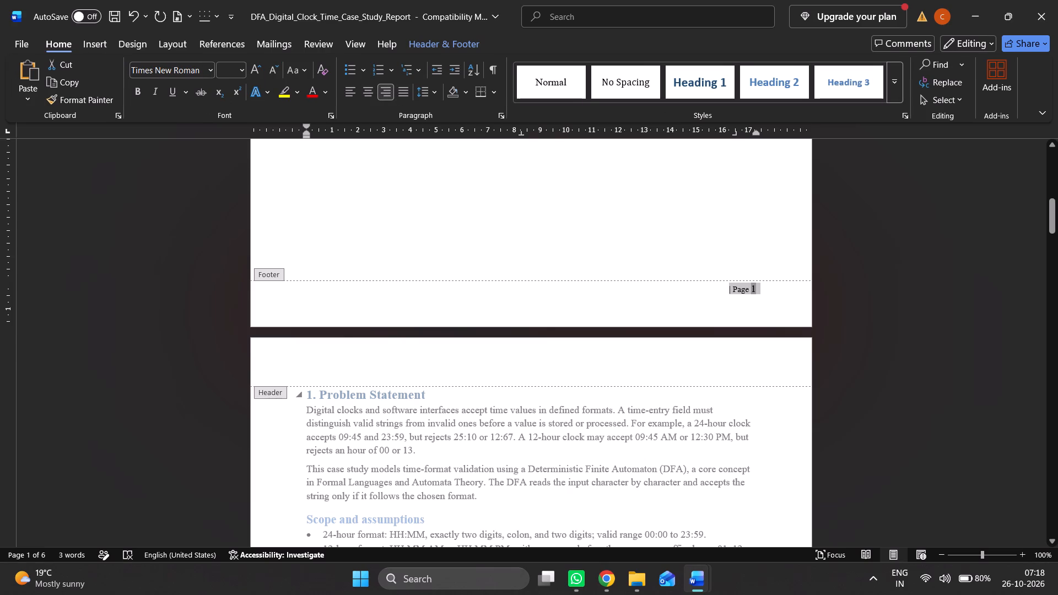
pyautogui.click(882, 391)
# Check the footer's alignment on the remaining pages through to the References section.
pyautogui.scroll(-19, 868, 322)
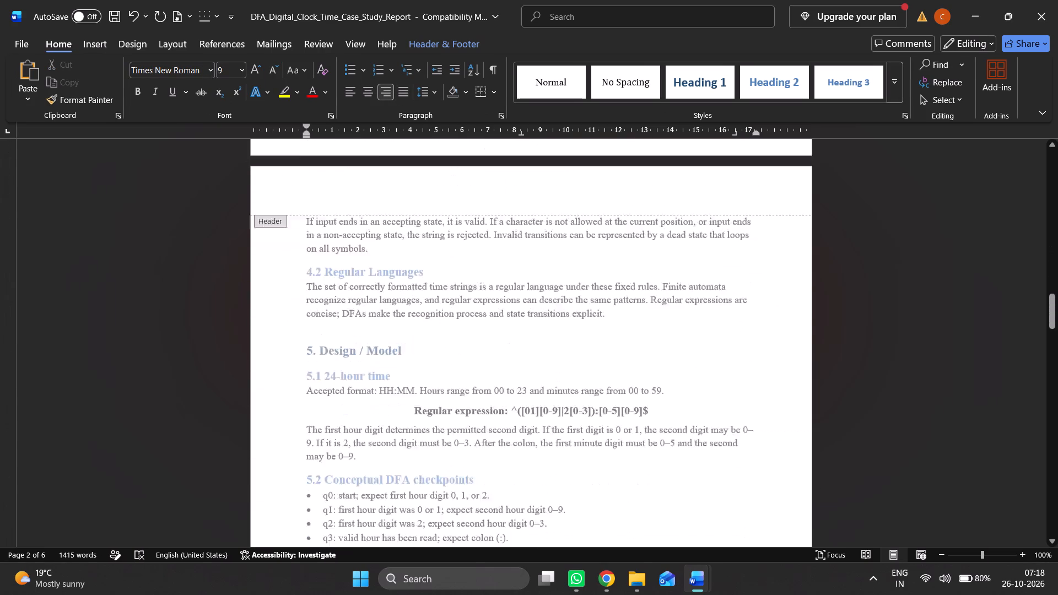
pyautogui.scroll(-8, 865, 300)
pyautogui.scroll(-19, 865, 290)
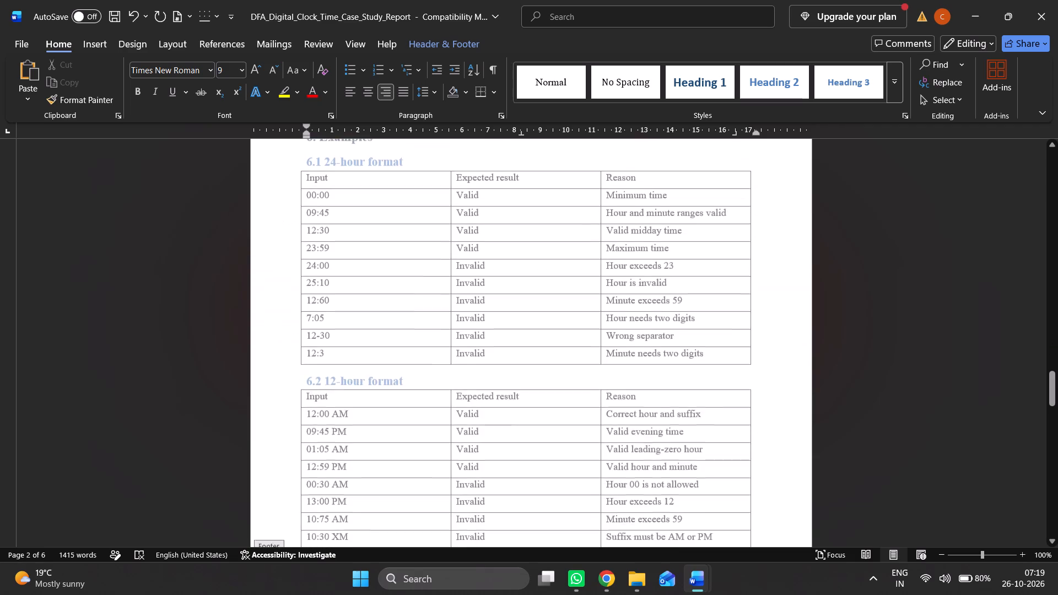
pyautogui.scroll(-9, 868, 252)
pyautogui.scroll(-16, 868, 233)
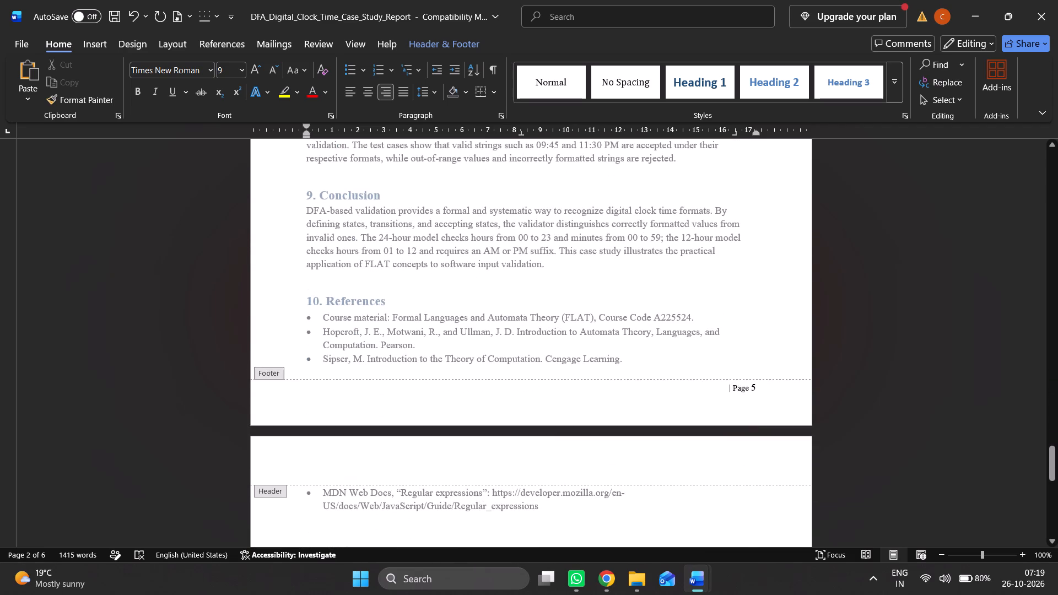
# Check the footer on the report's last page and close footer editing to return to the body text.
pyautogui.scroll(-17, 868, 231)
pyautogui.scroll(-11, 868, 231)
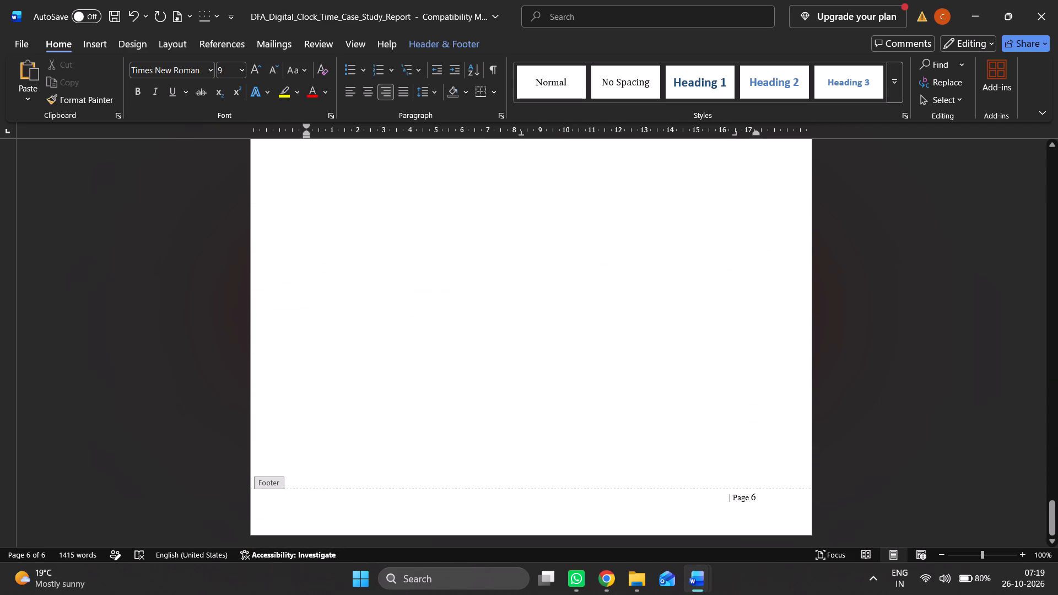
pyautogui.click(867, 226)
pyautogui.click(876, 244)
pyautogui.click(436, 49)
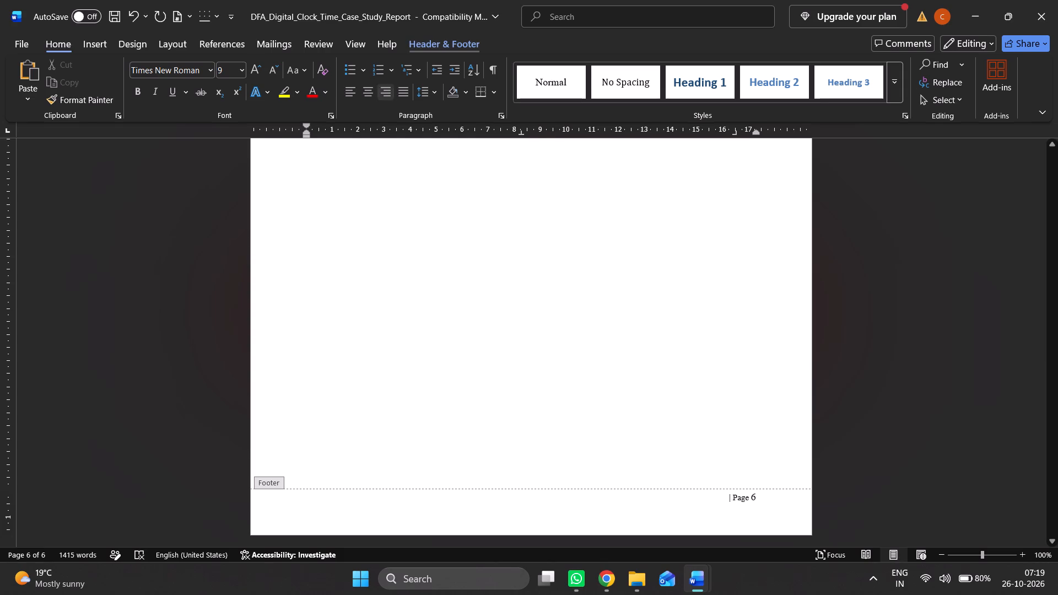
pyautogui.click(758, 91)
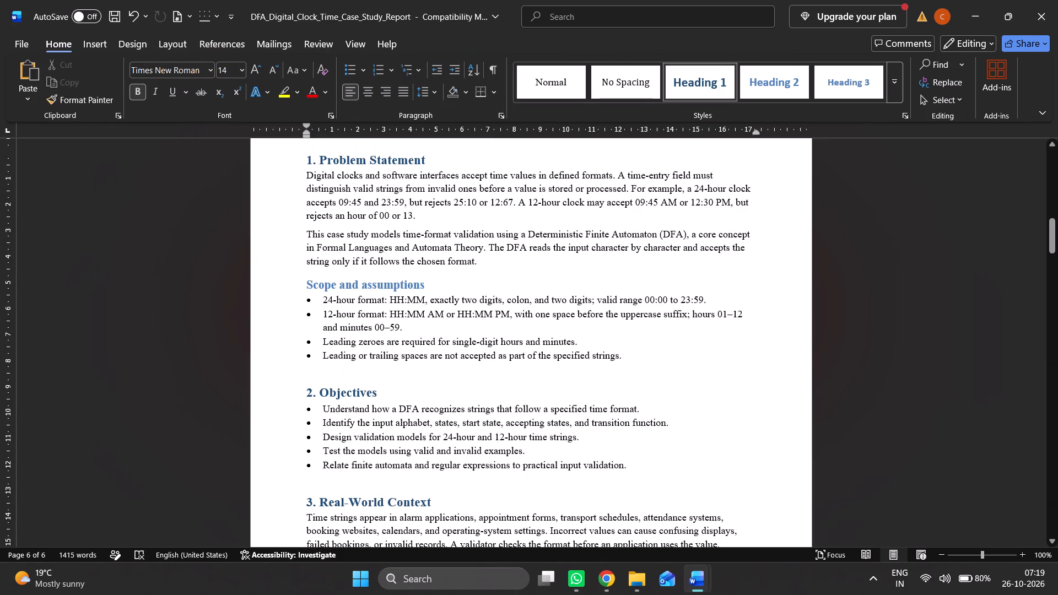
# Examine the cover page details and the opening sections of the report body.
pyautogui.scroll(16, 910, 321)
pyautogui.scroll(6, 905, 326)
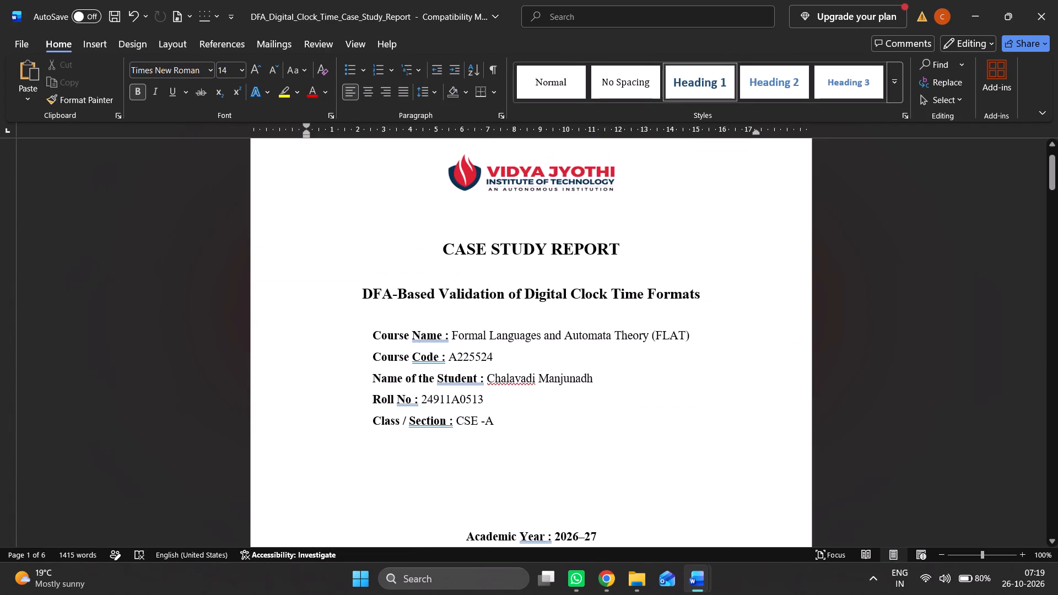
pyautogui.scroll(7, 902, 324)
pyautogui.scroll(-20, 902, 322)
pyautogui.scroll(-5, 902, 322)
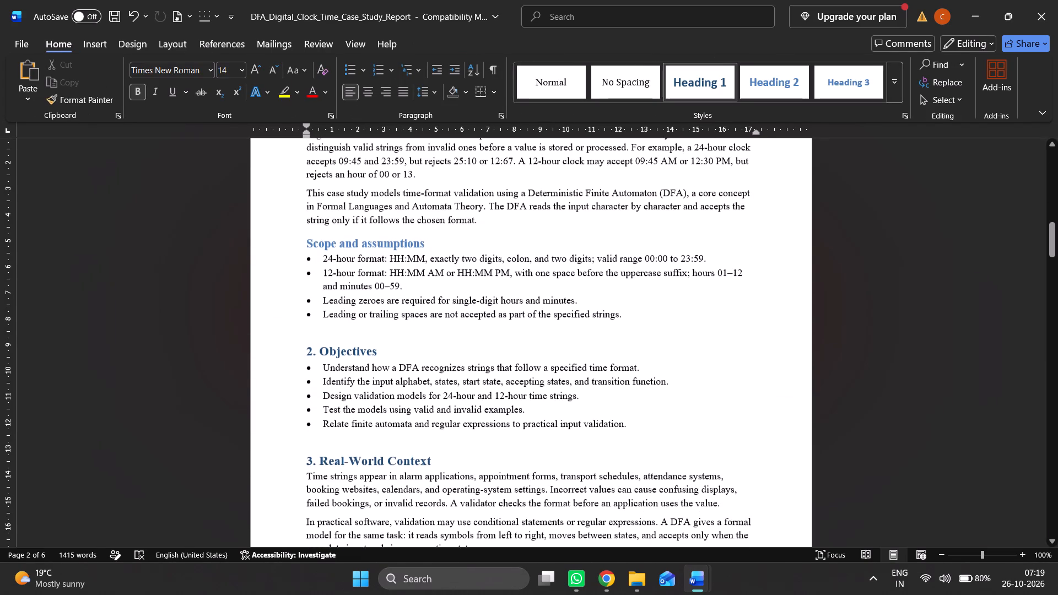
pyautogui.scroll(6, 514, 253)
pyautogui.click(392, 287)
pyautogui.click(398, 348)
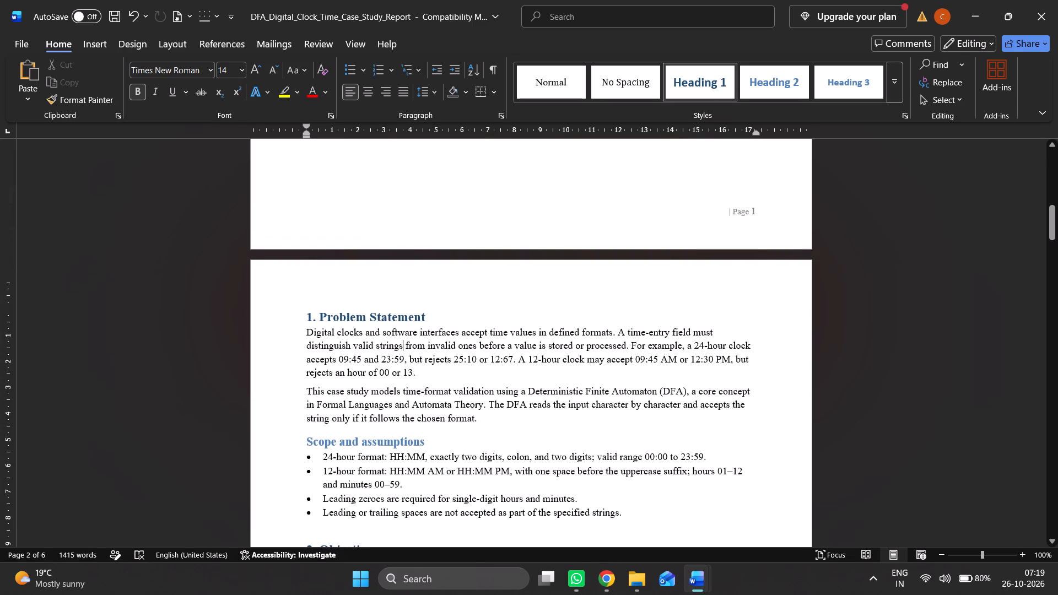
pyautogui.scroll(15, 471, 271)
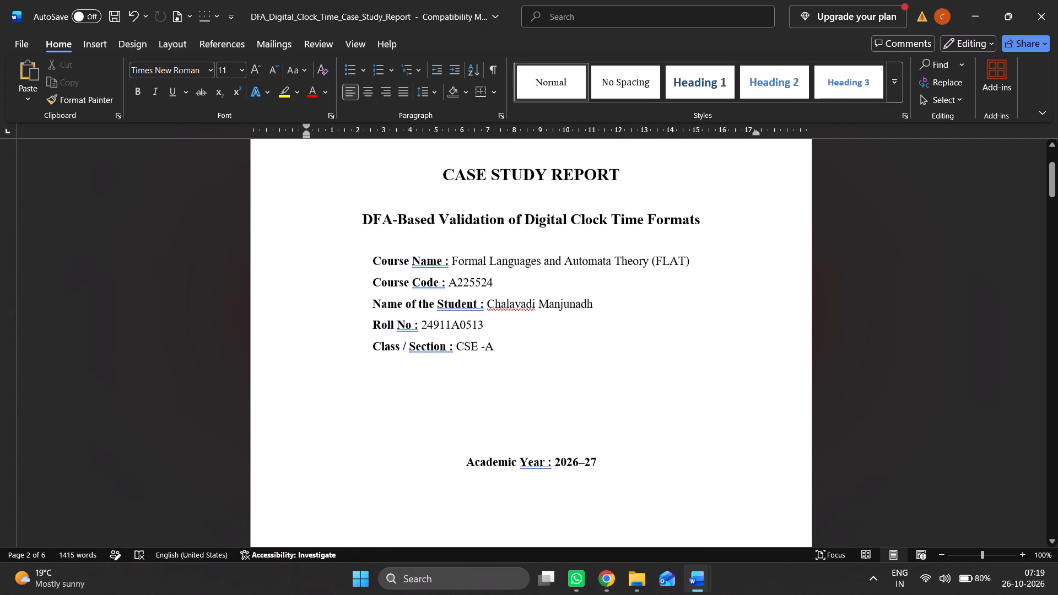
pyautogui.click(450, 282)
pyautogui.click(476, 267)
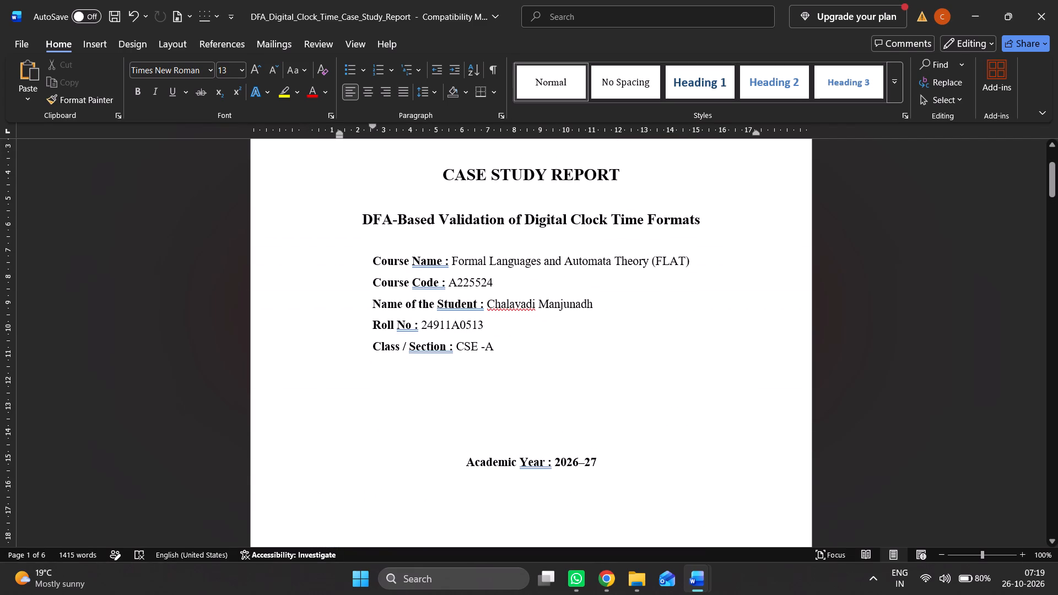
pyautogui.click(462, 262)
pyautogui.click(435, 259)
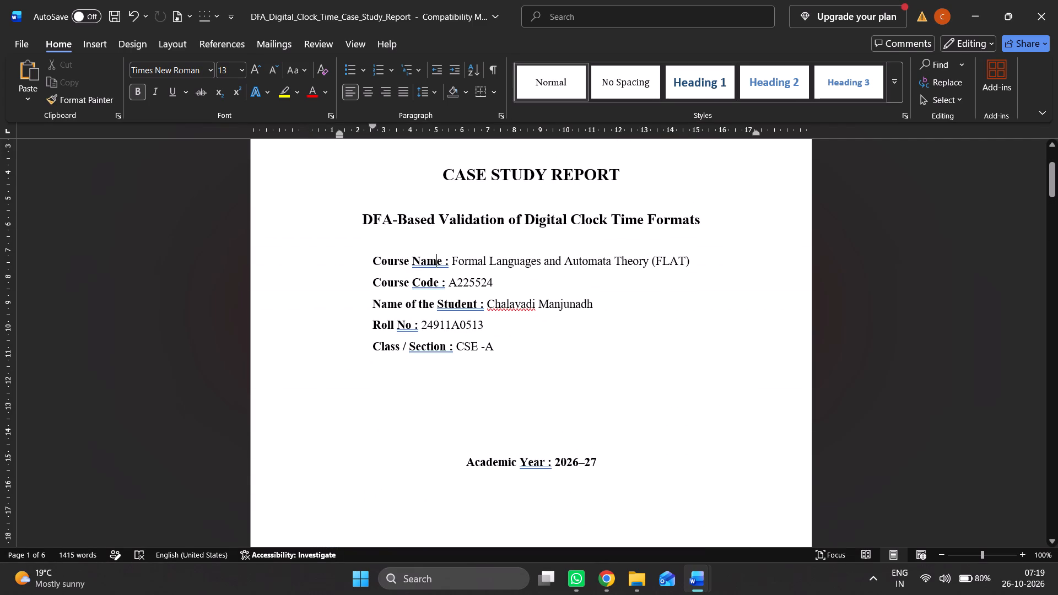
pyautogui.click(423, 215)
pyautogui.click(427, 266)
# Increase the font size of the "1. Problem Statement" heading to 16.
pyautogui.scroll(-17, 851, 290)
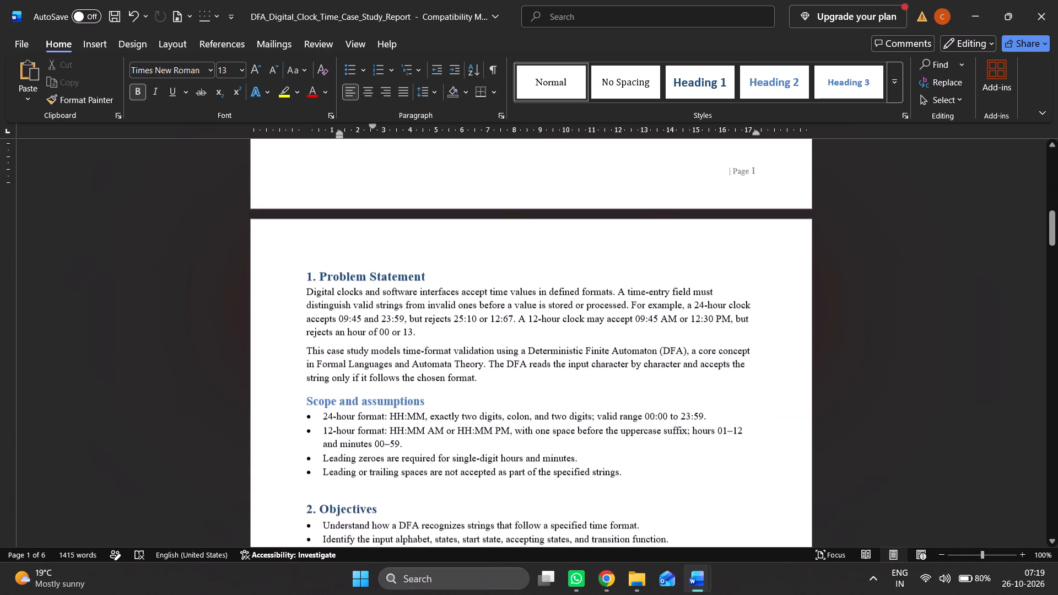
pyautogui.moveTo(422, 248); pyautogui.dragTo(266, 256)
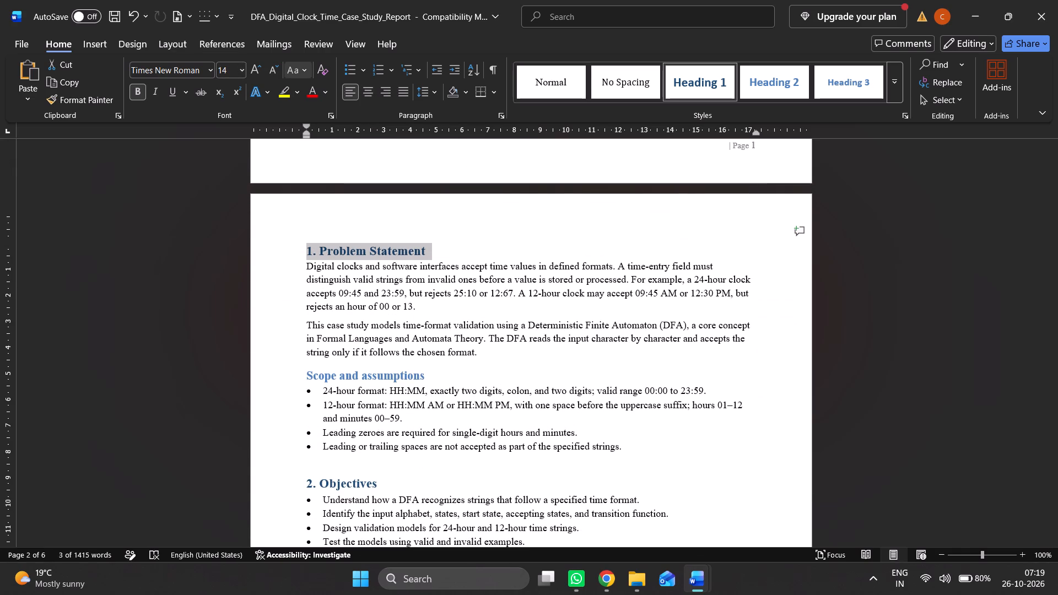
pyautogui.click(253, 71)
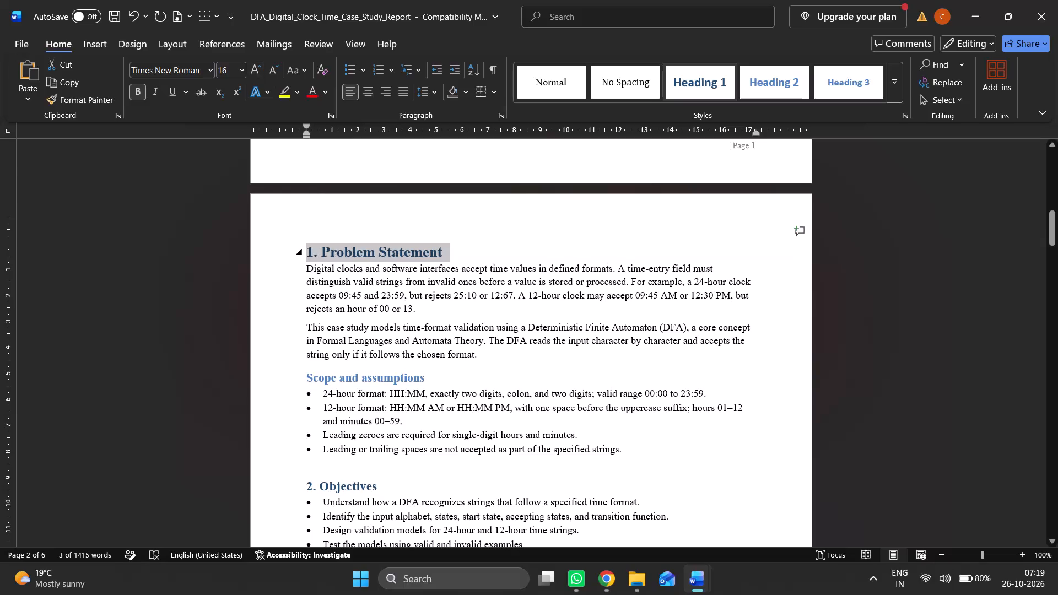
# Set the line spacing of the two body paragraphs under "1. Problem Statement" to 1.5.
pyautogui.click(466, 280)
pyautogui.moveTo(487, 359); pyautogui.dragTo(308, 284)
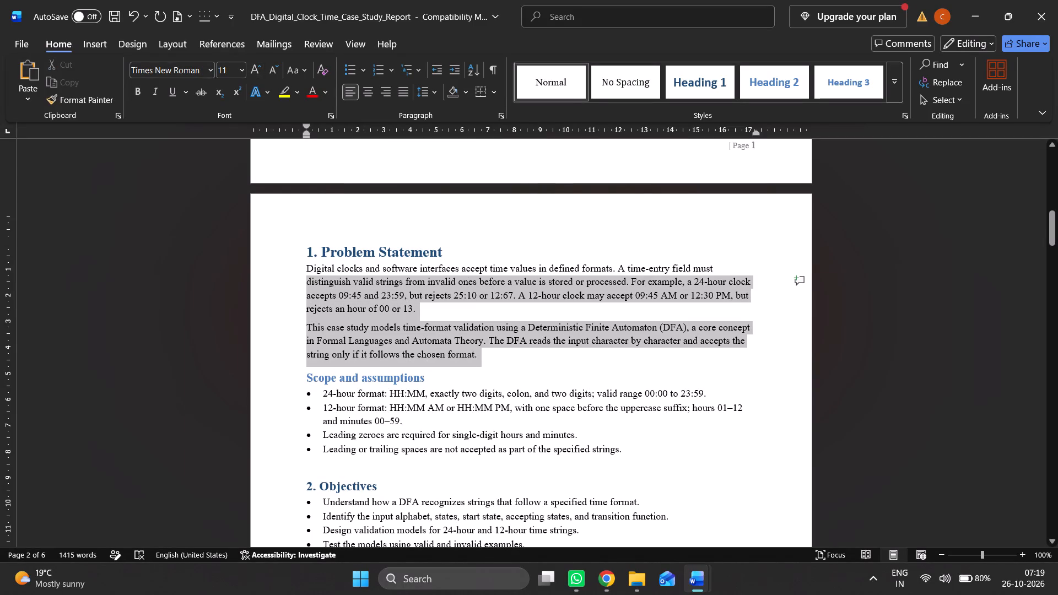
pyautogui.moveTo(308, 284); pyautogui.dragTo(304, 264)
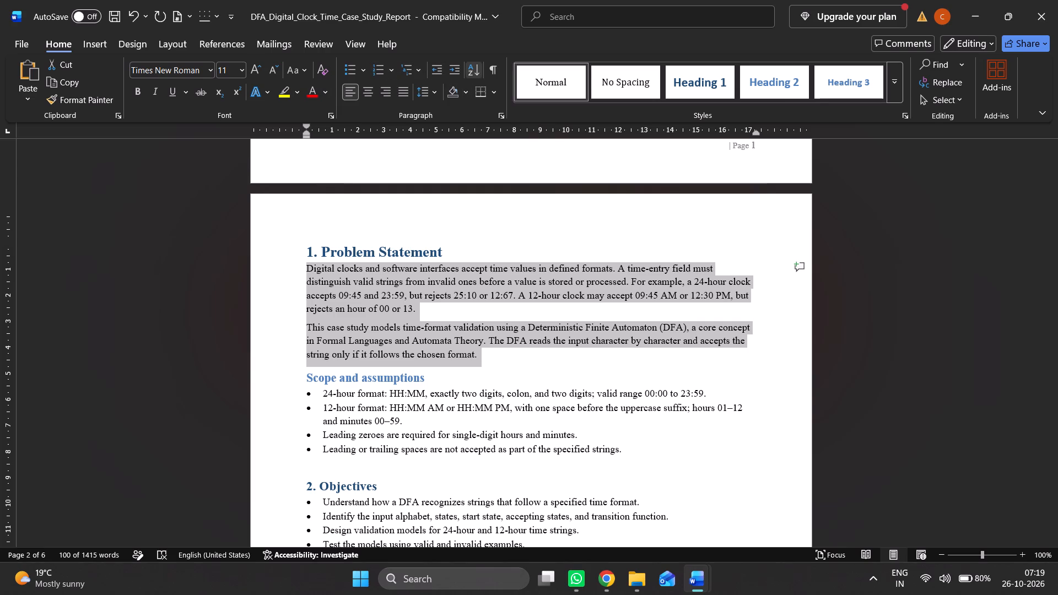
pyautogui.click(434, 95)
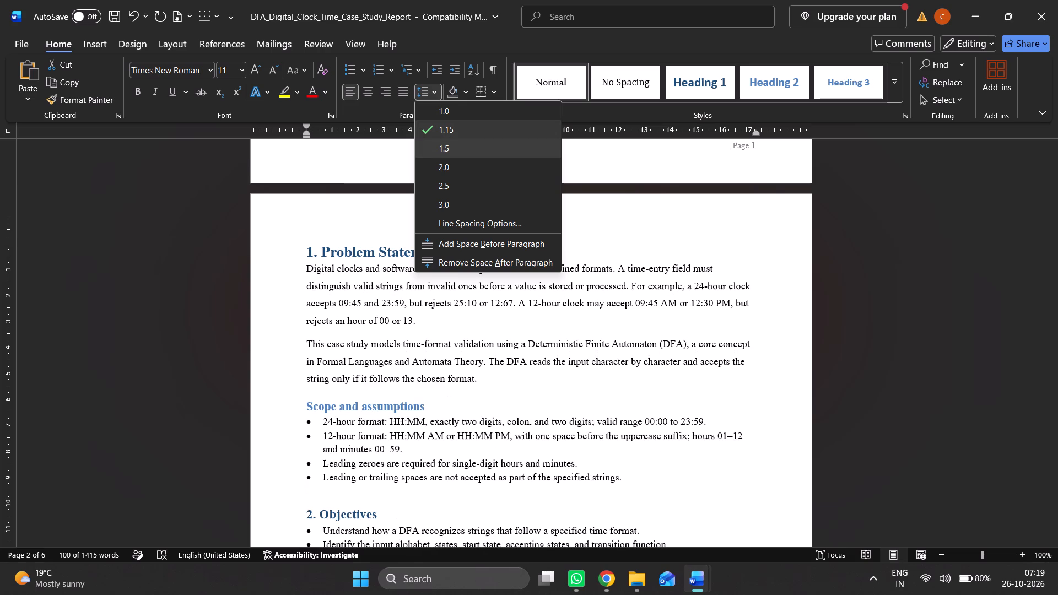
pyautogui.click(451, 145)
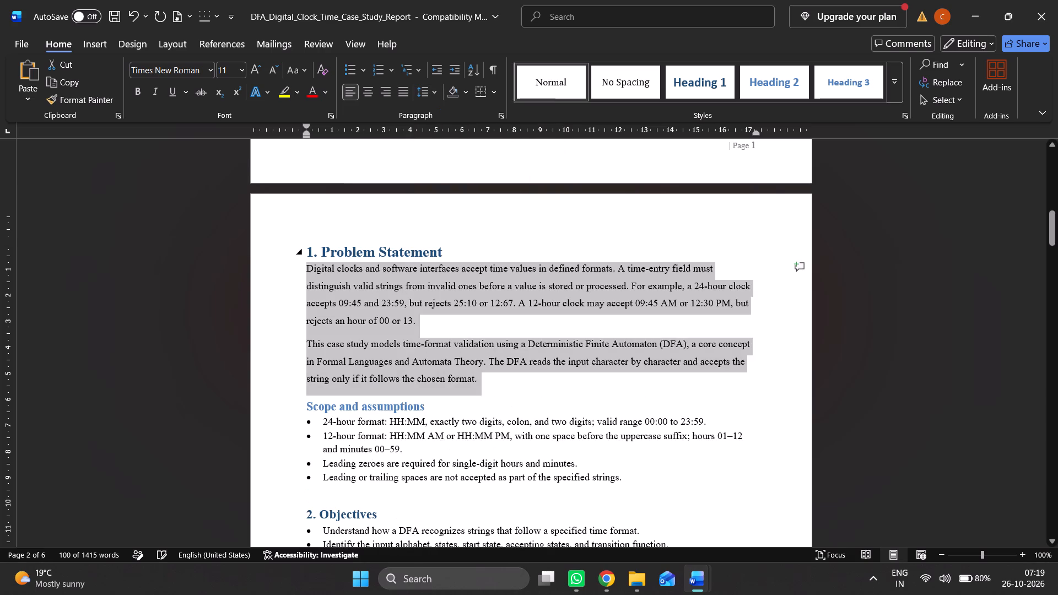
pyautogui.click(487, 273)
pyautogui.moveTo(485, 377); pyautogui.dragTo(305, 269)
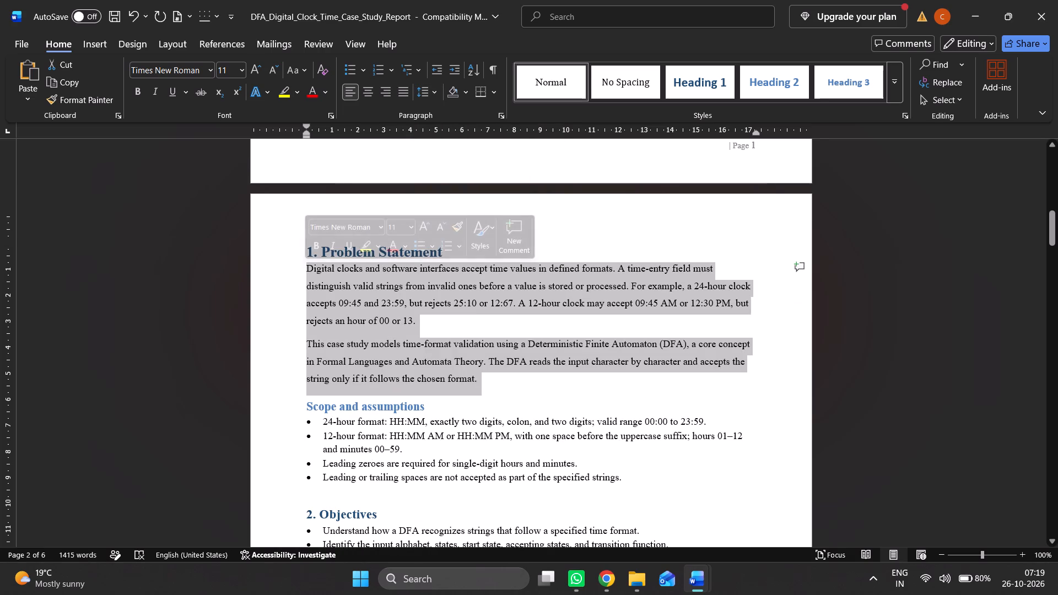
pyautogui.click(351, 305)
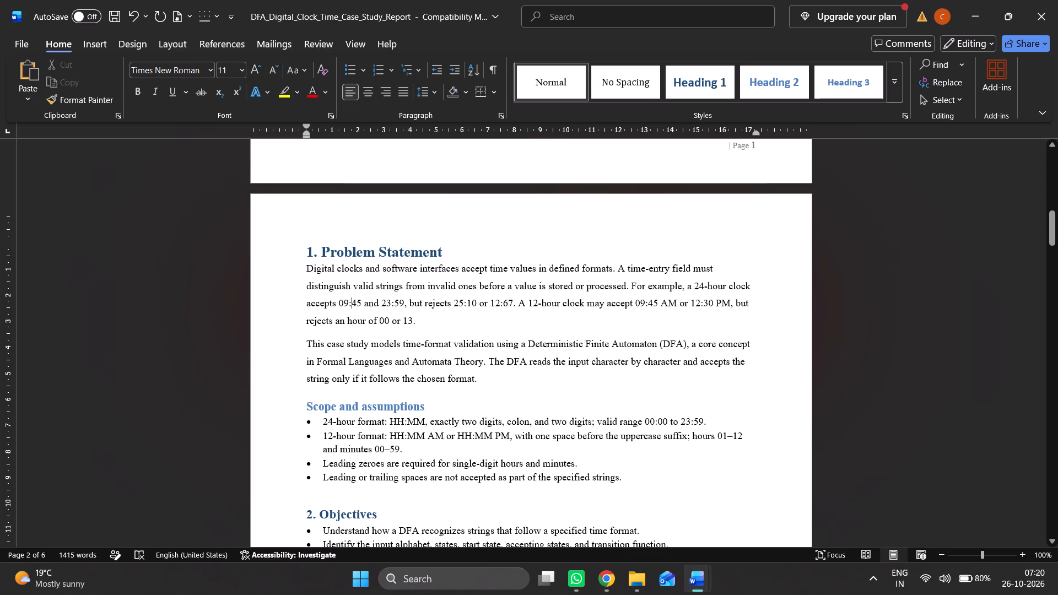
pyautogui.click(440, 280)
# Set the line spacing to 1.15 for all content from the Problem Statement heading through the end of the References.
pyautogui.moveTo(305, 246); pyautogui.dragTo(443, 502)
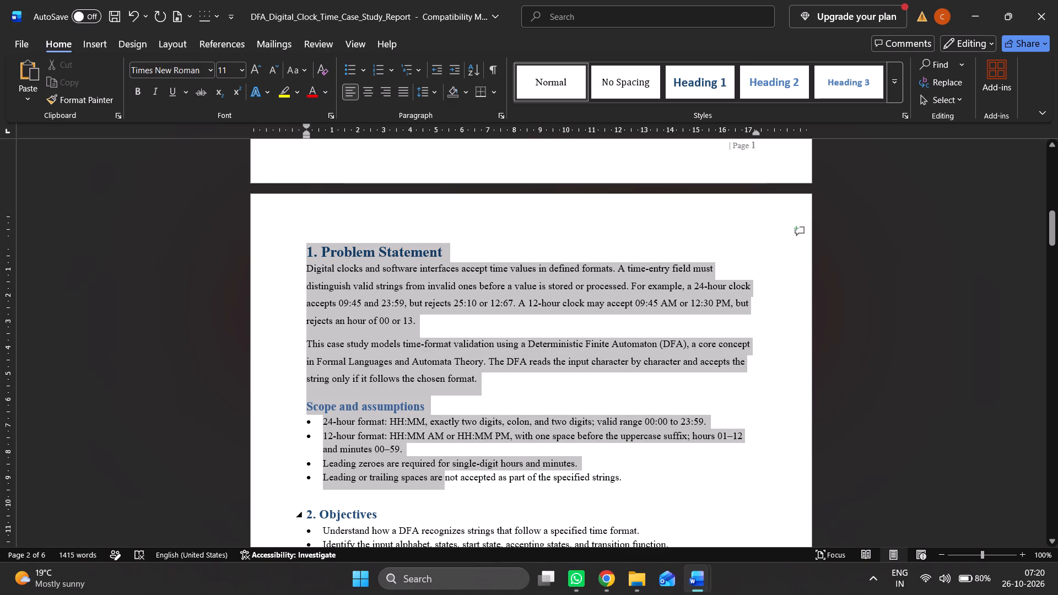
pyautogui.moveTo(443, 502); pyautogui.dragTo(471, 591)
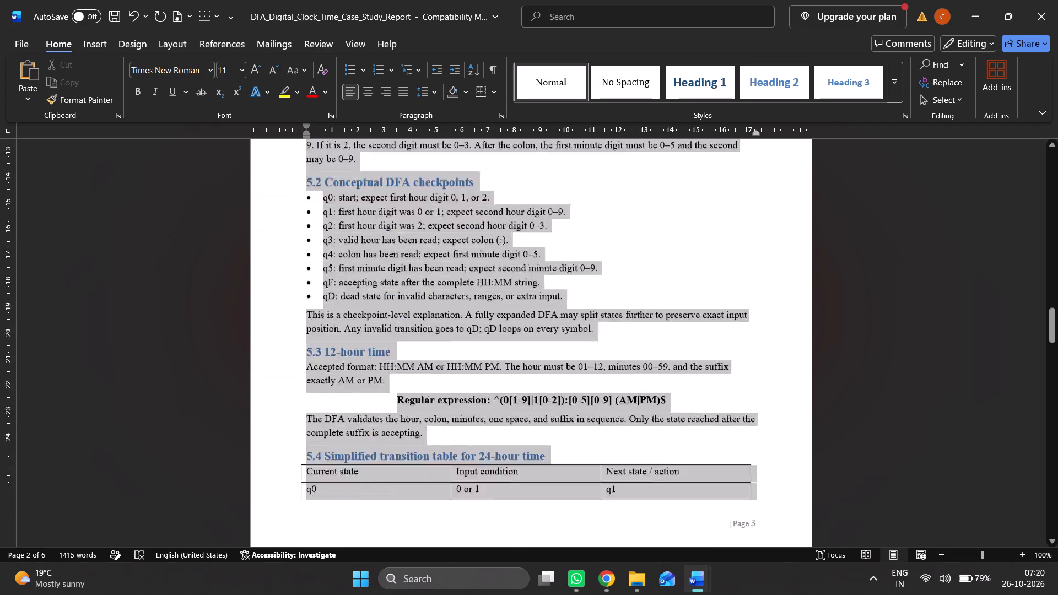
pyautogui.moveTo(471, 591); pyautogui.dragTo(501, 594)
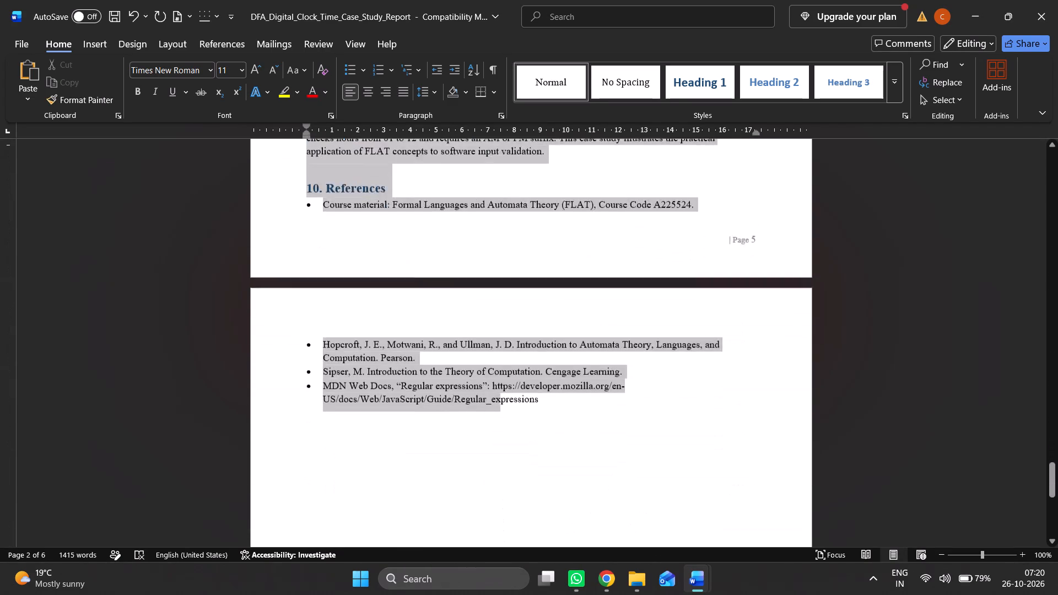
pyautogui.moveTo(501, 594); pyautogui.dragTo(614, 267)
pyautogui.scroll(7, 608, 263)
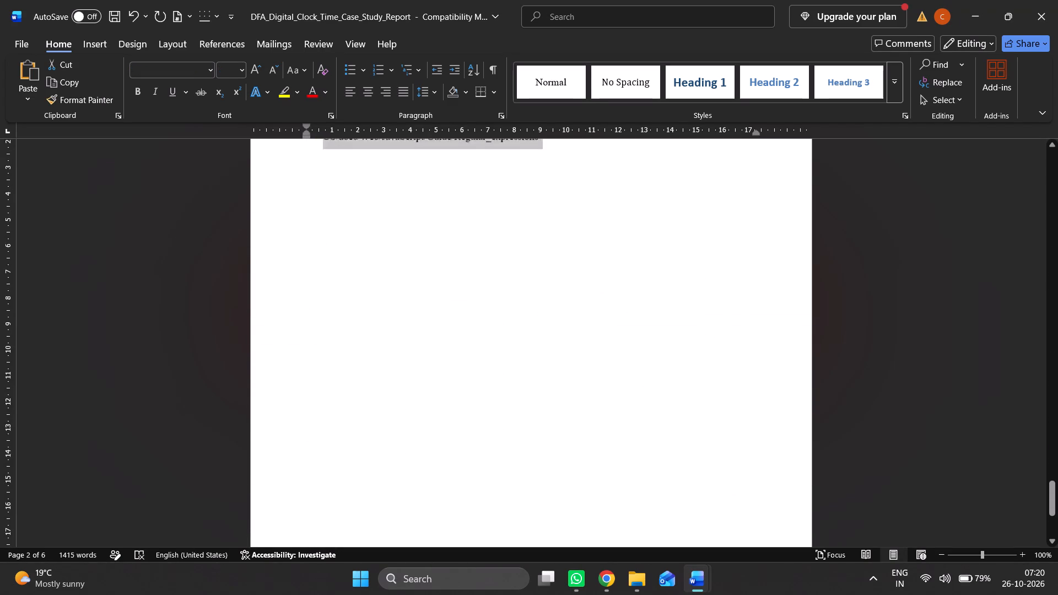
pyautogui.scroll(6, 607, 264)
pyautogui.click(428, 89)
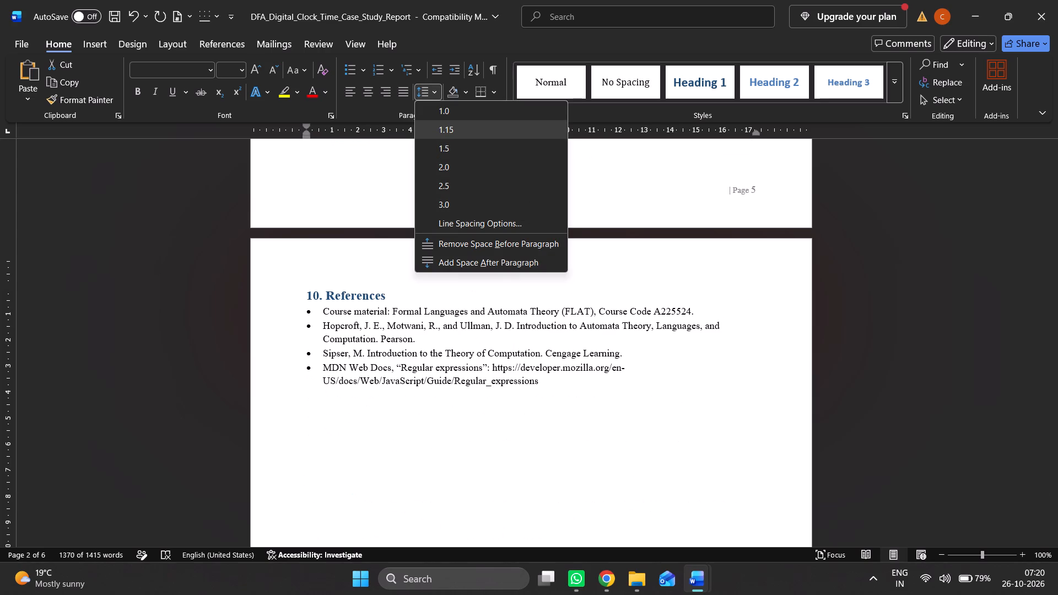
pyautogui.click(446, 132)
pyautogui.click(504, 459)
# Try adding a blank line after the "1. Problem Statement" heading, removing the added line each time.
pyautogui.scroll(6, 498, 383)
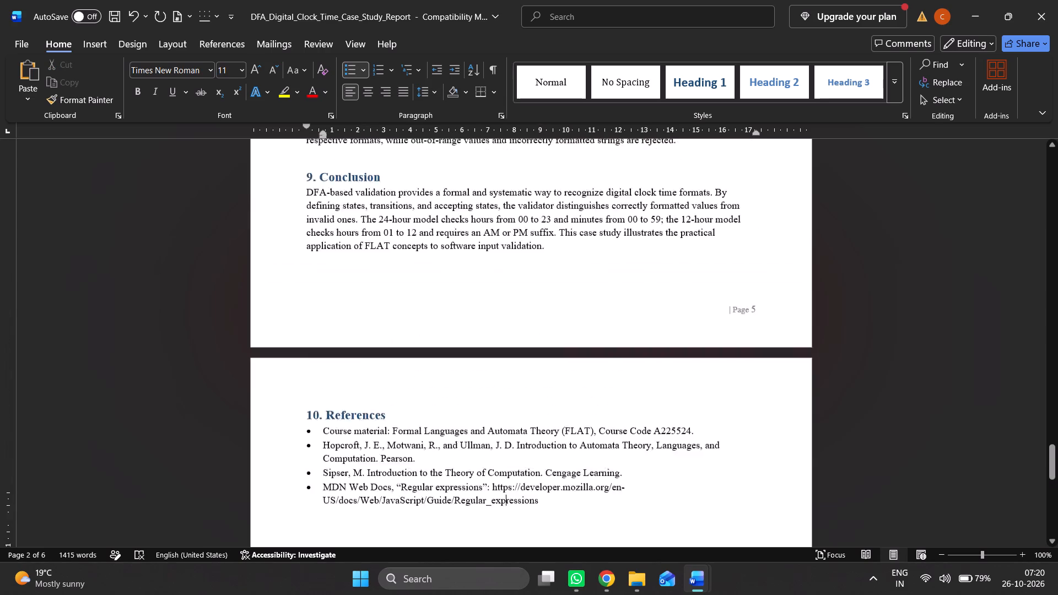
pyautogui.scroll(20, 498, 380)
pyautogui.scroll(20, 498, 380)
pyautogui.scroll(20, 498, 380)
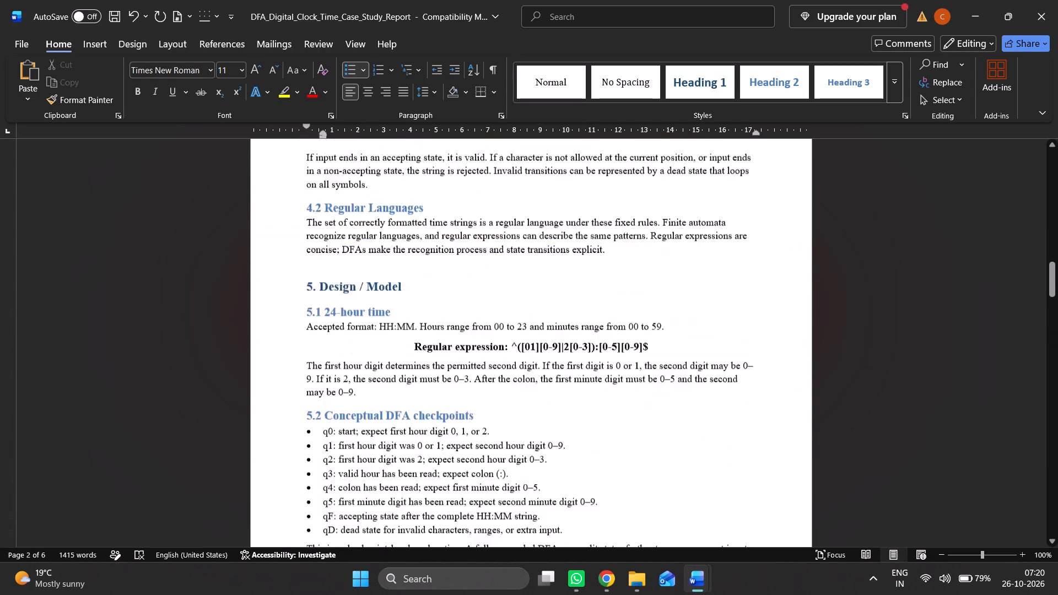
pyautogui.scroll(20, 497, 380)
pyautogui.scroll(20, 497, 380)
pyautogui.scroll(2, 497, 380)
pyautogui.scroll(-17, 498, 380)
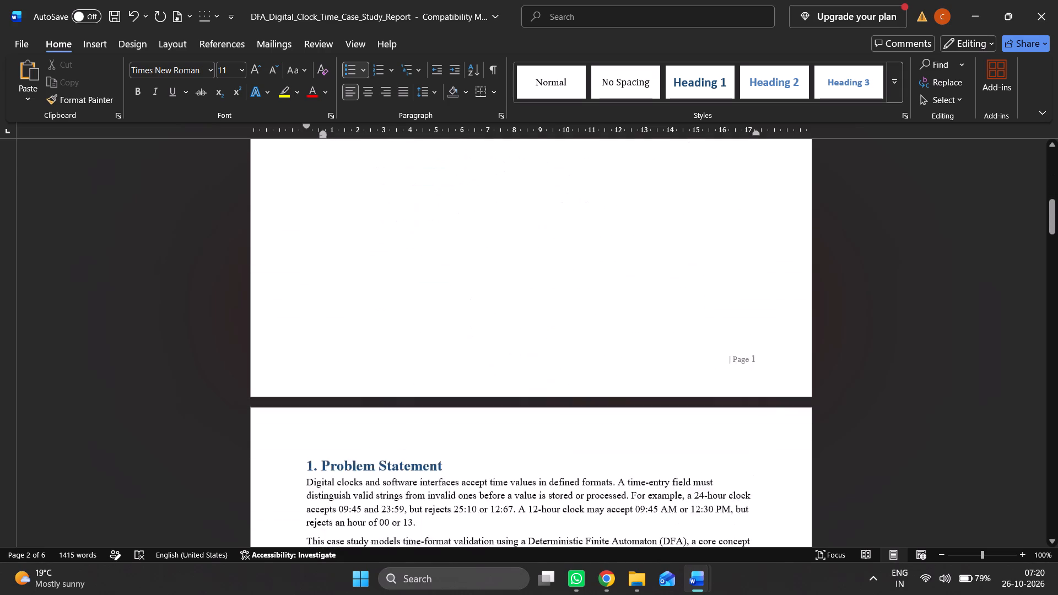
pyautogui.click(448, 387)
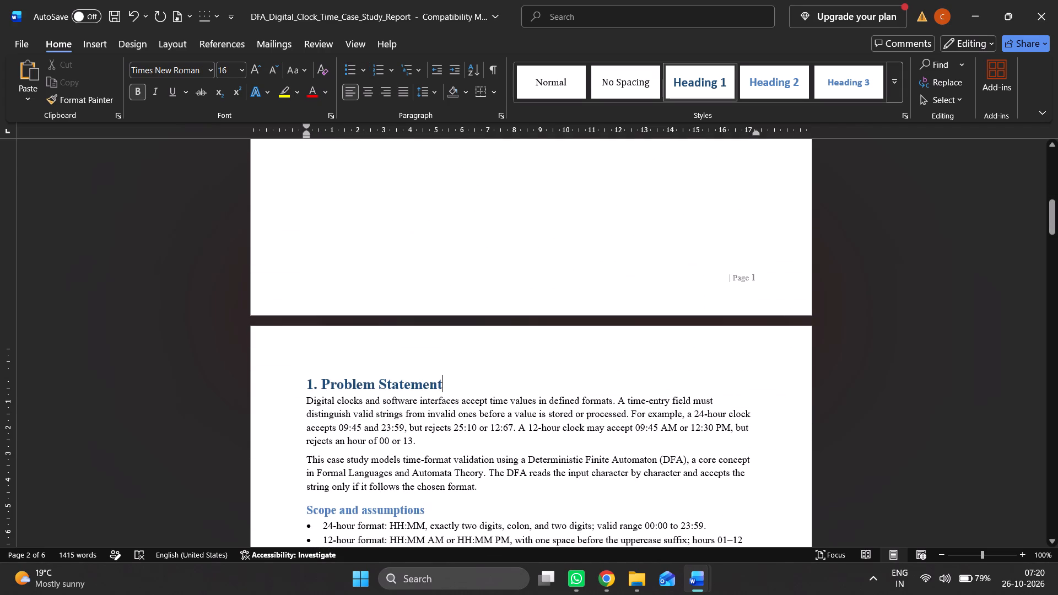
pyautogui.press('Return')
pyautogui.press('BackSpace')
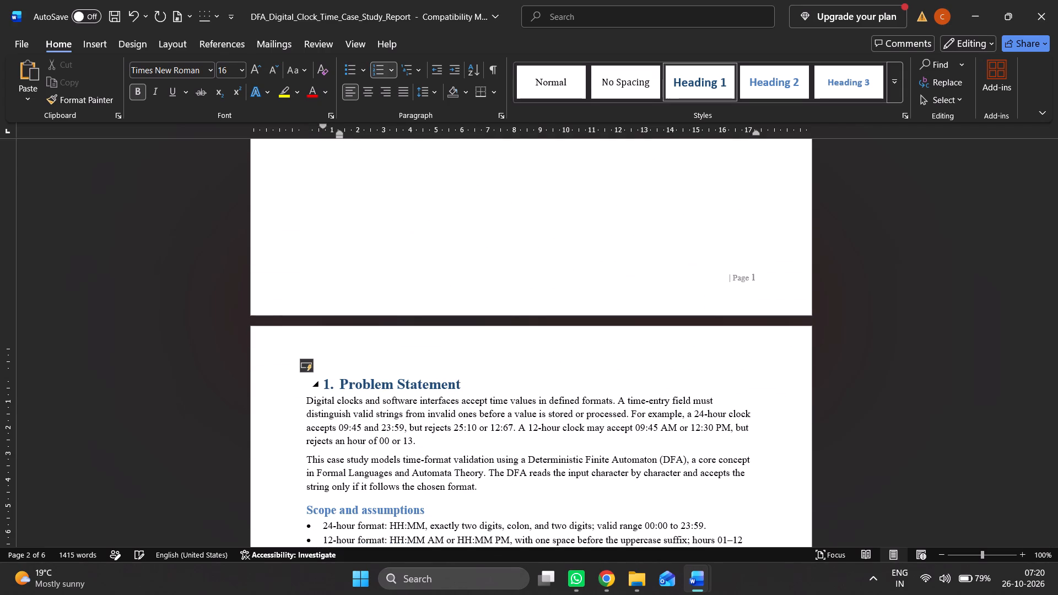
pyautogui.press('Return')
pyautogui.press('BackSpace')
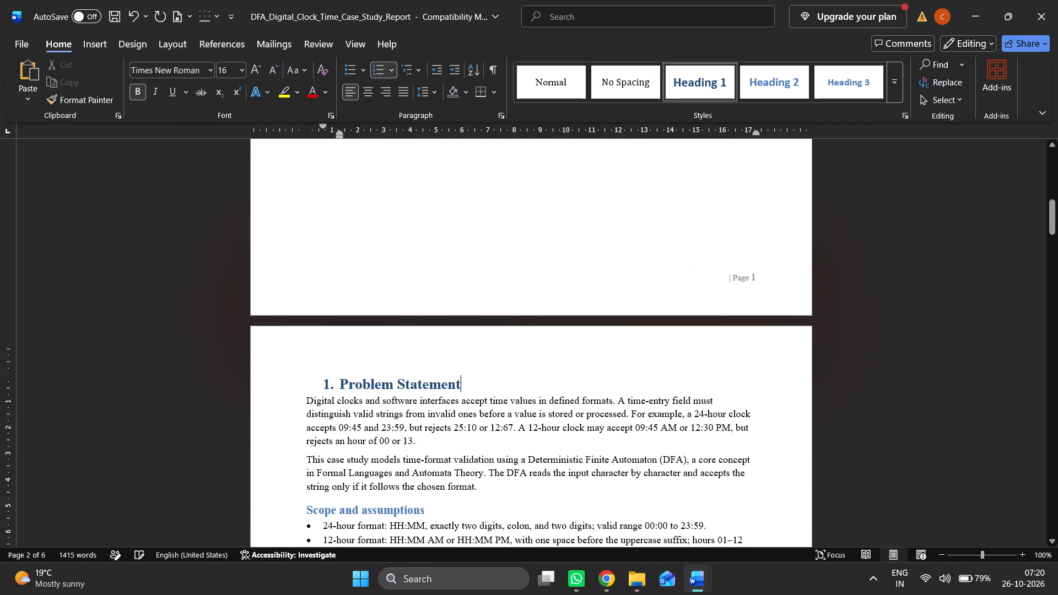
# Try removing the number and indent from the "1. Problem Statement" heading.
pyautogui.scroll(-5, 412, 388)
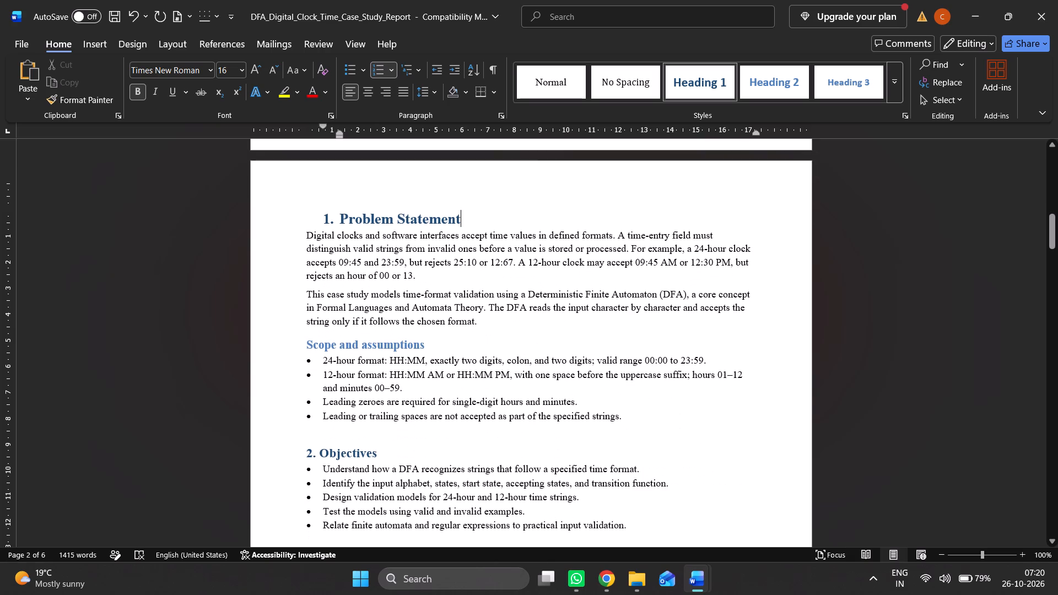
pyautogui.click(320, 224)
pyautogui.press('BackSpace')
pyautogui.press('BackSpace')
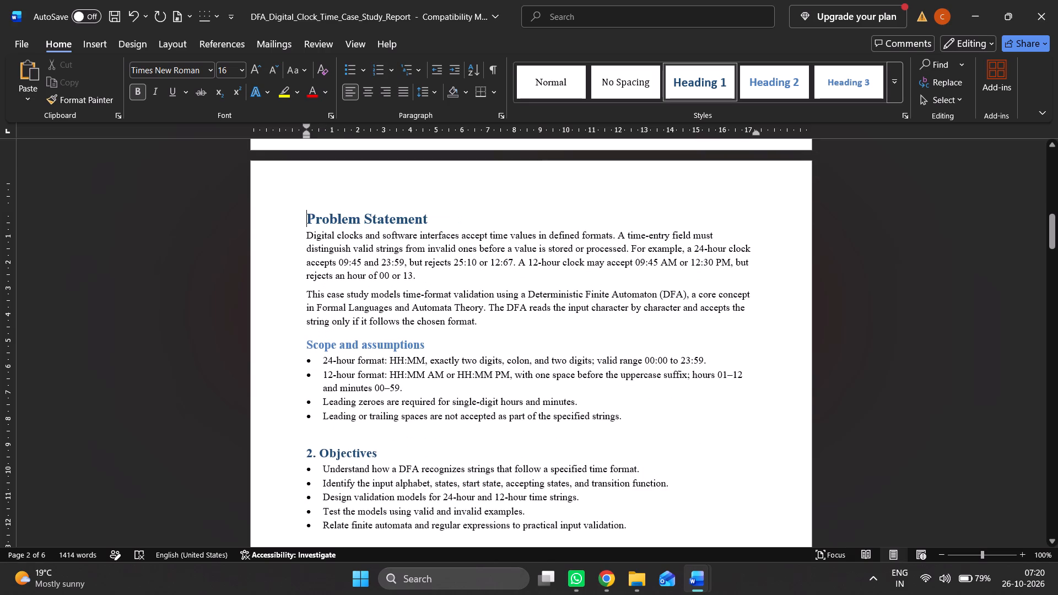
# Undo the recent edits until the "1. Problem Statement" heading loses its automatic list indent, and delete the blank line below it.
pyautogui.hotkey('ctrl', 'z')
pyautogui.hotkey('ctrl', 'z')
pyautogui.hotkey('ctrl', 'z')
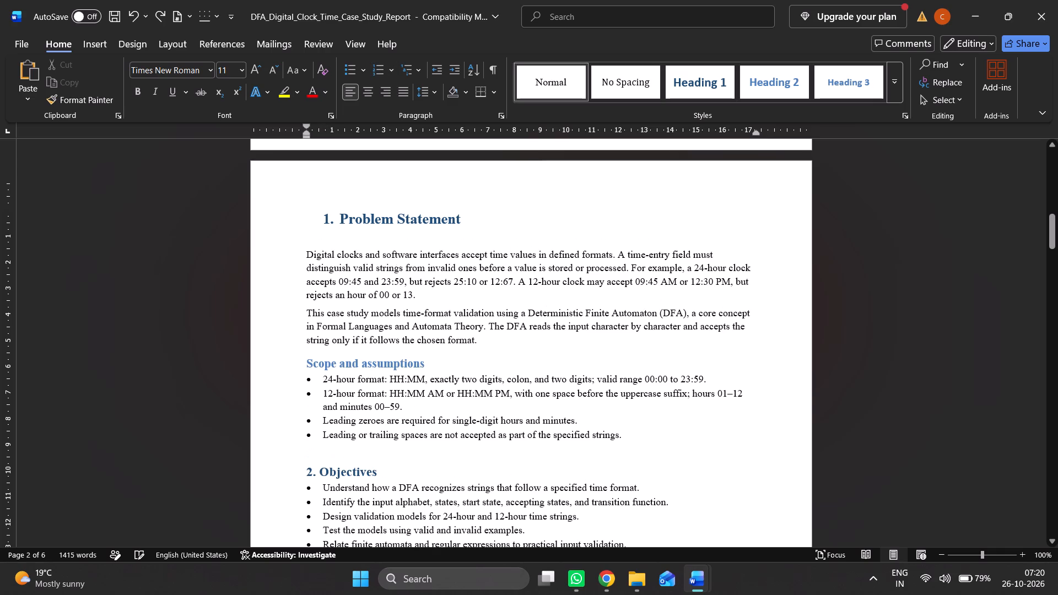
pyautogui.hotkey('ctrl', 'z')
pyautogui.hotkey('ctrl', 'z')
pyautogui.hotkey('ctrl', 'z')
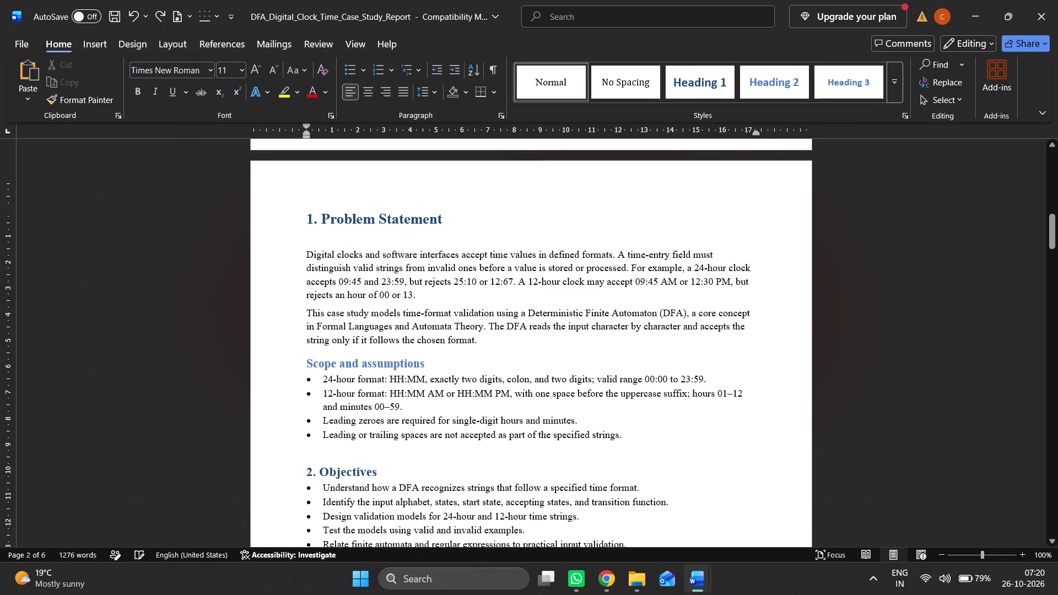
pyautogui.press('BackSpace')
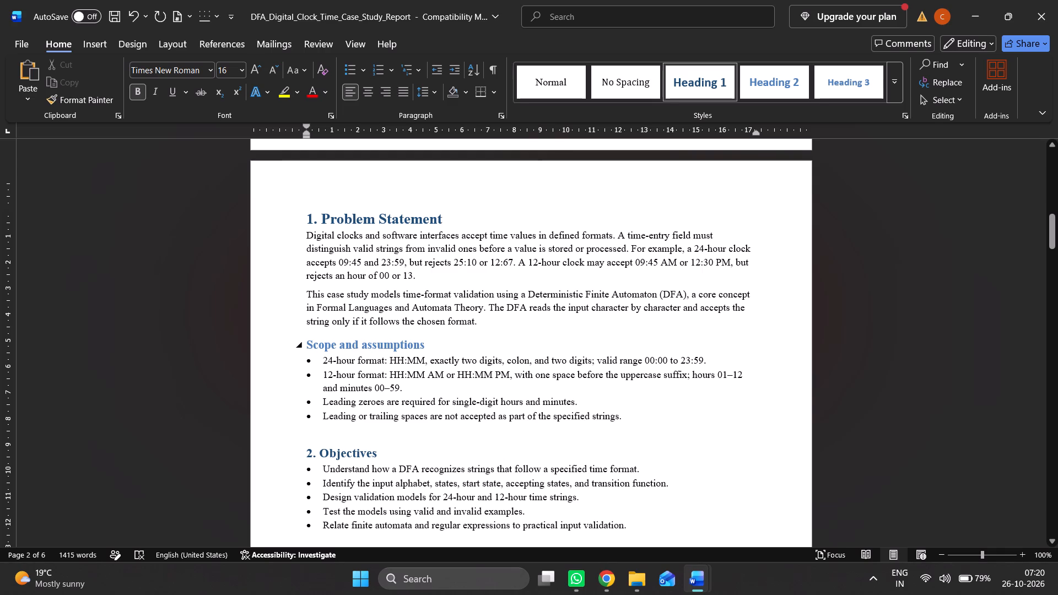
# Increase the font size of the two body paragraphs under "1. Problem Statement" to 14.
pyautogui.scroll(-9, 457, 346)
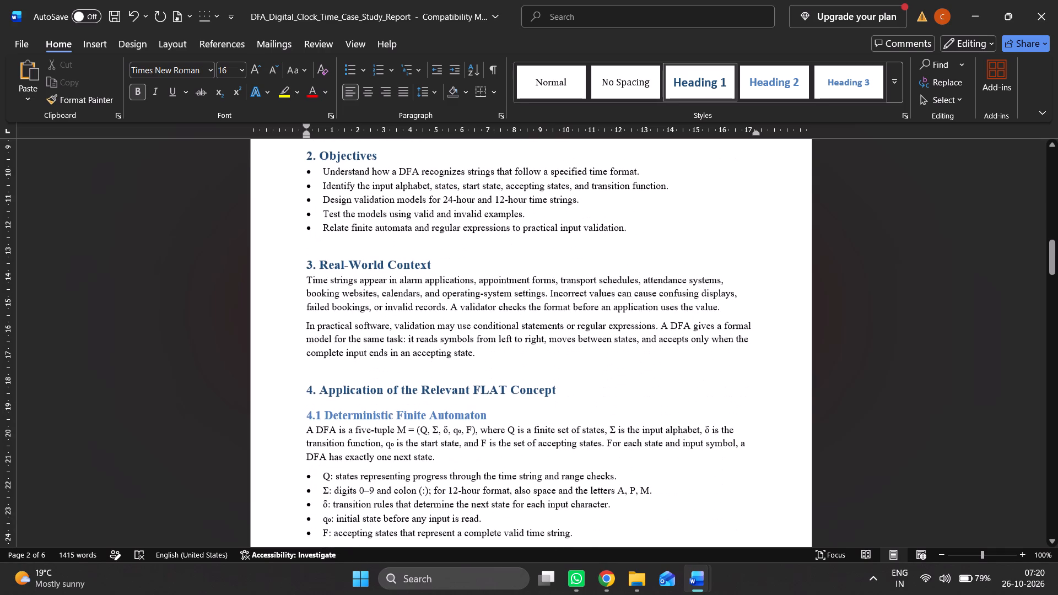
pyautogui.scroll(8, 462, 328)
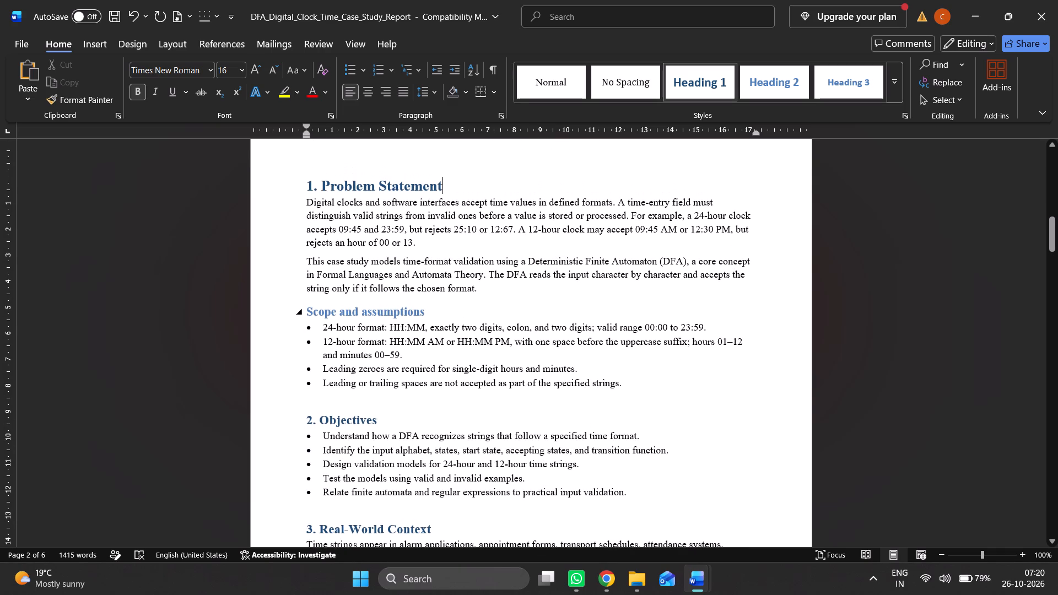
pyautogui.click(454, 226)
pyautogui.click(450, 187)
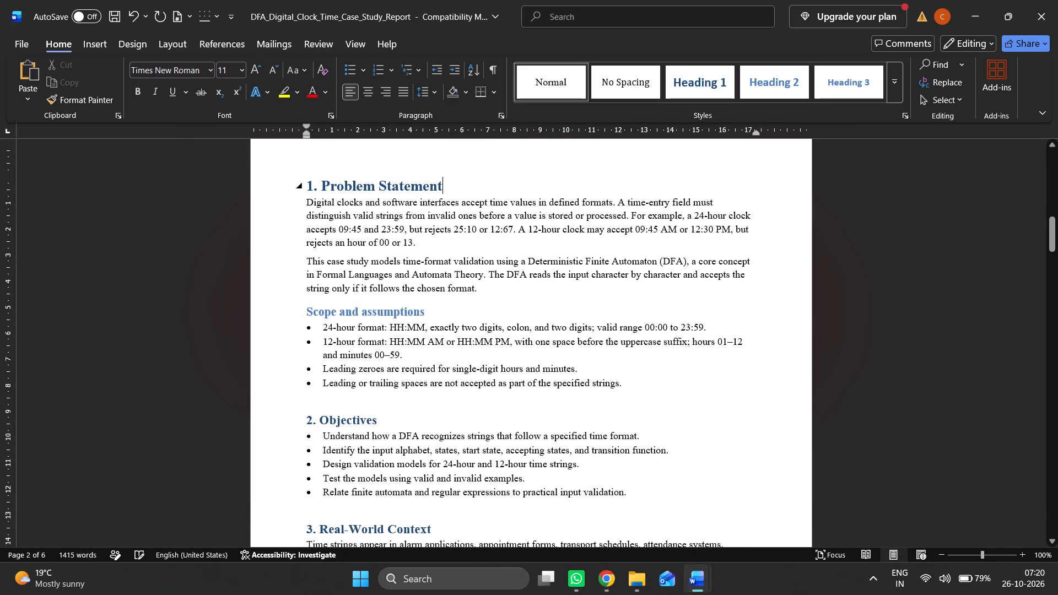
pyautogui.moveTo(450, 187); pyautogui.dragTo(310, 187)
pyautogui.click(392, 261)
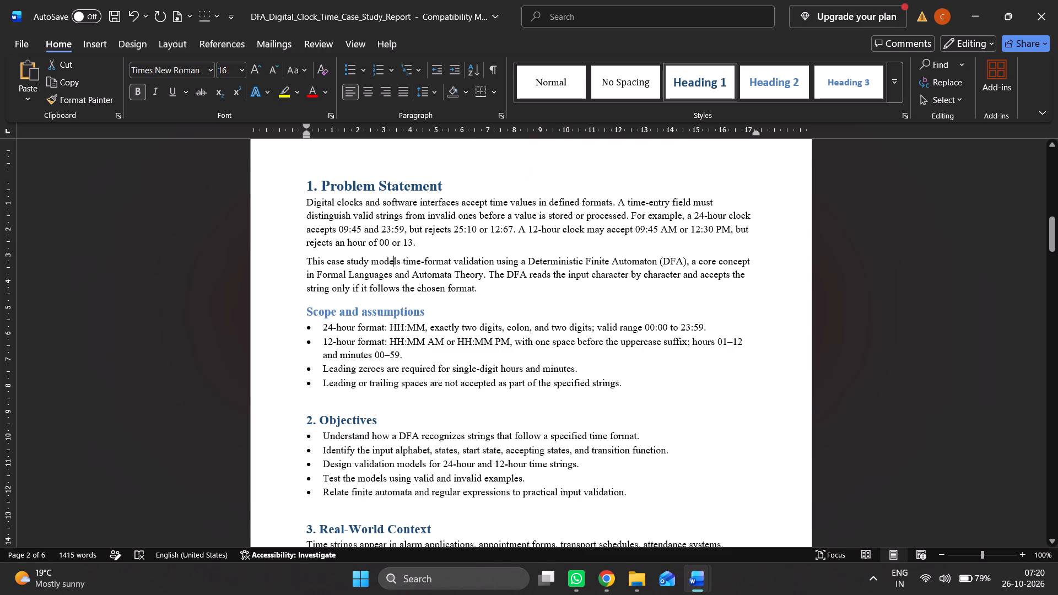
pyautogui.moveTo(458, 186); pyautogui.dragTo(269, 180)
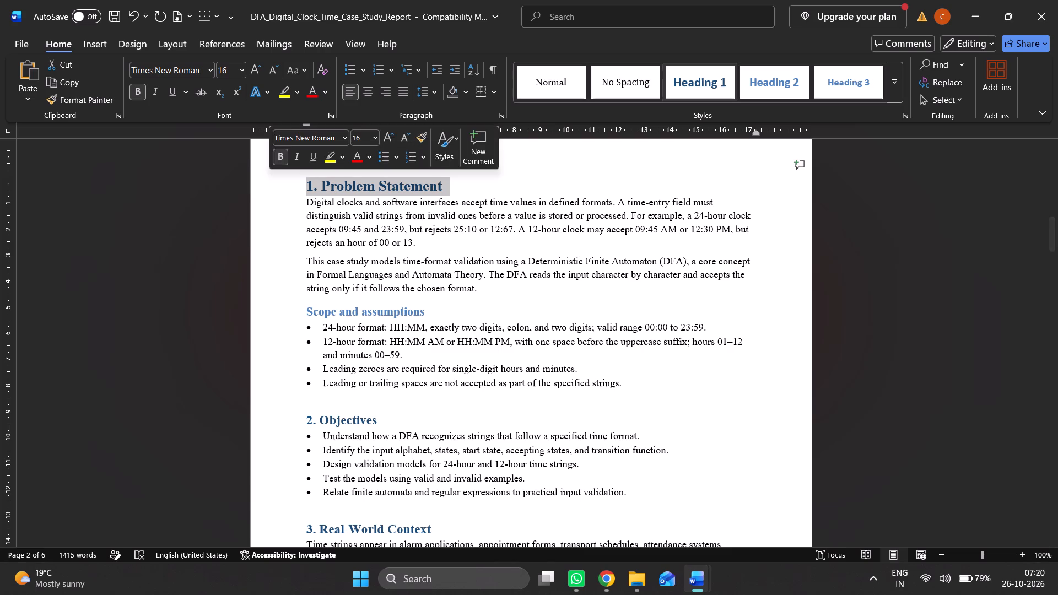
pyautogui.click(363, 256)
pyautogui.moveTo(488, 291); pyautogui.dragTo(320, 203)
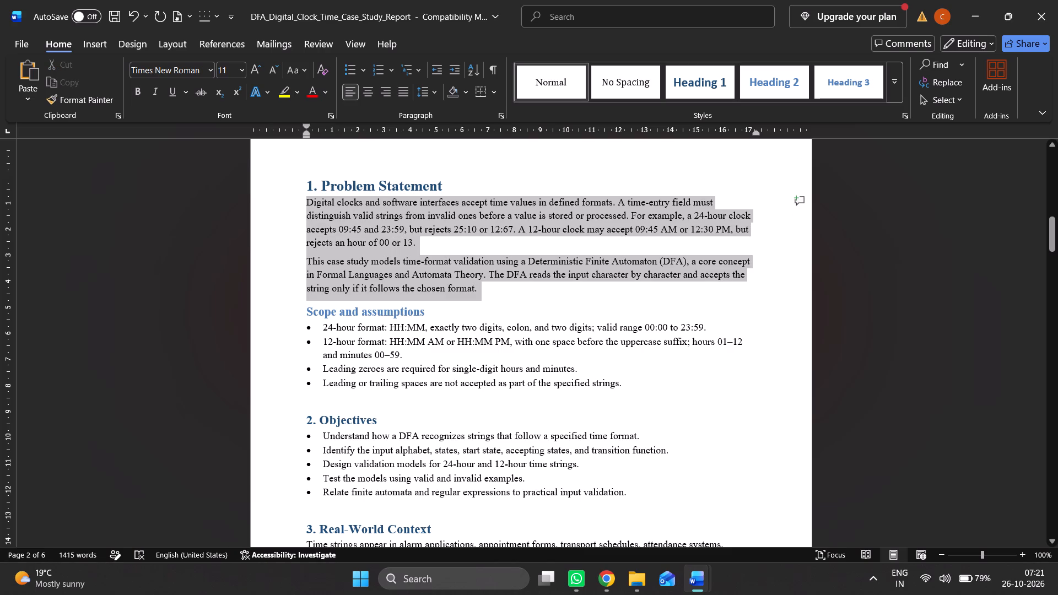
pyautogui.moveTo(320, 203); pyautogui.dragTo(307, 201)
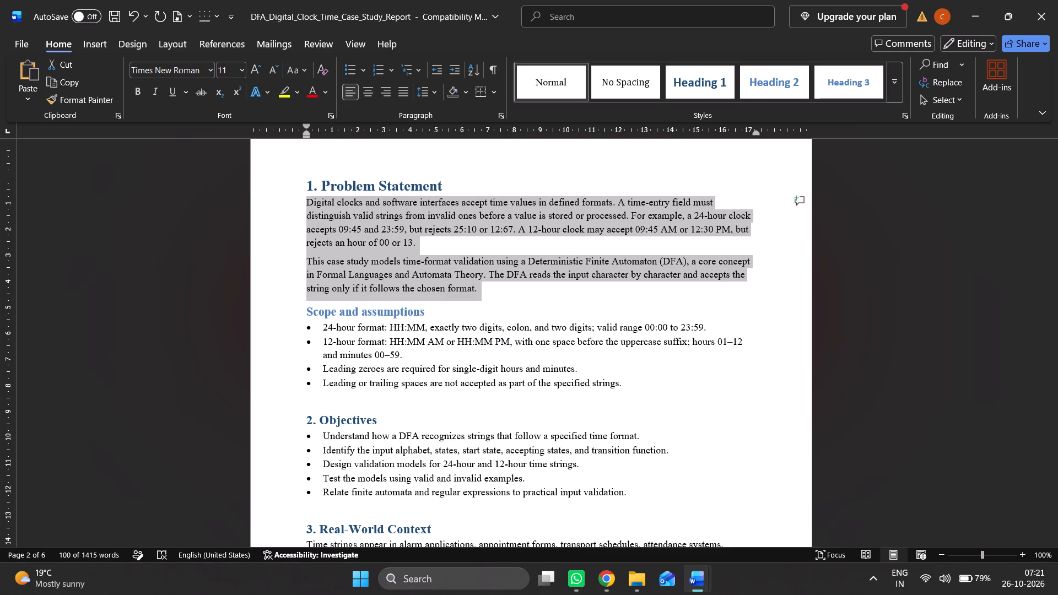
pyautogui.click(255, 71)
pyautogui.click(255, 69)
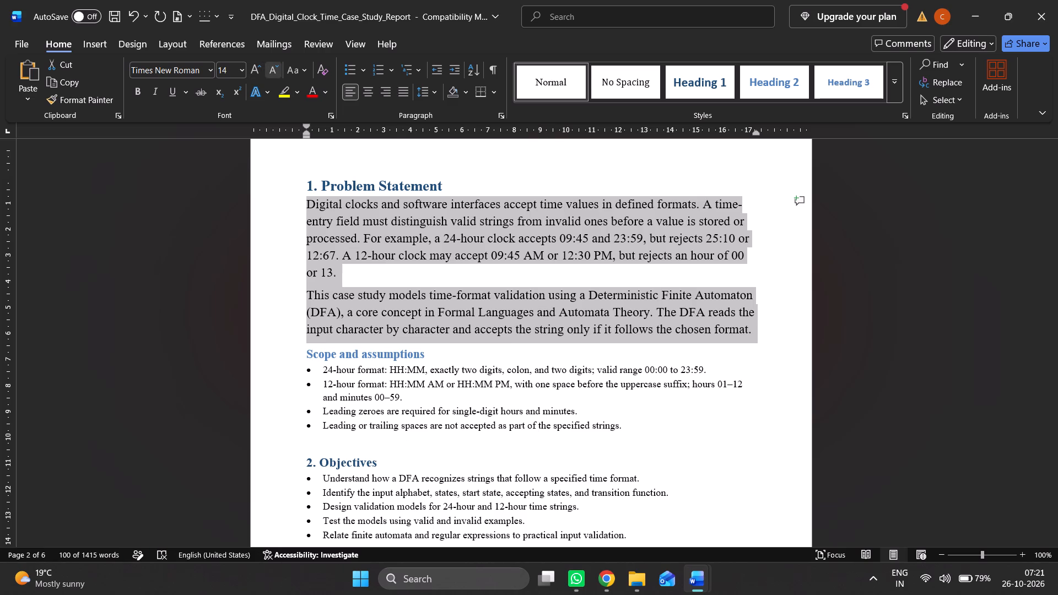
# Justify all content from the "1. Problem Statement" heading through the end of the References.
pyautogui.click(494, 430)
pyautogui.click(528, 249)
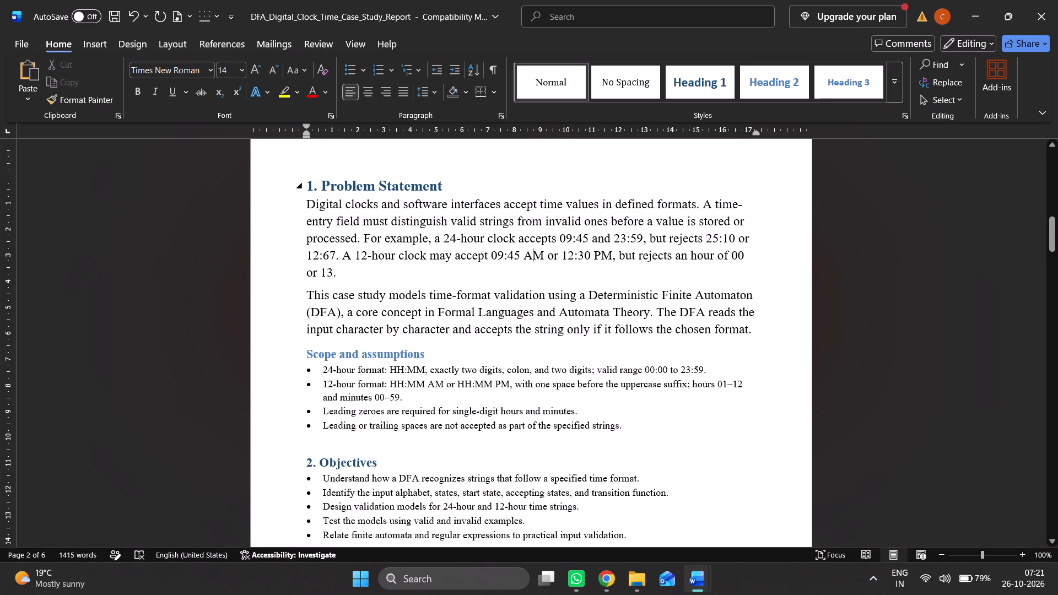
pyautogui.moveTo(305, 176); pyautogui.dragTo(466, 526)
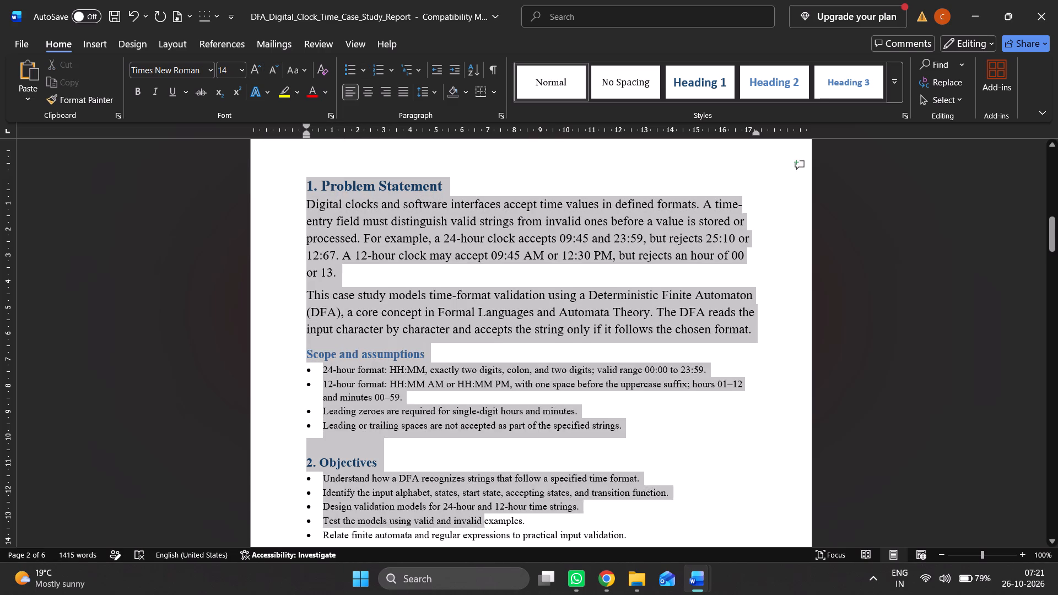
pyautogui.moveTo(466, 526); pyautogui.dragTo(516, 594)
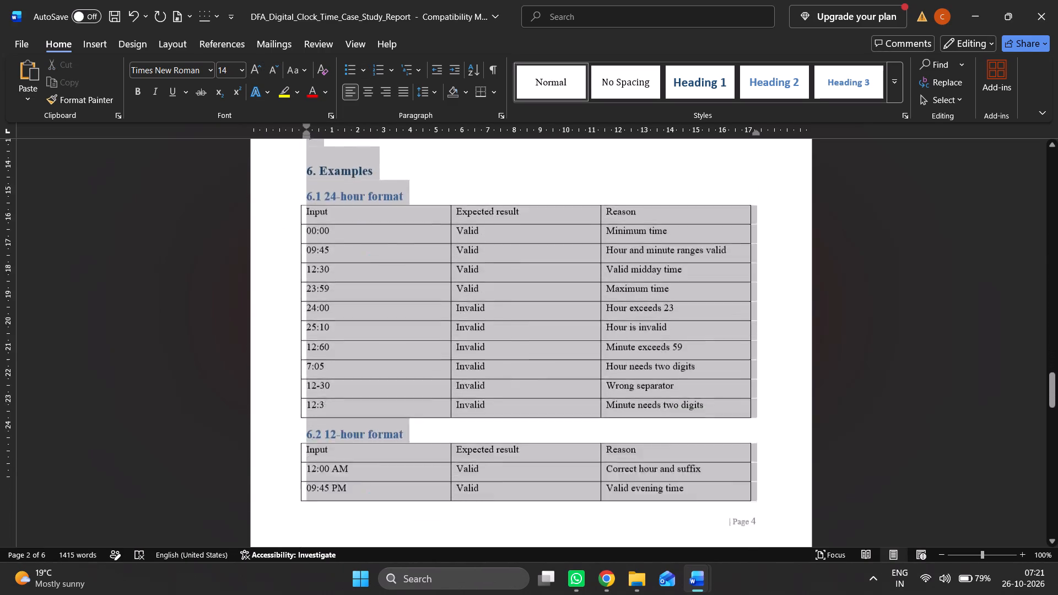
pyautogui.moveTo(516, 594); pyautogui.dragTo(484, 251)
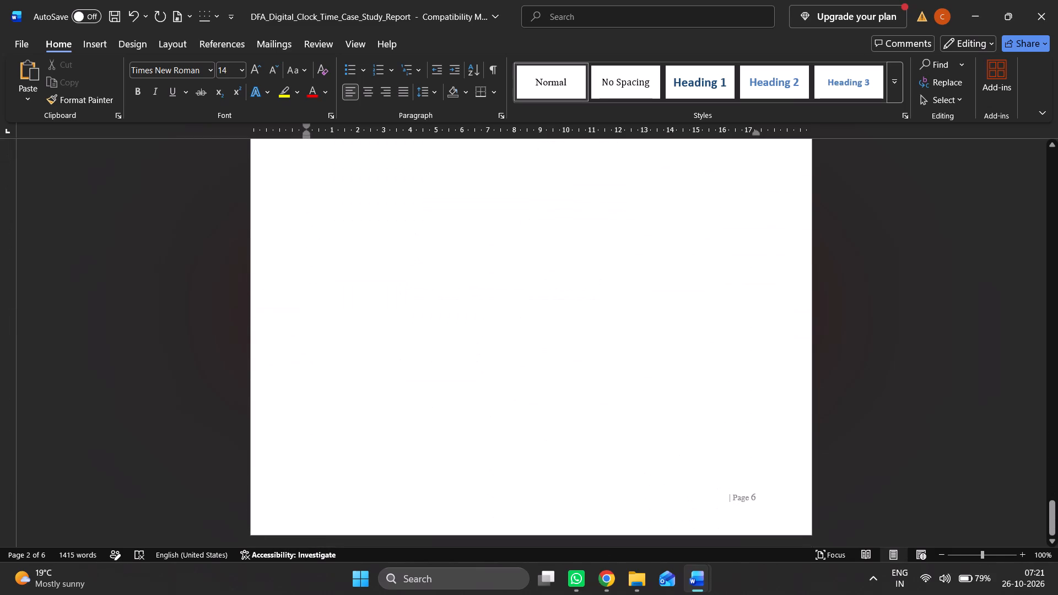
pyautogui.moveTo(484, 251); pyautogui.dragTo(505, 248)
pyautogui.scroll(9, 494, 243)
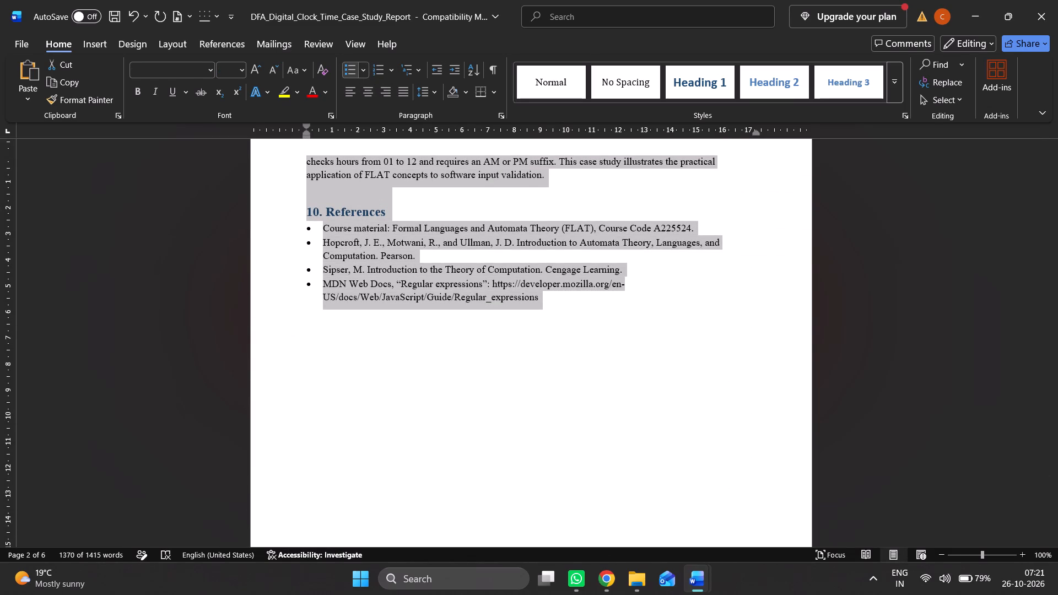
pyautogui.click(404, 94)
pyautogui.click(404, 390)
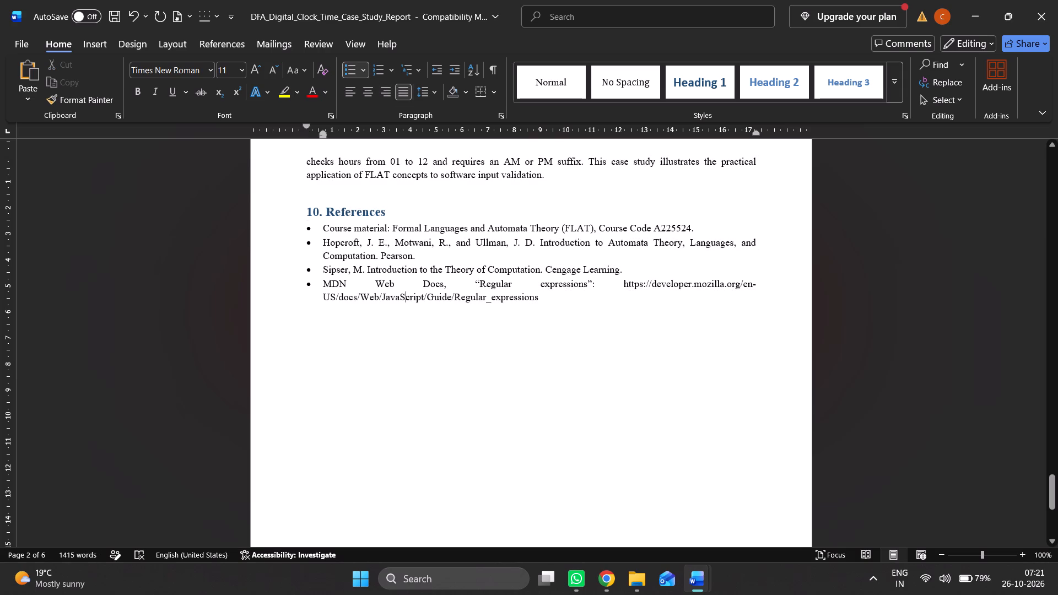
# Reduce the font size of the two body paragraphs under "1. Problem Statement" to 12.
pyautogui.scroll(20, 405, 382)
pyautogui.scroll(8, 405, 382)
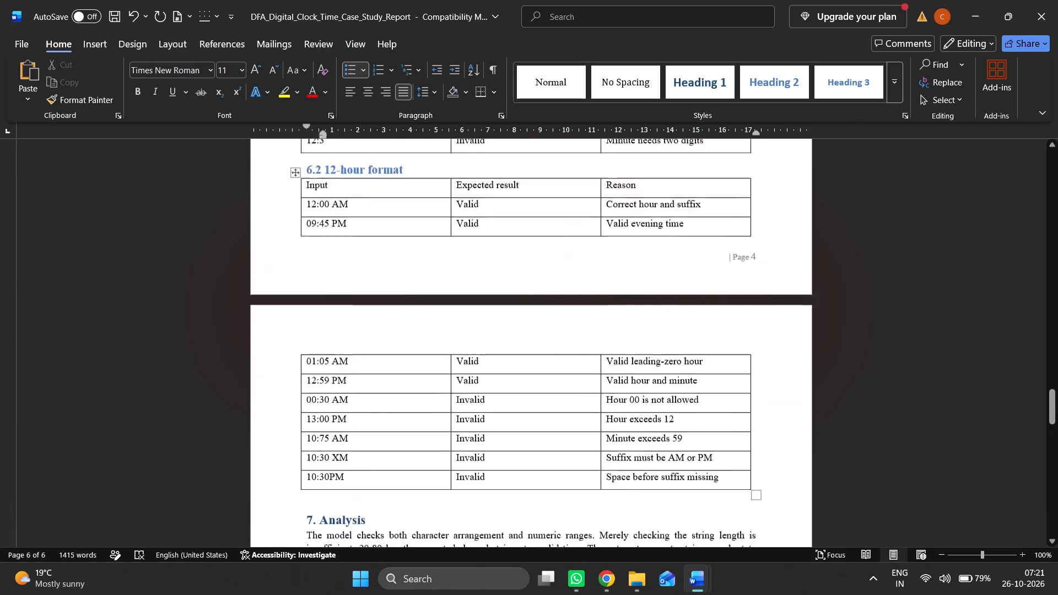
pyautogui.scroll(20, 406, 382)
pyautogui.scroll(17, 406, 382)
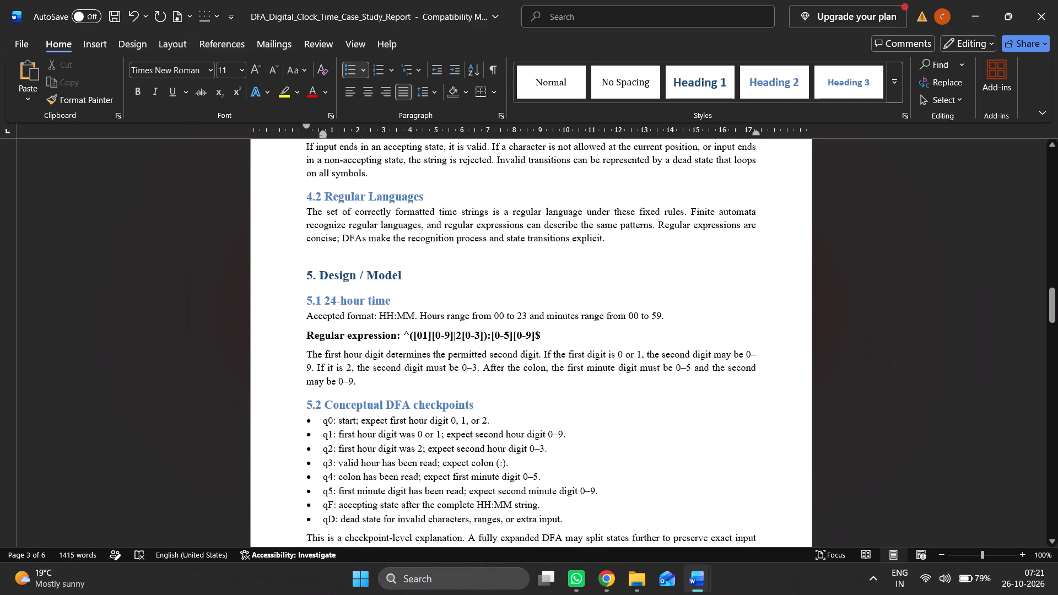
pyautogui.scroll(11, 406, 382)
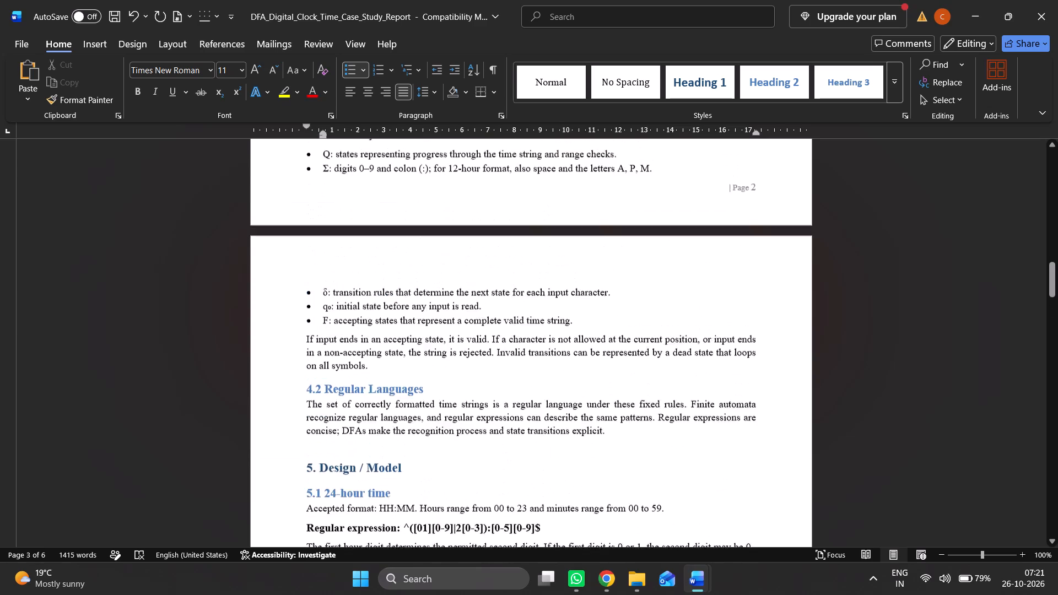
pyautogui.scroll(14, 406, 382)
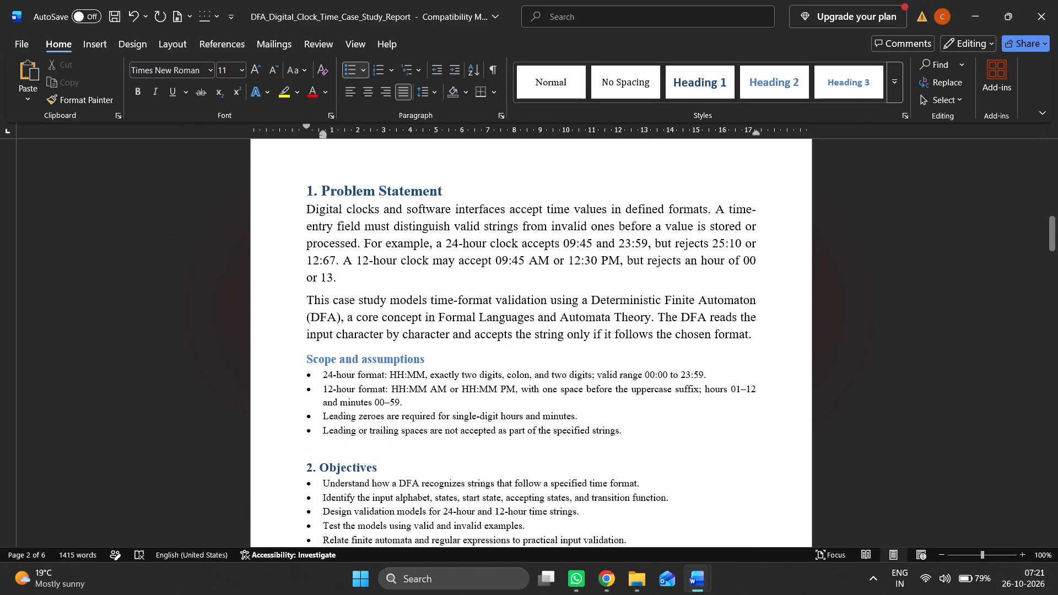
pyautogui.click(388, 188)
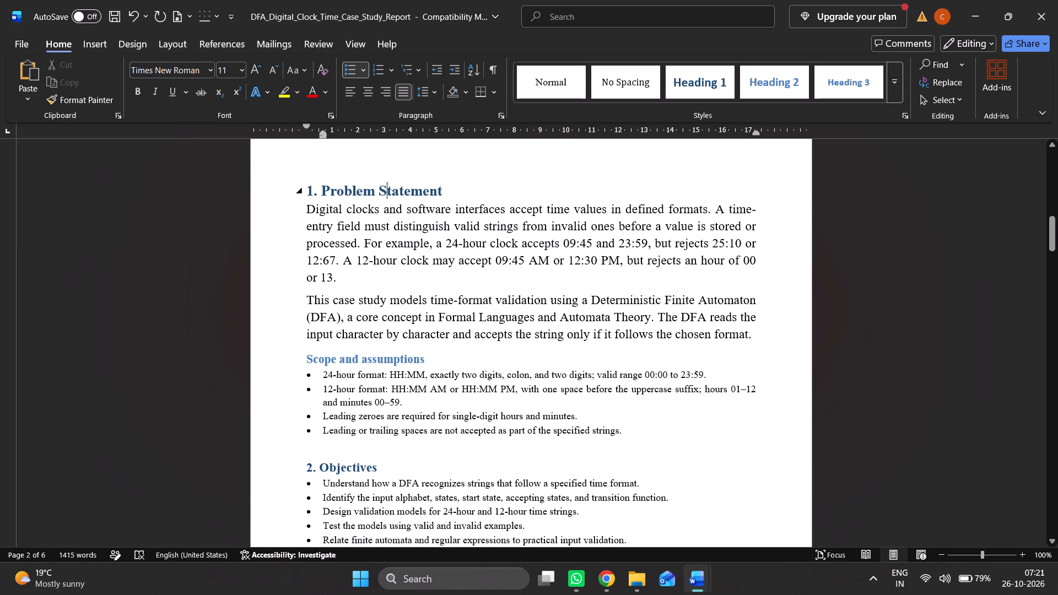
pyautogui.moveTo(754, 337); pyautogui.dragTo(707, 326)
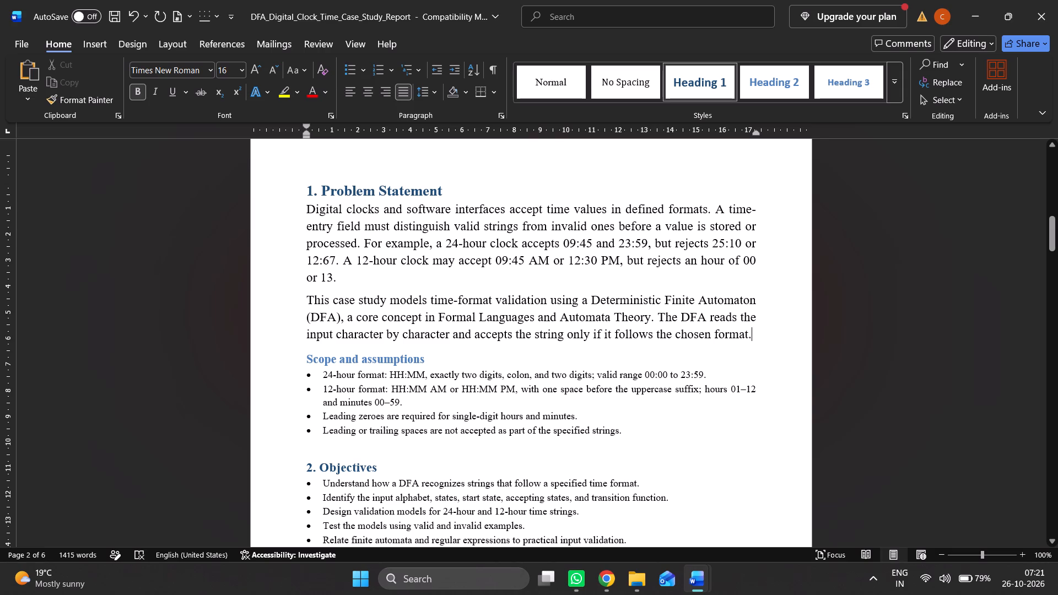
pyautogui.moveTo(707, 326); pyautogui.dragTo(303, 214)
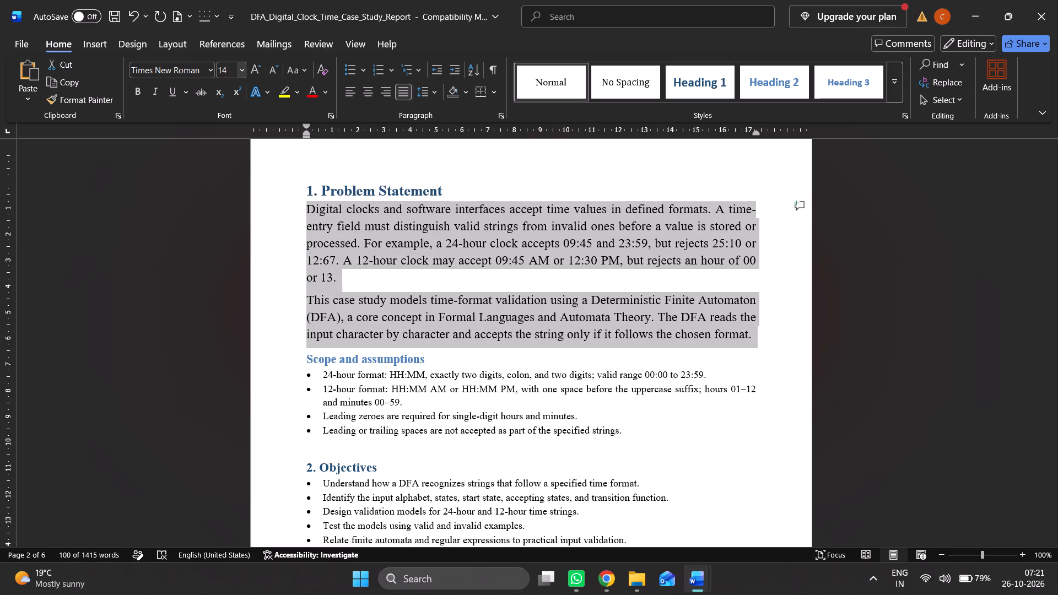
pyautogui.click(277, 72)
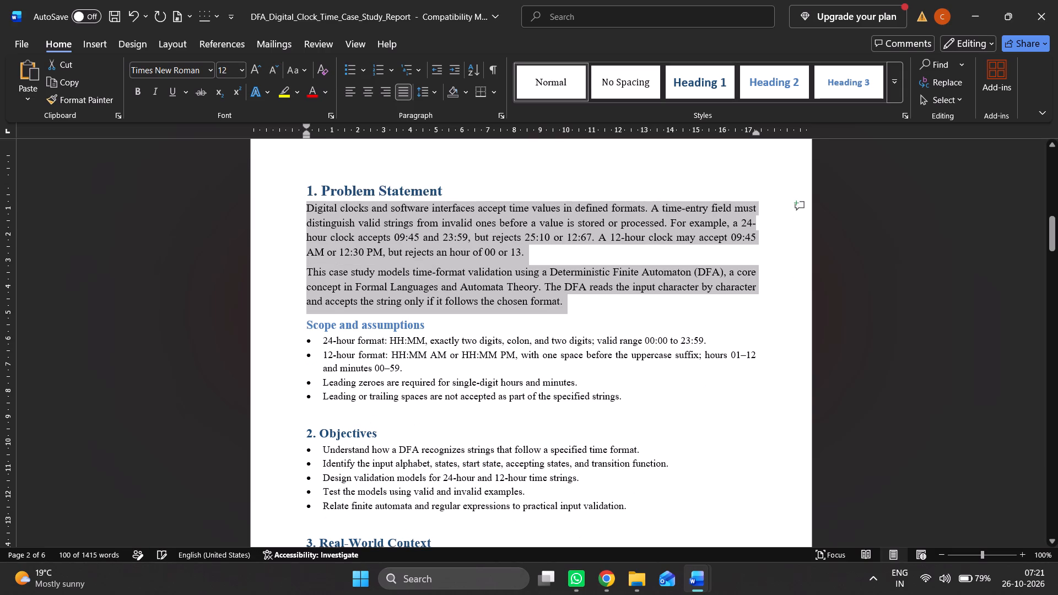
pyautogui.click(511, 385)
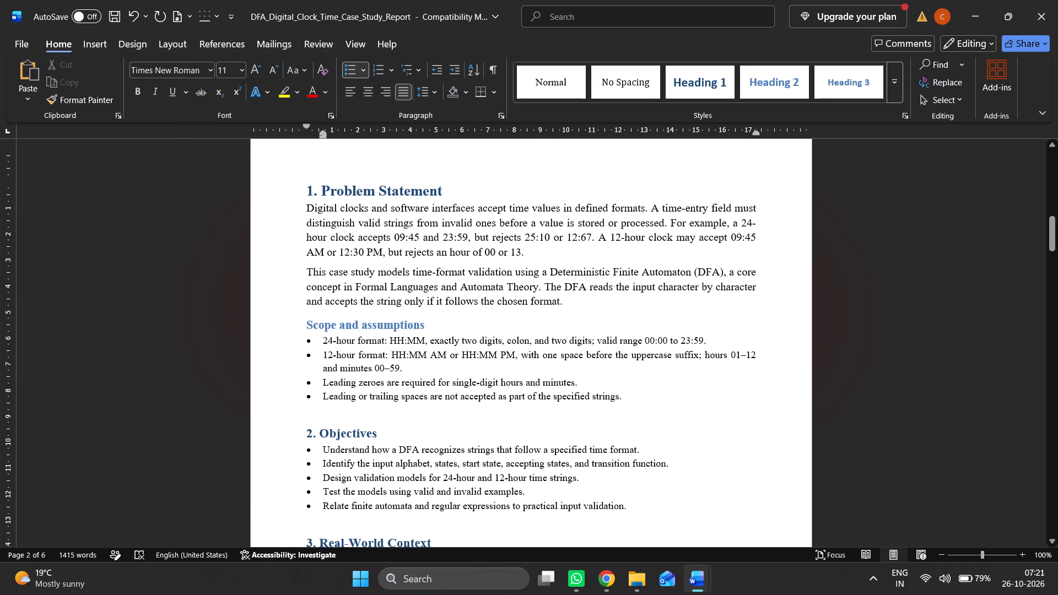
# Review the formatting of the whole report from page 2 to the References, and check the "Scope and assumptions" bullets.
pyautogui.scroll(-5, 363, 367)
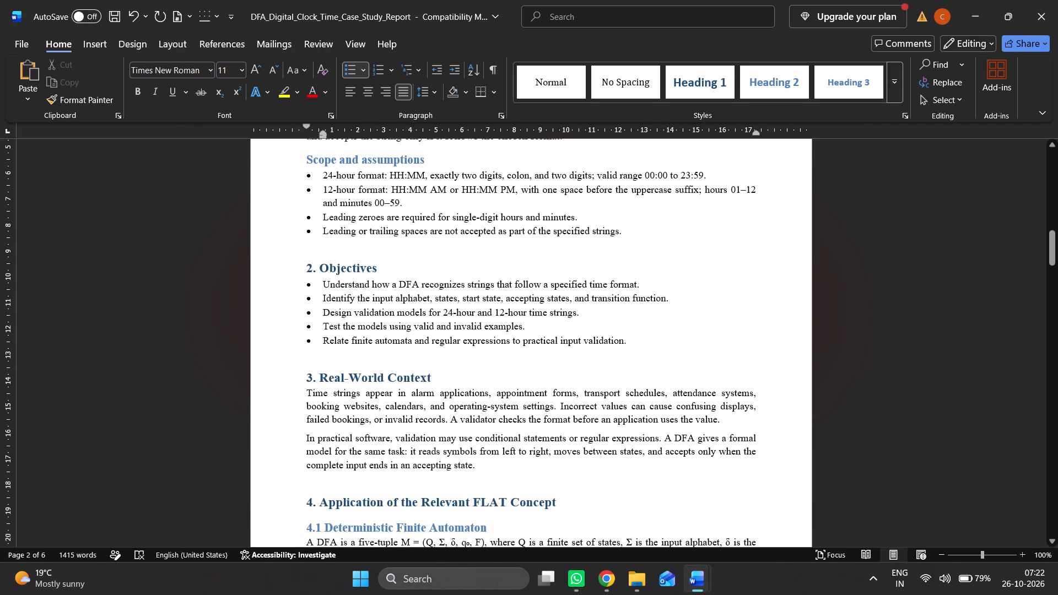
pyautogui.scroll(-1, 363, 351)
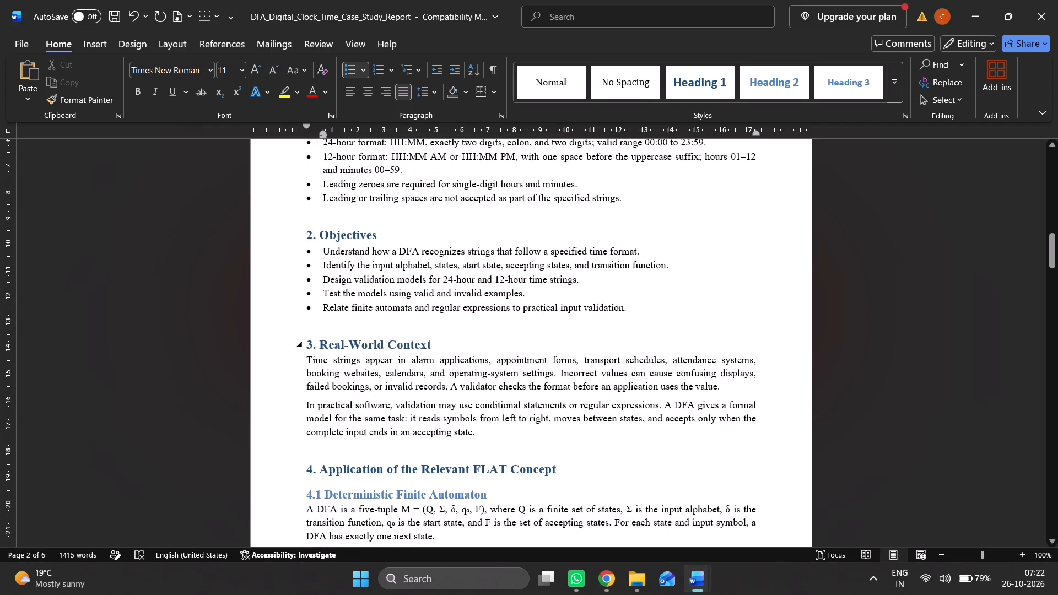
pyautogui.scroll(-7, 363, 351)
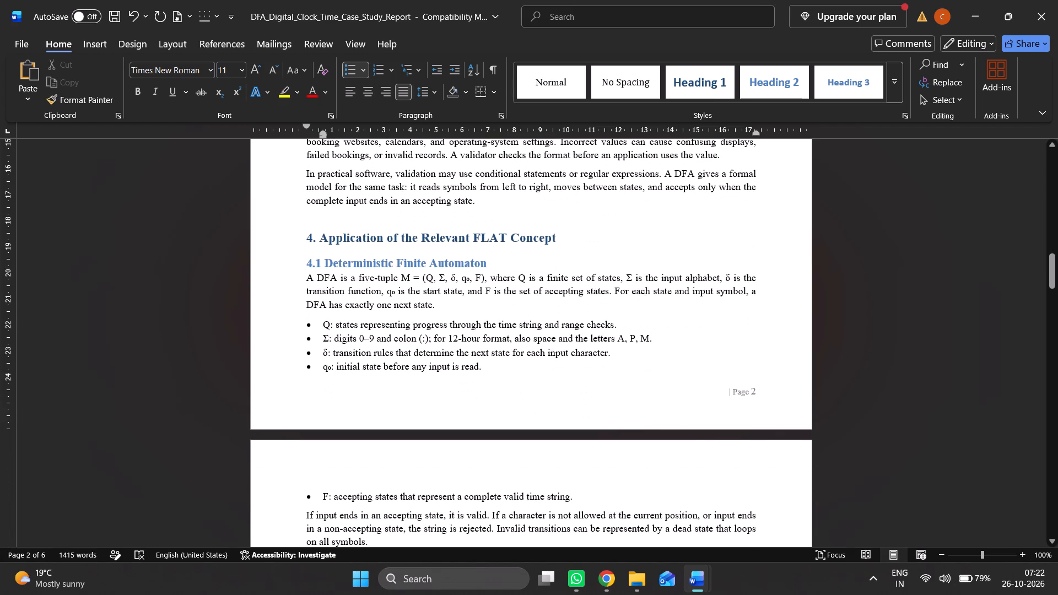
pyautogui.scroll(-4, 362, 346)
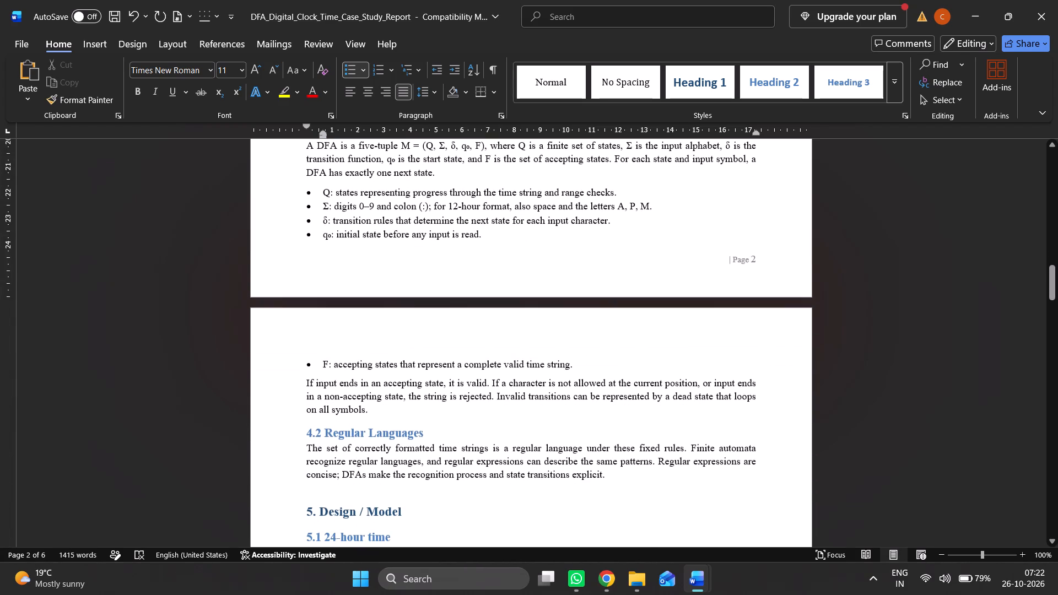
pyautogui.scroll(-3, 362, 346)
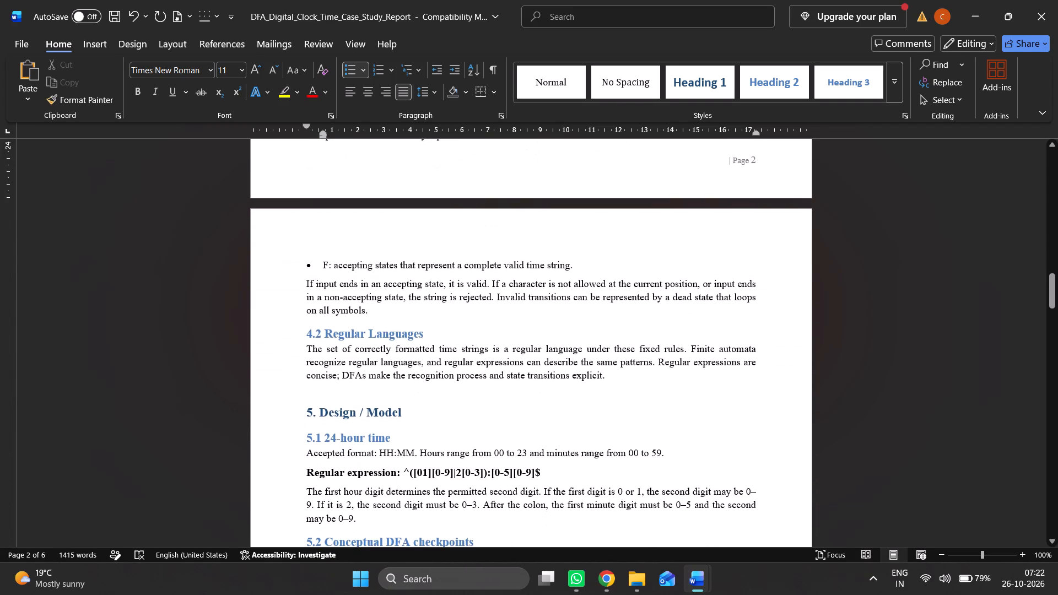
pyautogui.scroll(-6, 362, 345)
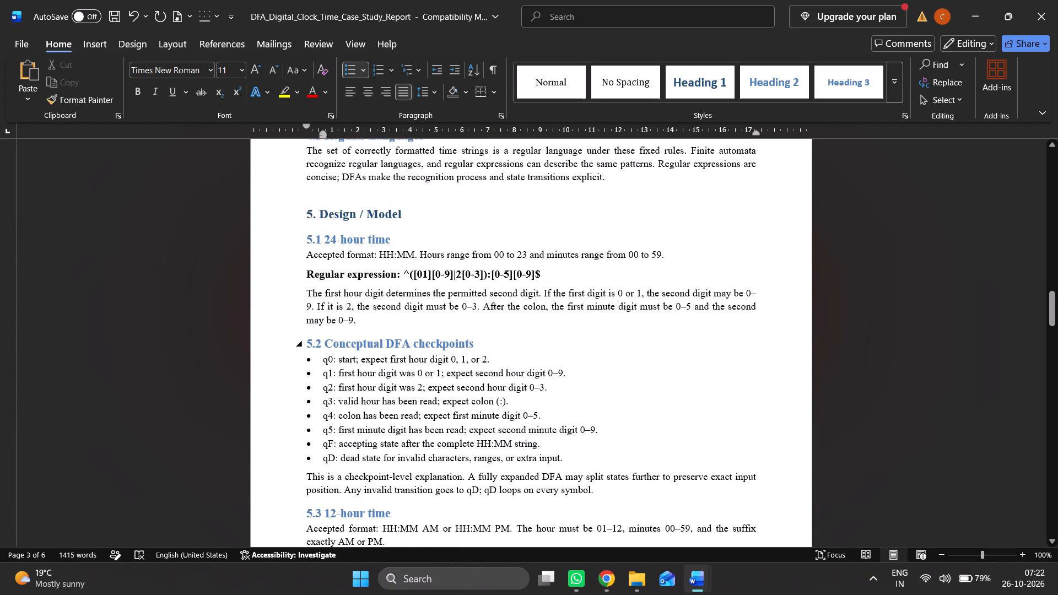
pyautogui.scroll(-7, 362, 343)
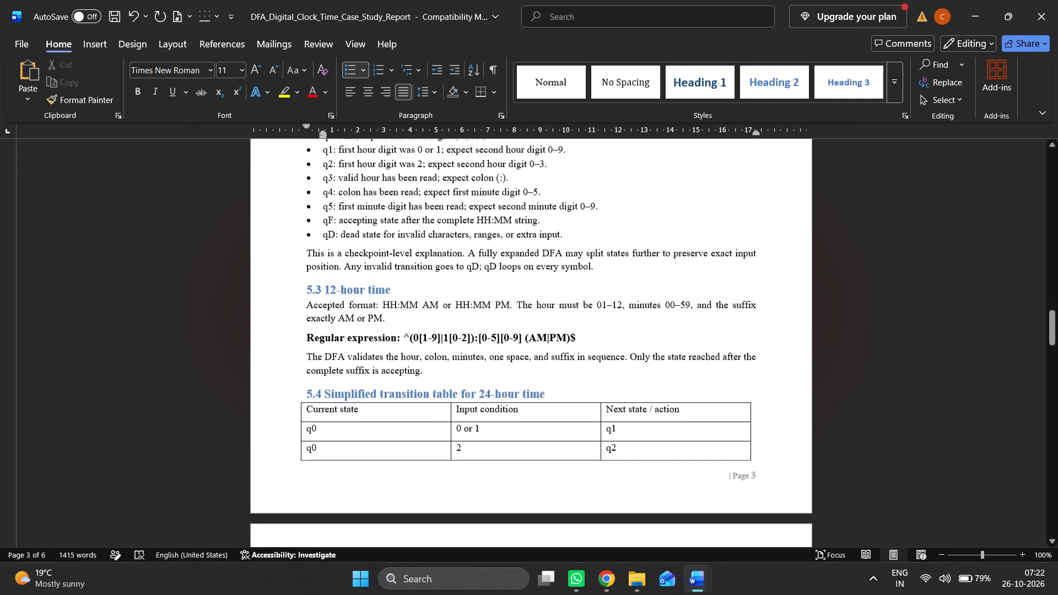
pyautogui.scroll(-8, 348, 319)
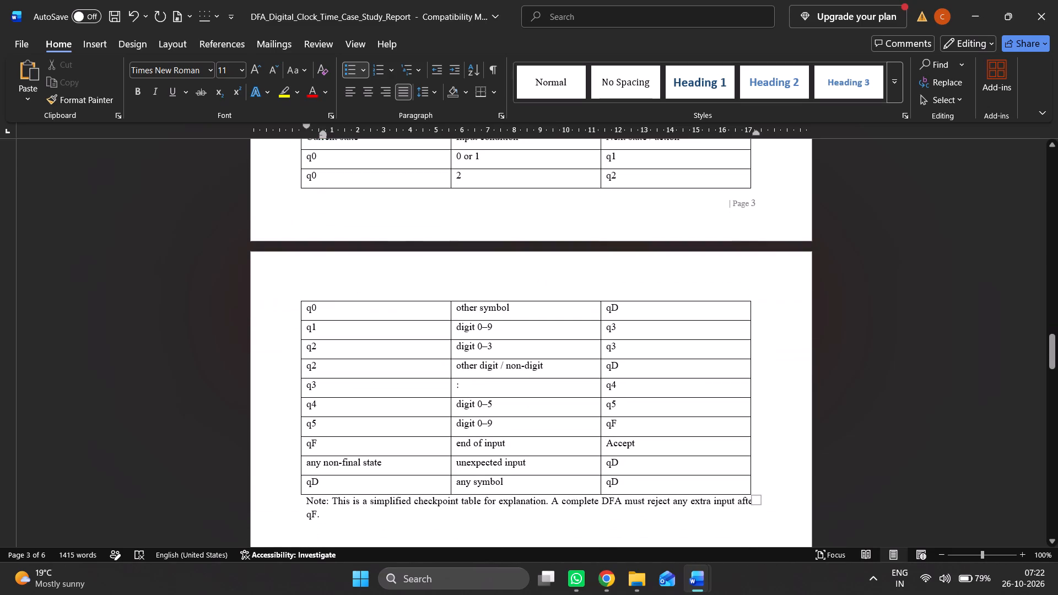
pyautogui.scroll(-10, 349, 319)
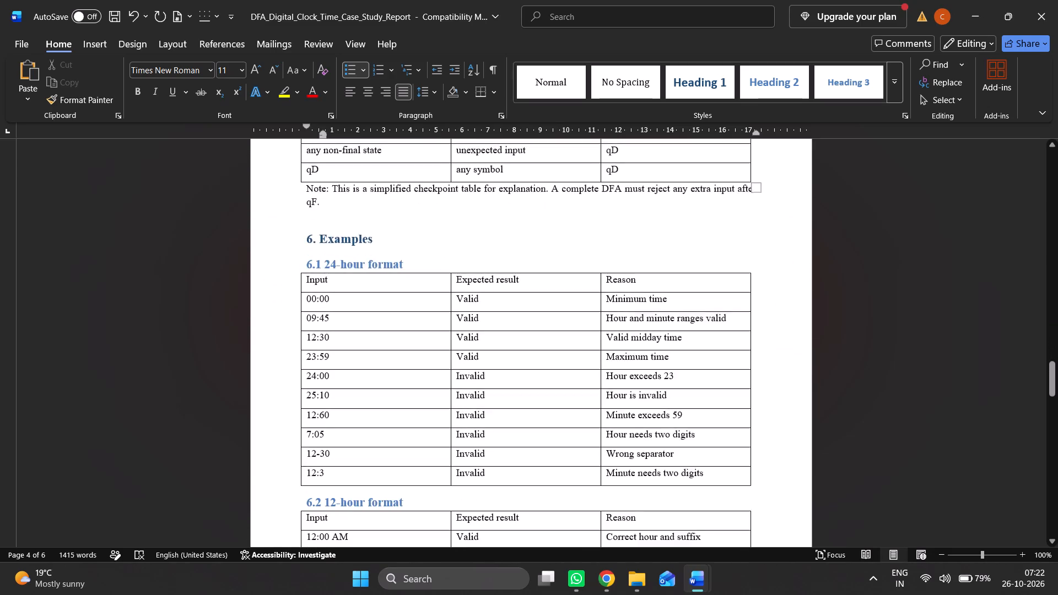
pyautogui.scroll(1, 349, 319)
pyautogui.scroll(-5, 349, 318)
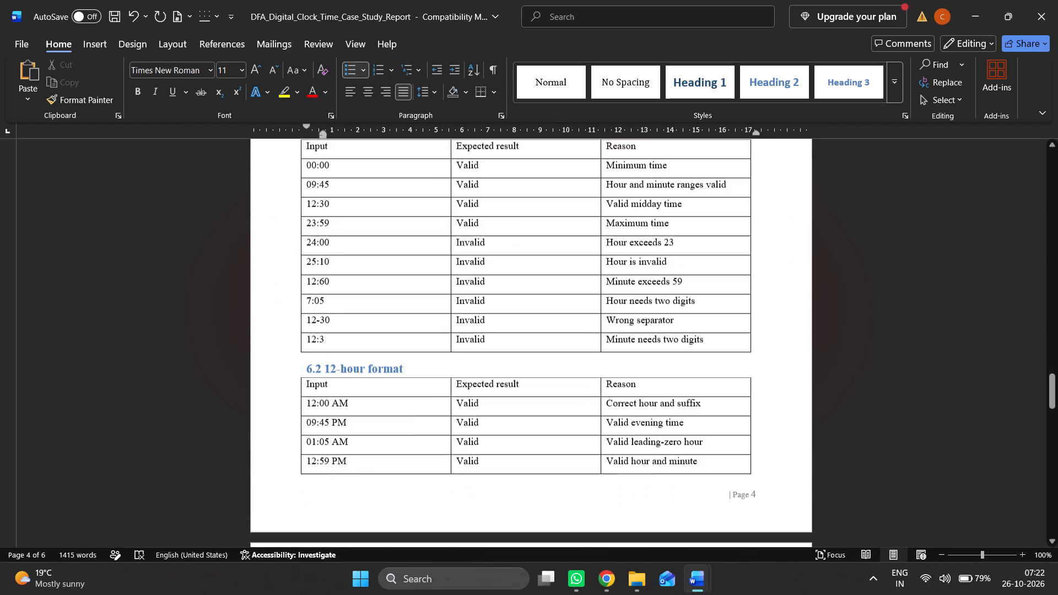
pyautogui.scroll(-8, 349, 318)
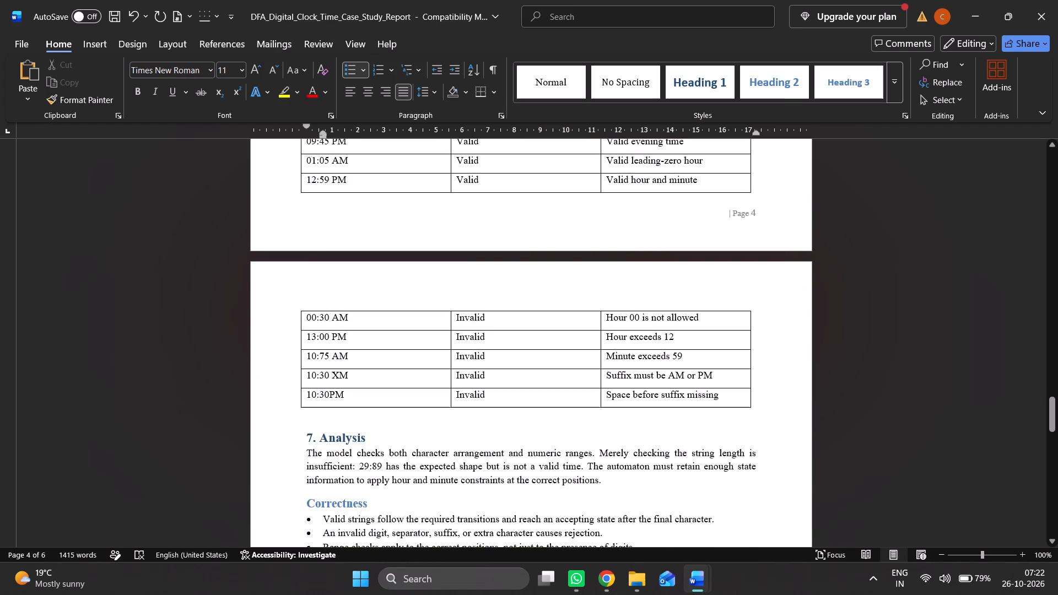
pyautogui.scroll(-9, 349, 318)
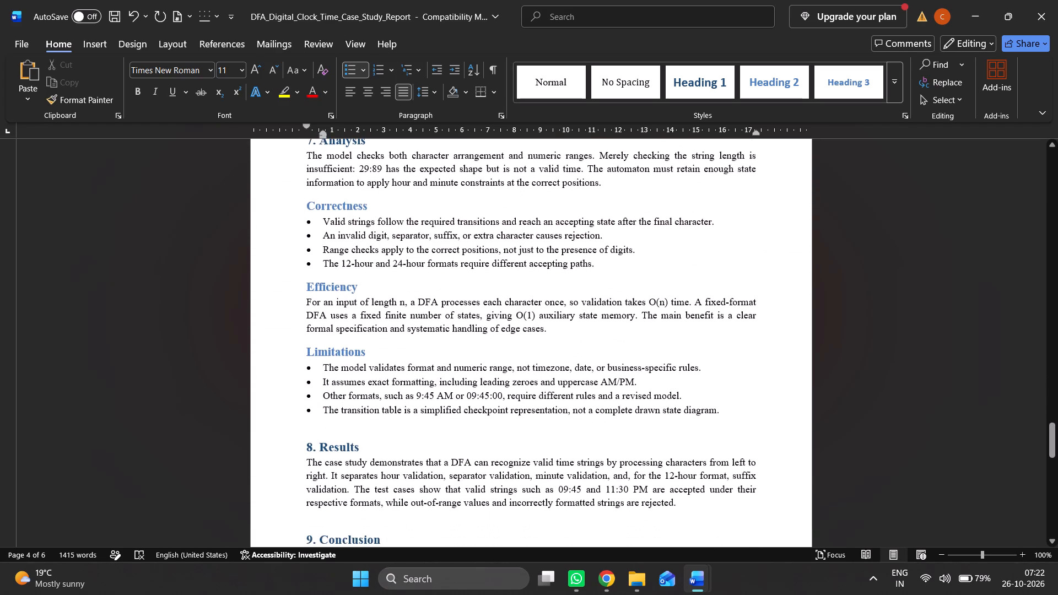
pyautogui.scroll(-14, 349, 318)
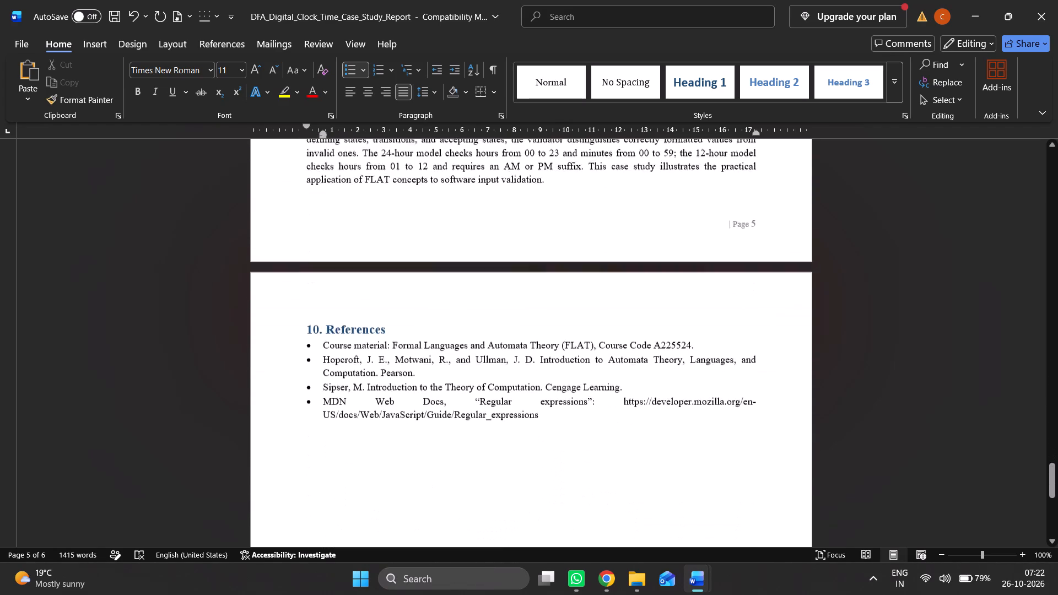
pyautogui.scroll(-4, 349, 318)
pyautogui.scroll(19, 349, 318)
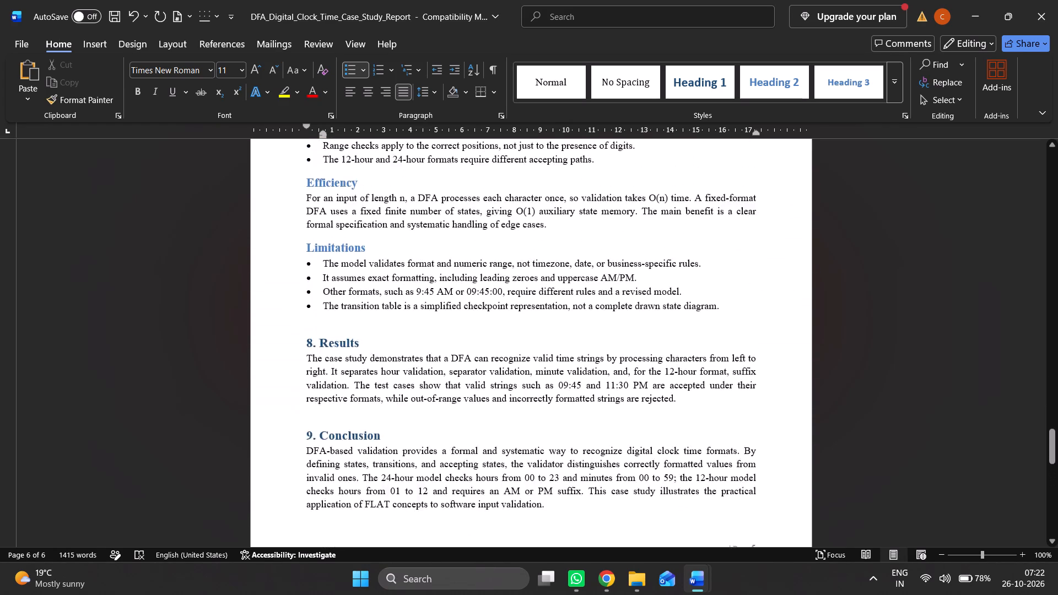
pyautogui.scroll(20, 349, 318)
pyautogui.scroll(20, 349, 318)
pyautogui.scroll(19, 349, 318)
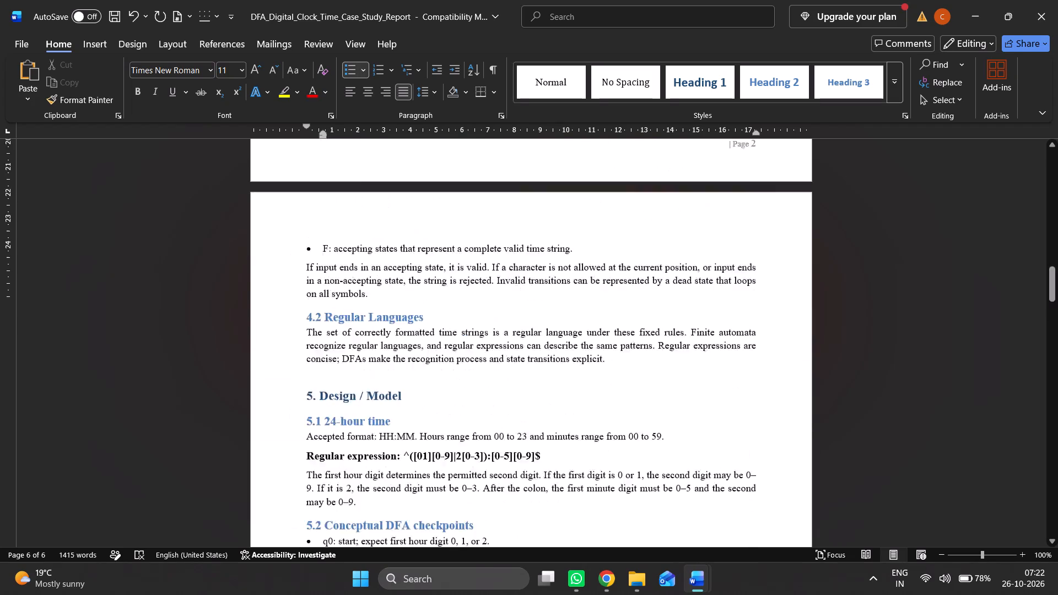
pyautogui.scroll(20, 349, 316)
pyautogui.scroll(20, 349, 316)
pyautogui.scroll(3, 349, 316)
pyautogui.scroll(-11, 349, 316)
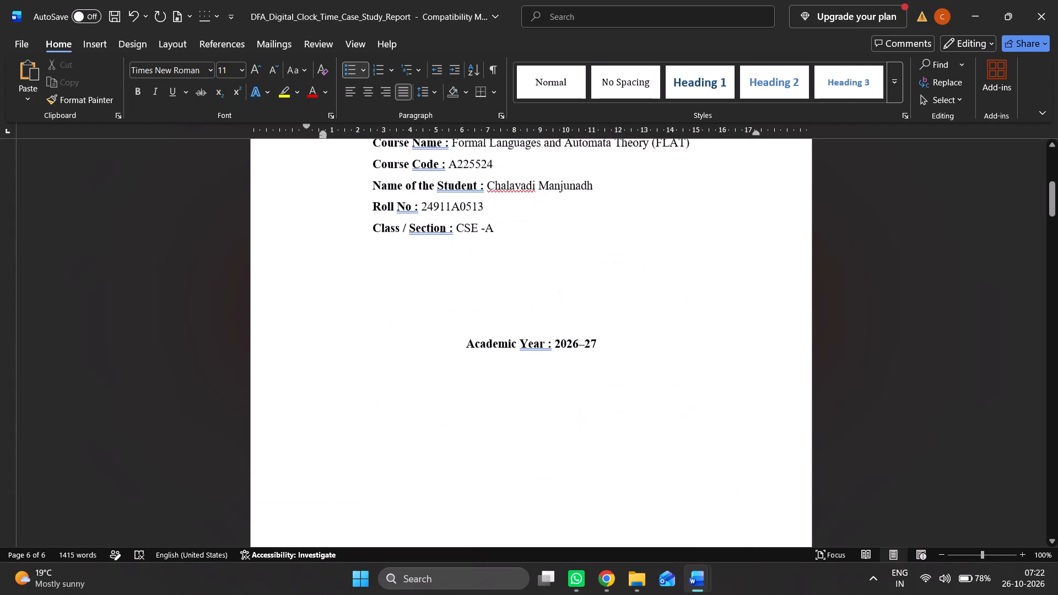
pyautogui.scroll(-9, 354, 308)
pyautogui.click(452, 456)
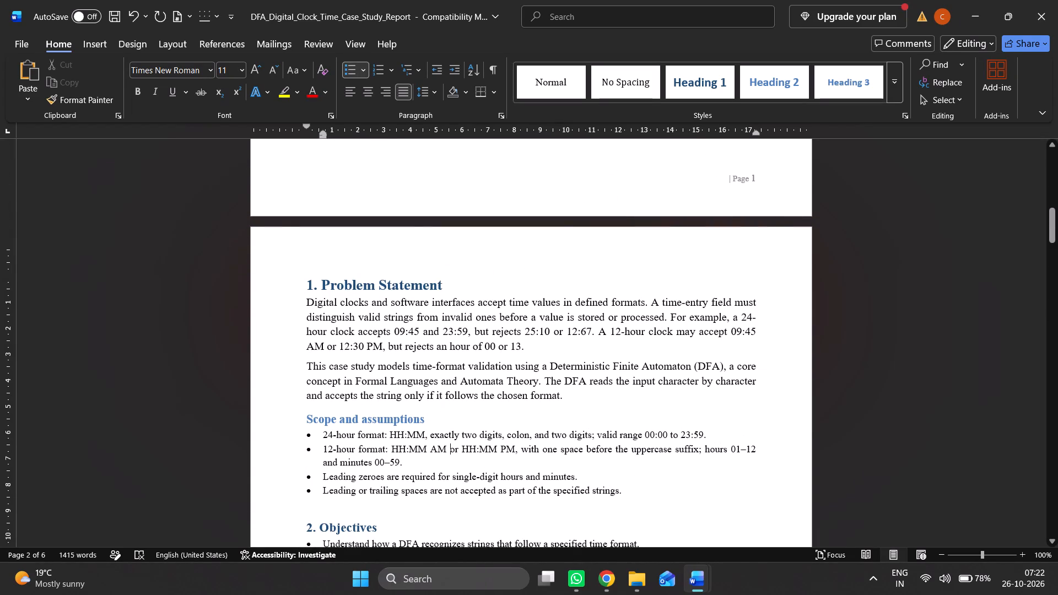
pyautogui.moveTo(638, 496); pyautogui.dragTo(333, 425)
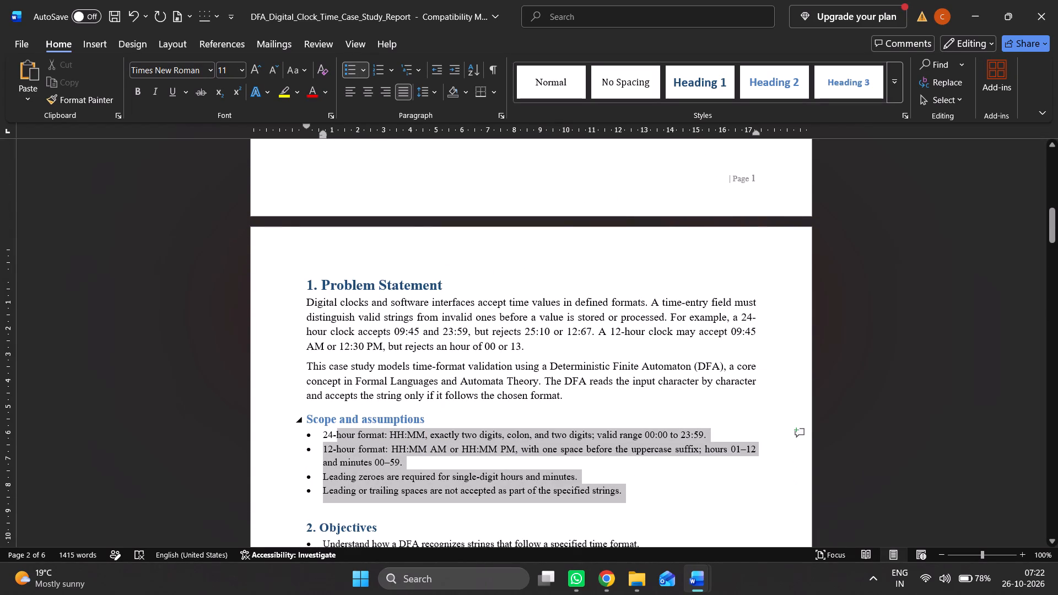
pyautogui.moveTo(333, 425); pyautogui.dragTo(327, 429)
# Reduce the font size of the words "Problem Statement" in the first section heading to 14.
pyautogui.click(399, 284)
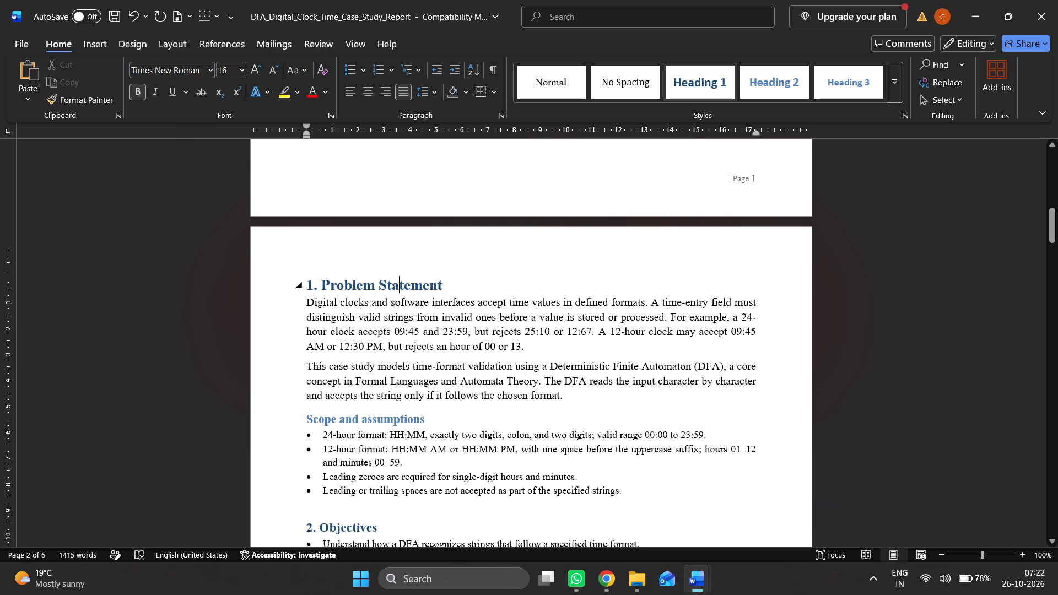
pyautogui.moveTo(449, 286); pyautogui.dragTo(326, 286)
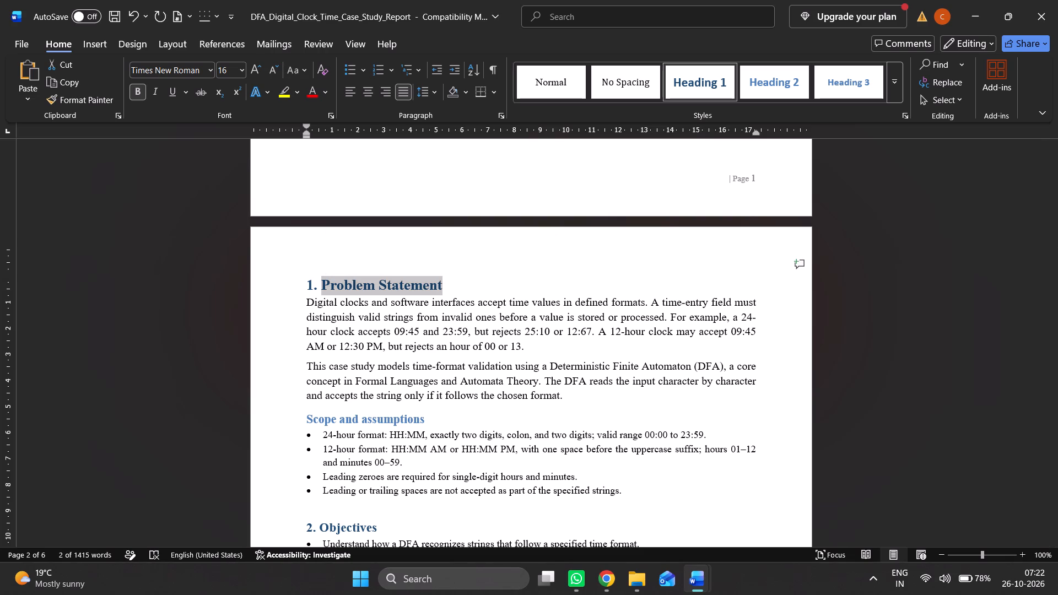
pyautogui.click(276, 71)
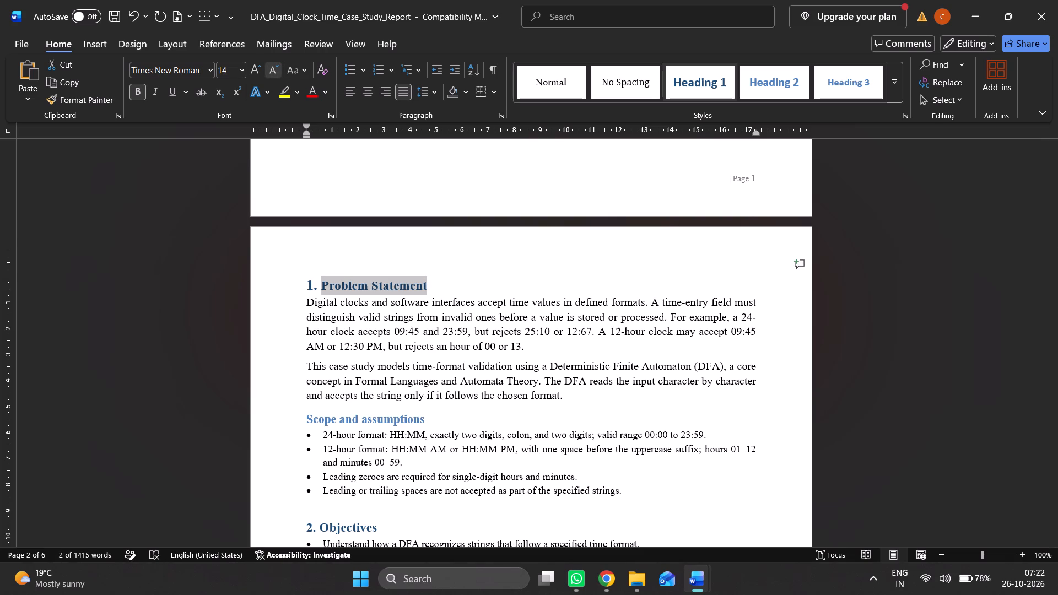
# Increase the font size of the "Scope and assumptions" subheading by one step.
pyautogui.click(473, 358)
pyautogui.moveTo(569, 398); pyautogui.dragTo(366, 344)
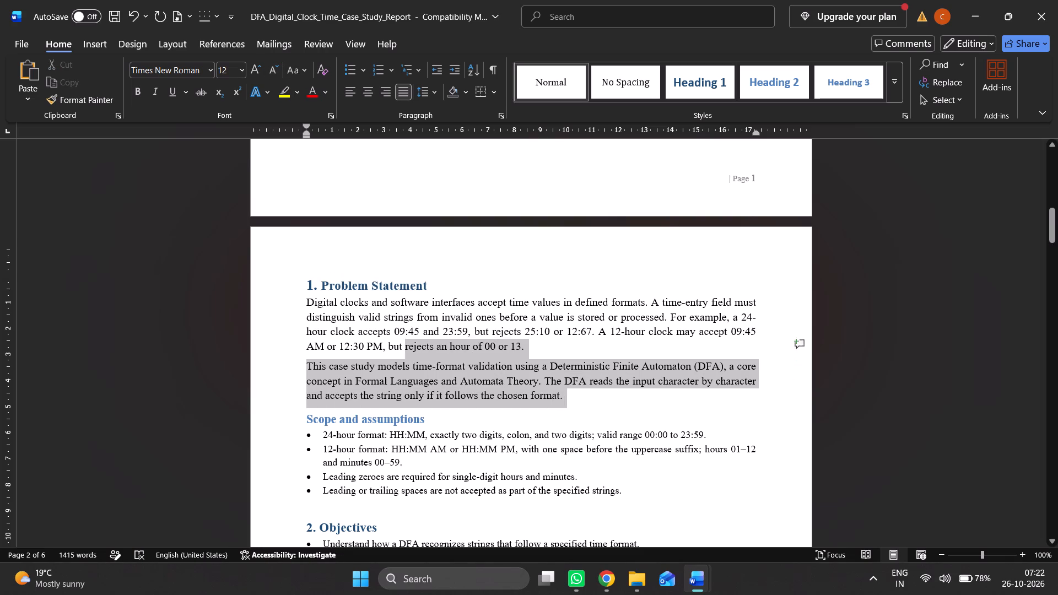
pyautogui.moveTo(366, 344); pyautogui.dragTo(342, 334)
pyautogui.click(452, 450)
pyautogui.moveTo(434, 421); pyautogui.dragTo(316, 418)
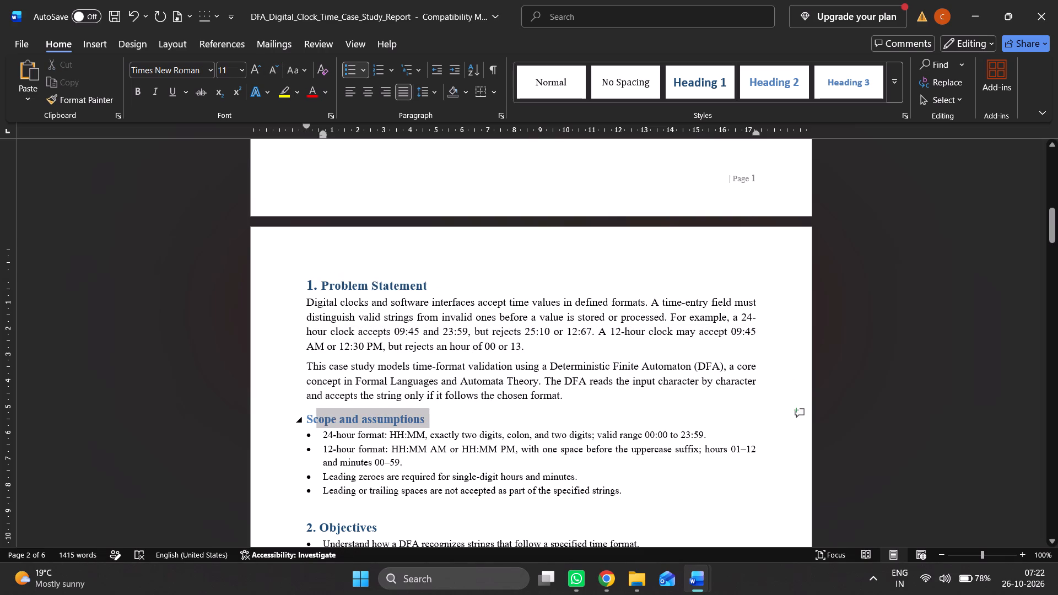
pyautogui.moveTo(316, 418); pyautogui.dragTo(310, 418)
pyautogui.click(256, 71)
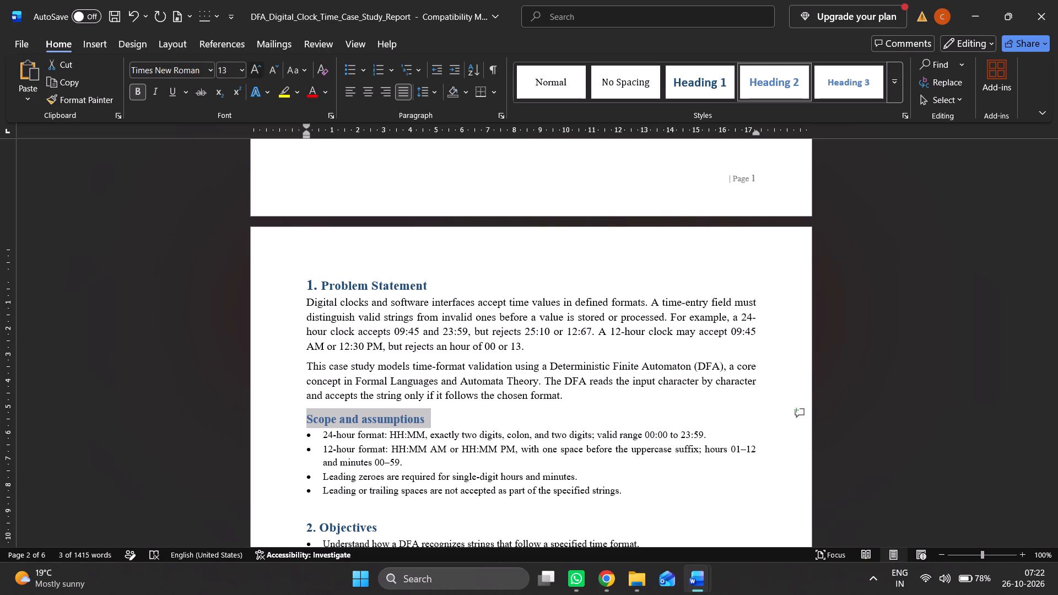
# Increase the font size of the four bullet points under "Scope and assumptions" to 12.
pyautogui.click(467, 407)
pyautogui.moveTo(632, 498); pyautogui.dragTo(439, 474)
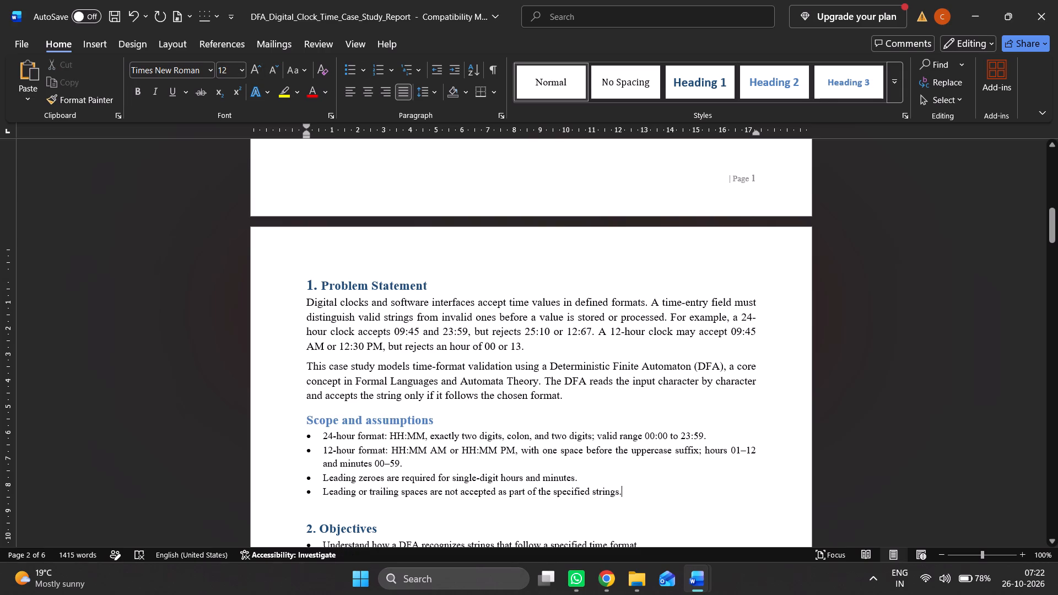
pyautogui.moveTo(439, 474); pyautogui.dragTo(319, 438)
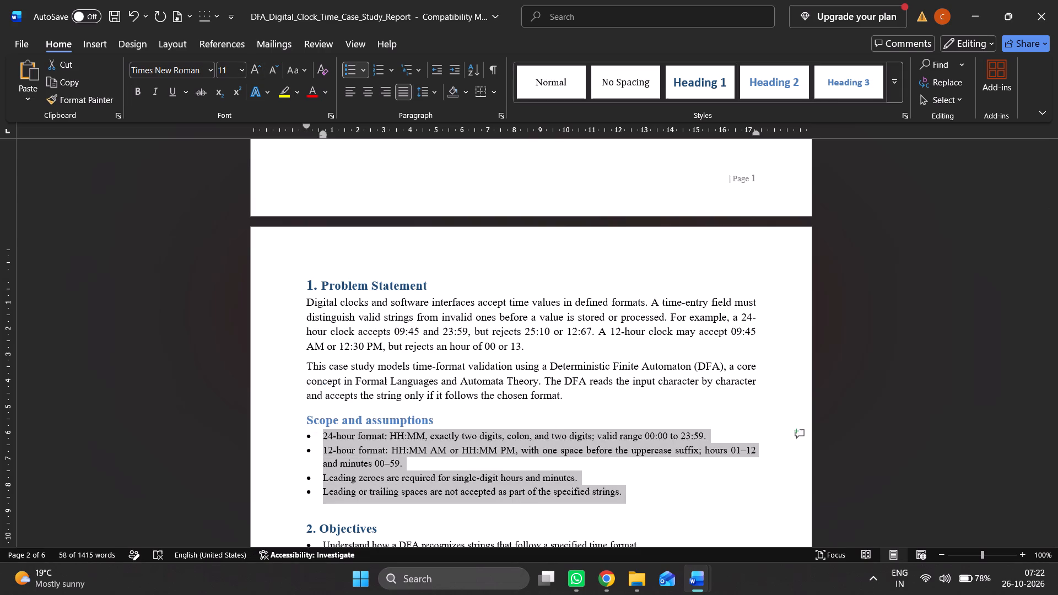
pyautogui.click(273, 66)
pyautogui.click(255, 69)
pyautogui.click(251, 64)
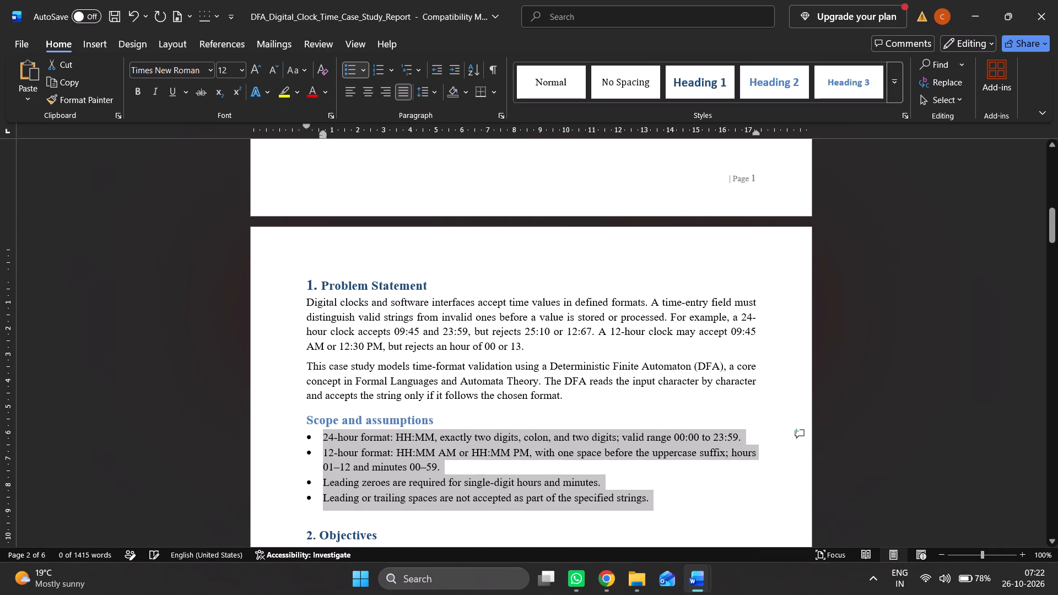
pyautogui.click(477, 402)
# Set the entire "1. Problem Statement" heading, including its number, to font size 14, matching the "2. Objectives" heading.
pyautogui.scroll(-6, 474, 307)
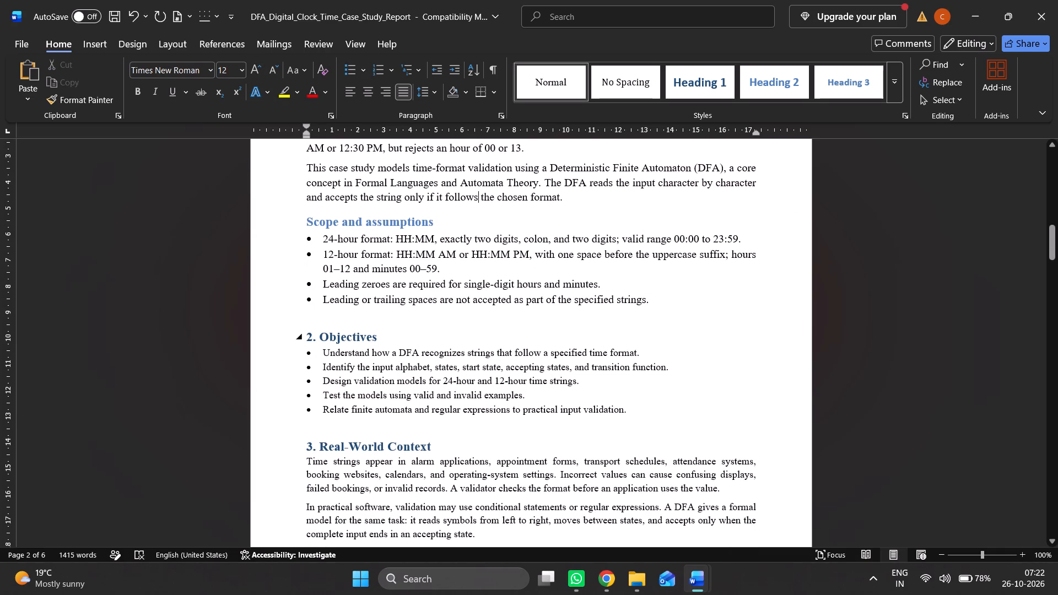
pyautogui.moveTo(391, 334); pyautogui.dragTo(306, 339)
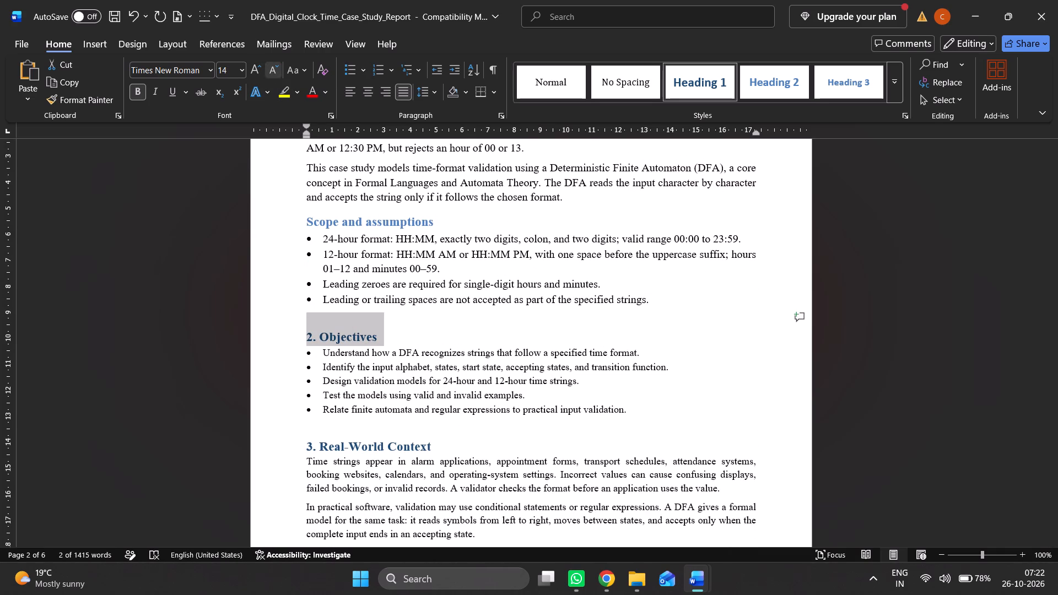
pyautogui.click(449, 376)
pyautogui.scroll(5, 460, 253)
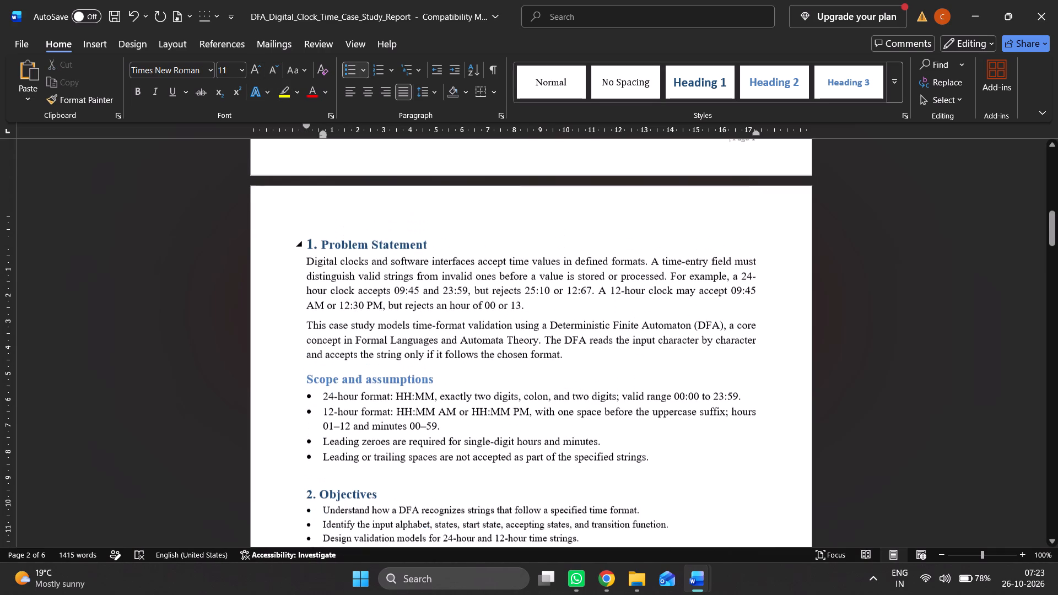
pyautogui.moveTo(433, 249); pyautogui.dragTo(312, 244)
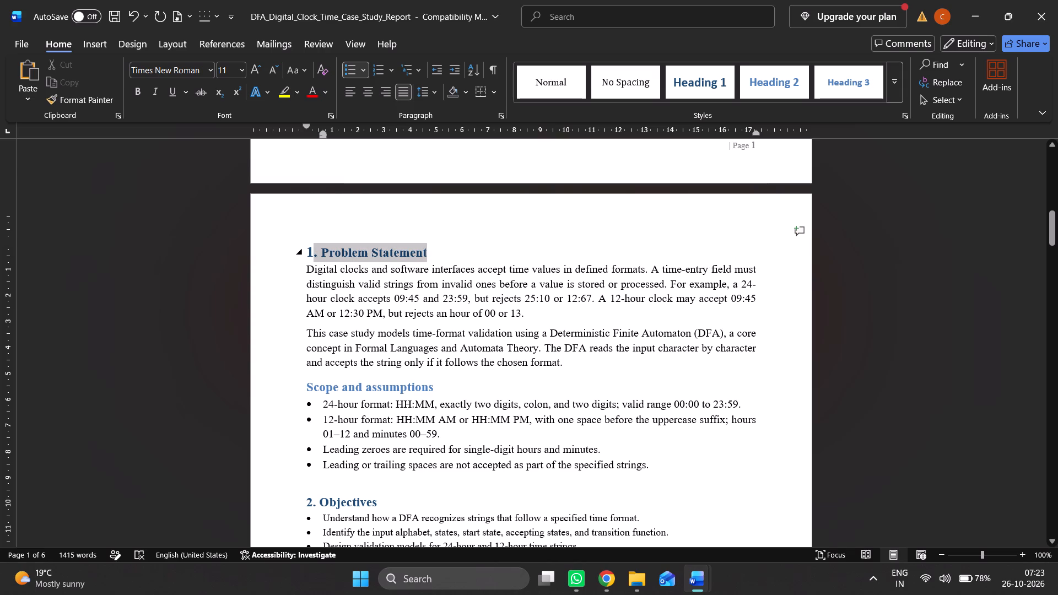
pyautogui.moveTo(312, 244); pyautogui.dragTo(306, 244)
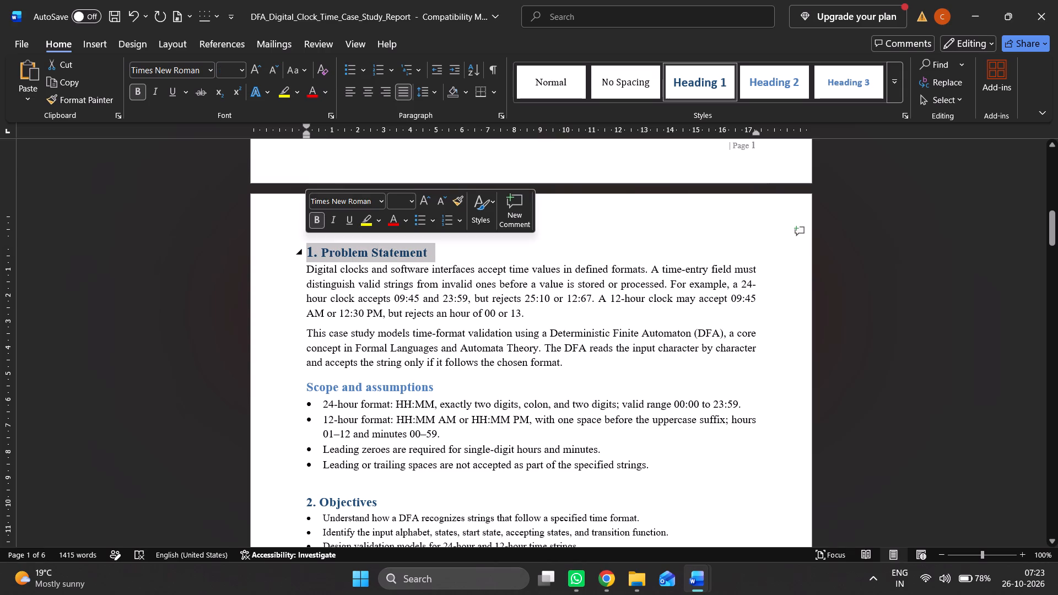
pyautogui.click(239, 70)
pyautogui.click(227, 169)
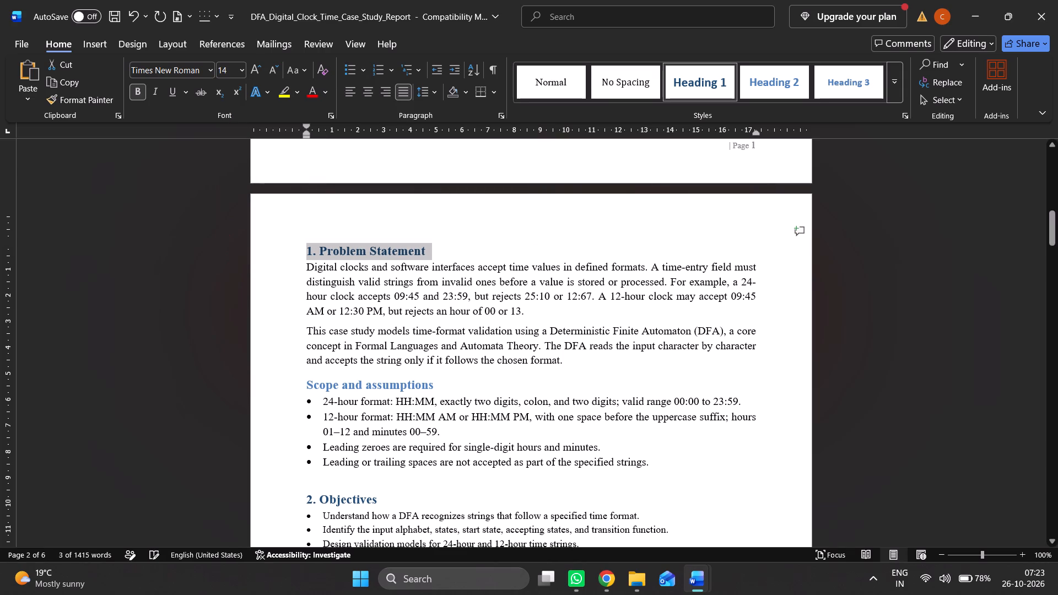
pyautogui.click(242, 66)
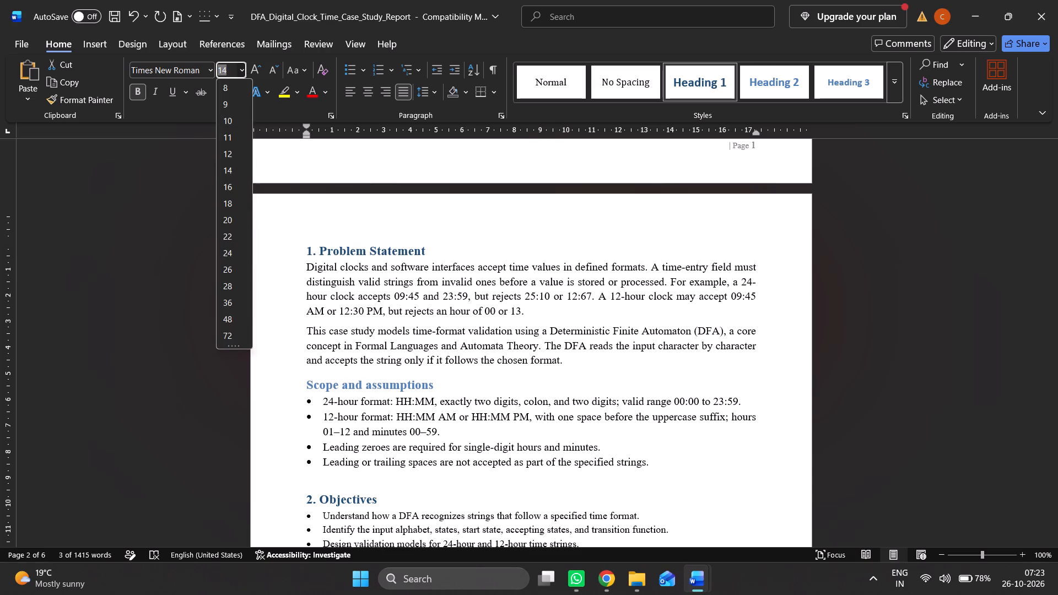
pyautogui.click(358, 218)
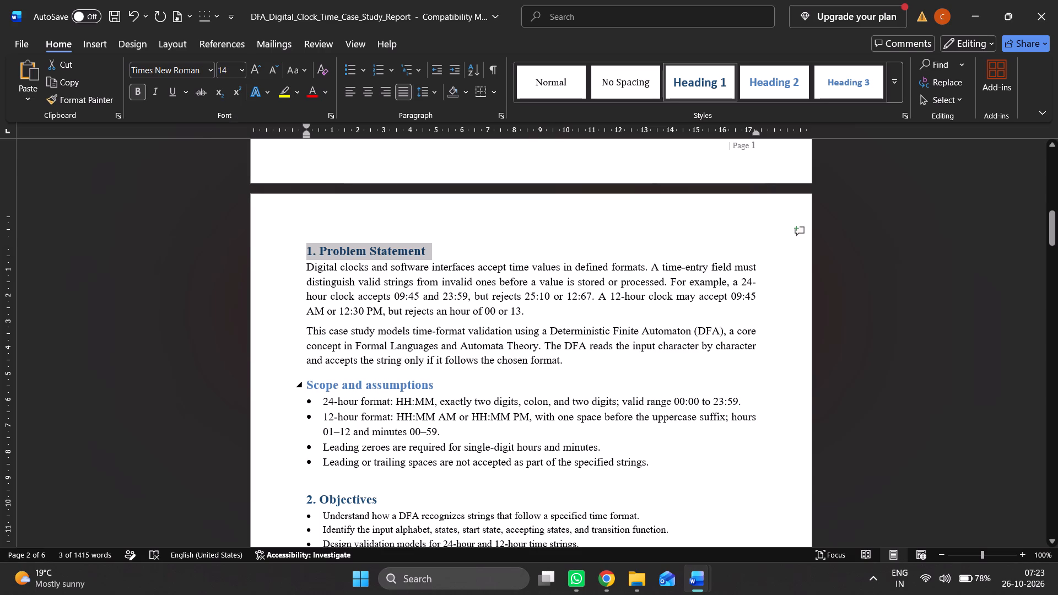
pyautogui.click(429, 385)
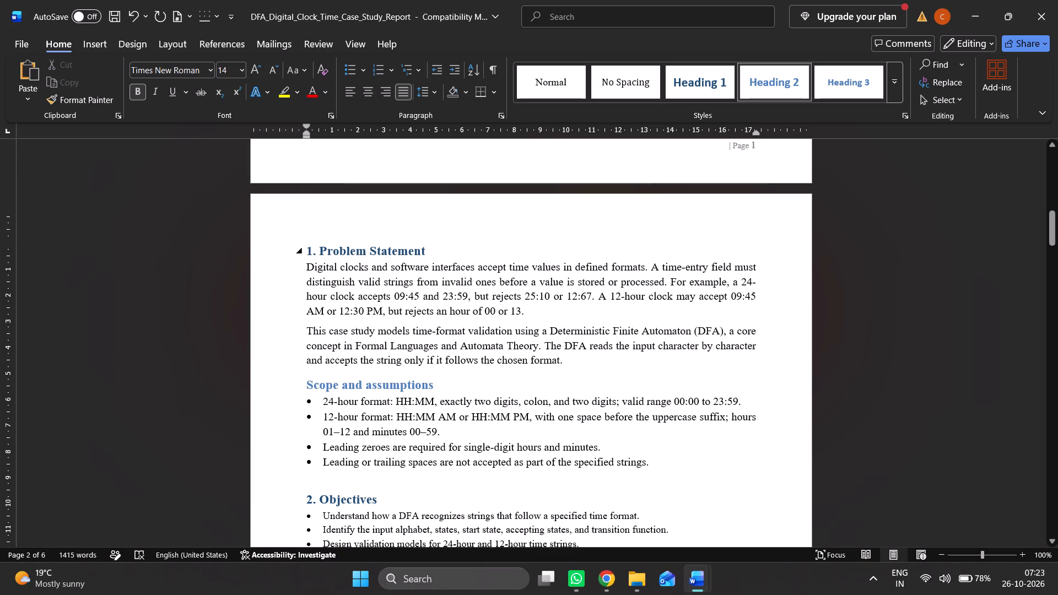
# Increase the font size of the entire "1. Problem Statement" heading by one step.
pyautogui.moveTo(433, 252); pyautogui.dragTo(296, 246)
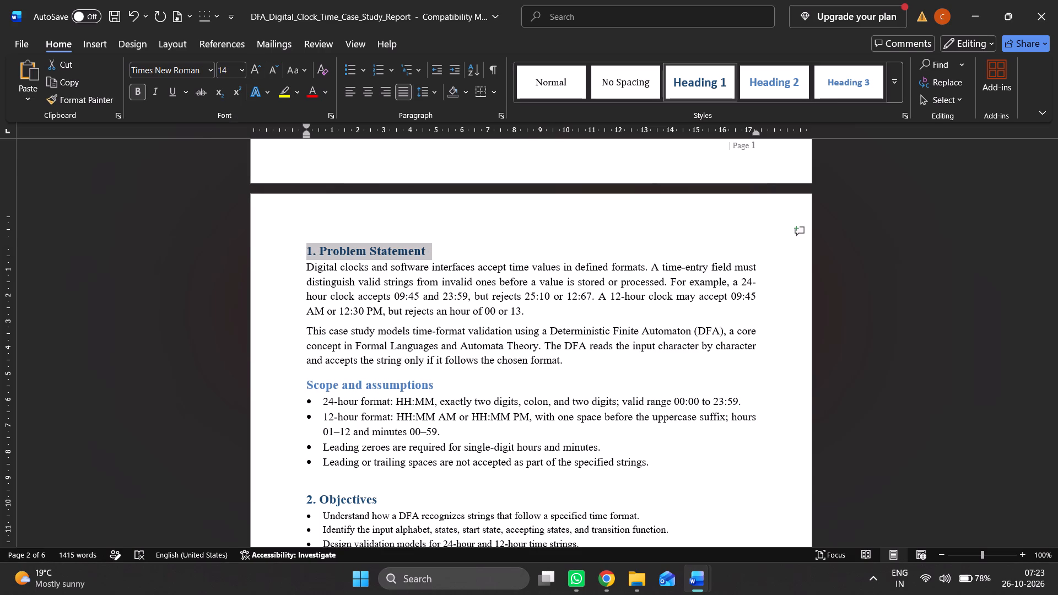
pyautogui.click(256, 64)
pyautogui.click(425, 349)
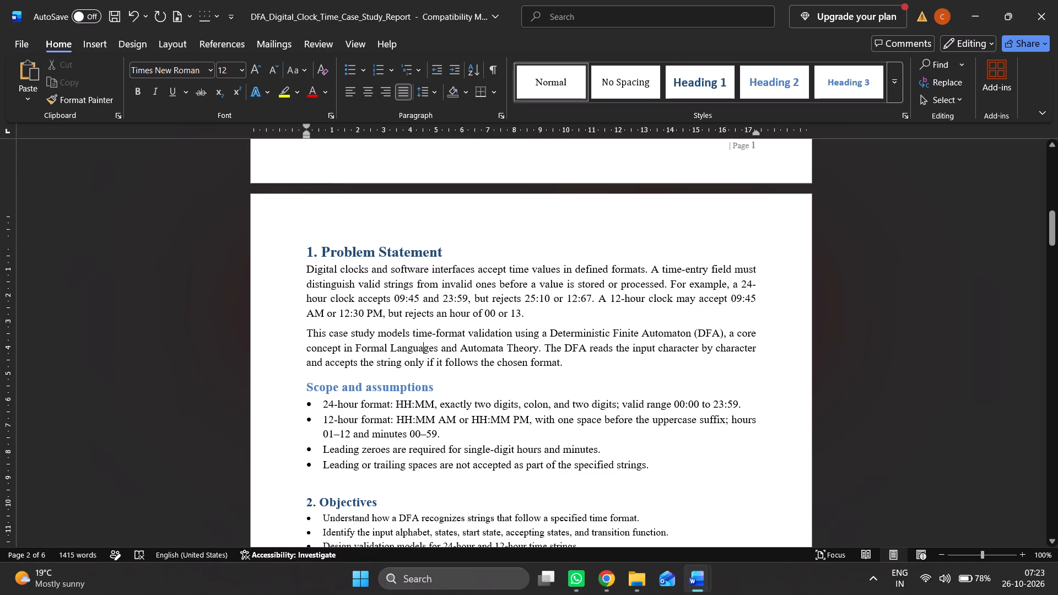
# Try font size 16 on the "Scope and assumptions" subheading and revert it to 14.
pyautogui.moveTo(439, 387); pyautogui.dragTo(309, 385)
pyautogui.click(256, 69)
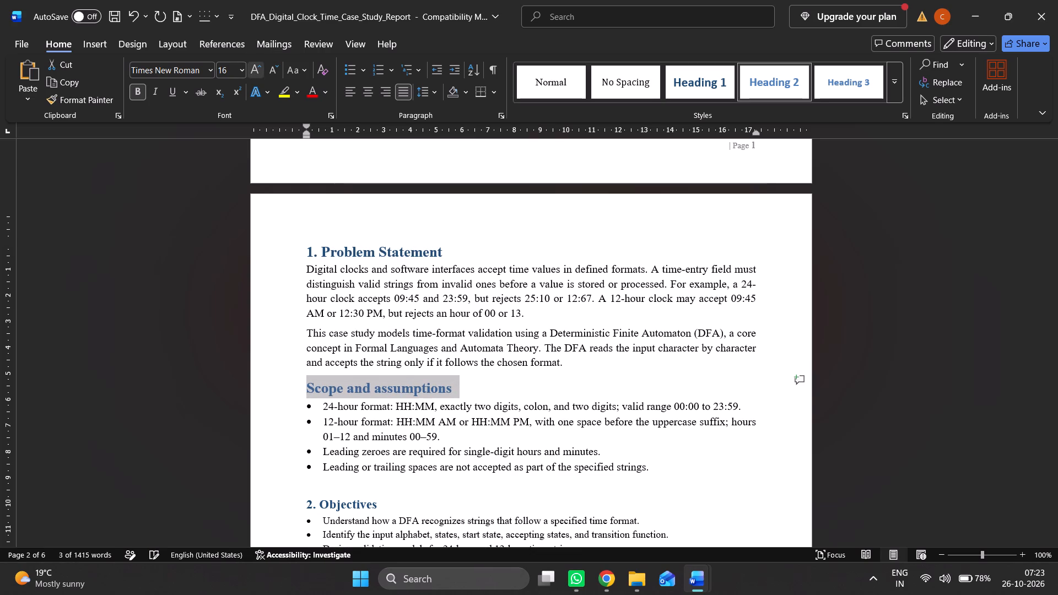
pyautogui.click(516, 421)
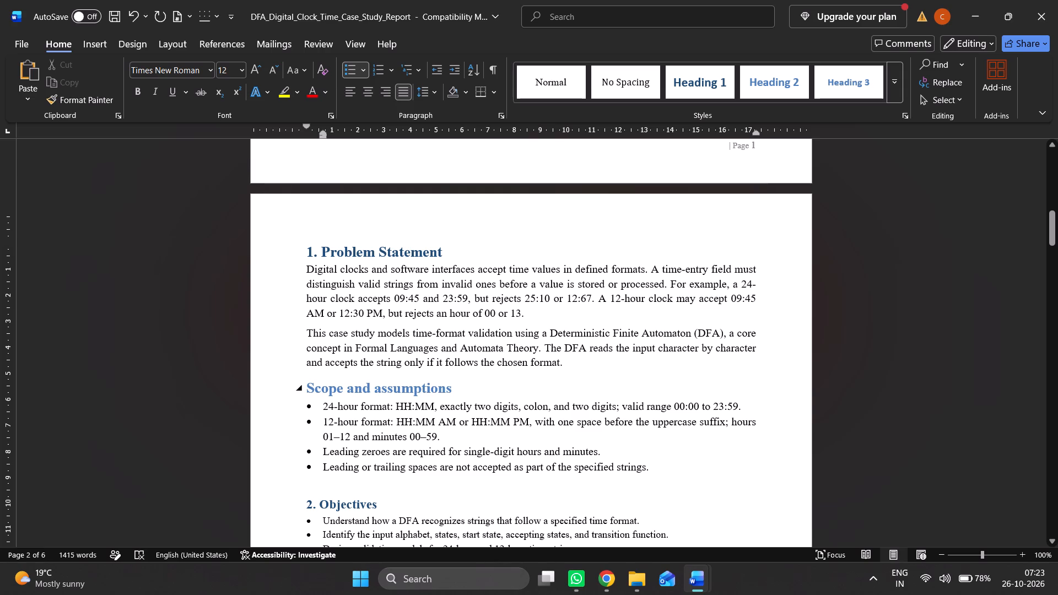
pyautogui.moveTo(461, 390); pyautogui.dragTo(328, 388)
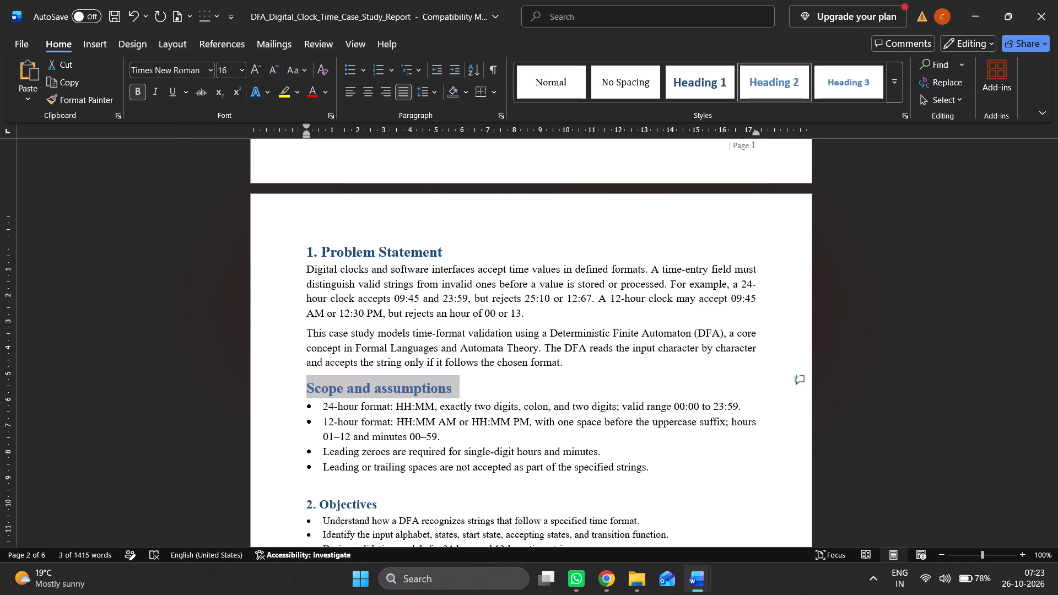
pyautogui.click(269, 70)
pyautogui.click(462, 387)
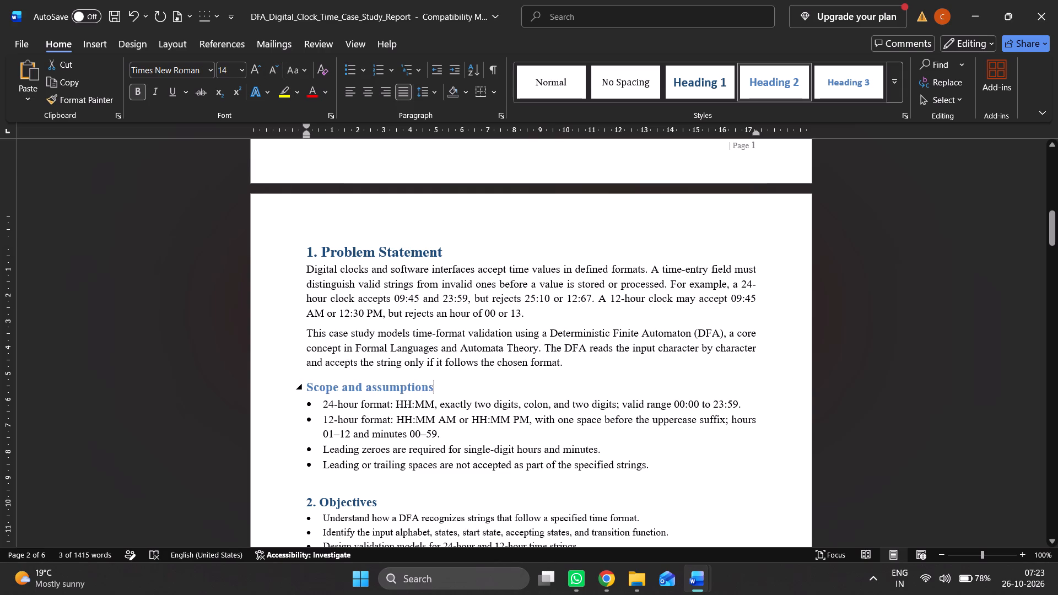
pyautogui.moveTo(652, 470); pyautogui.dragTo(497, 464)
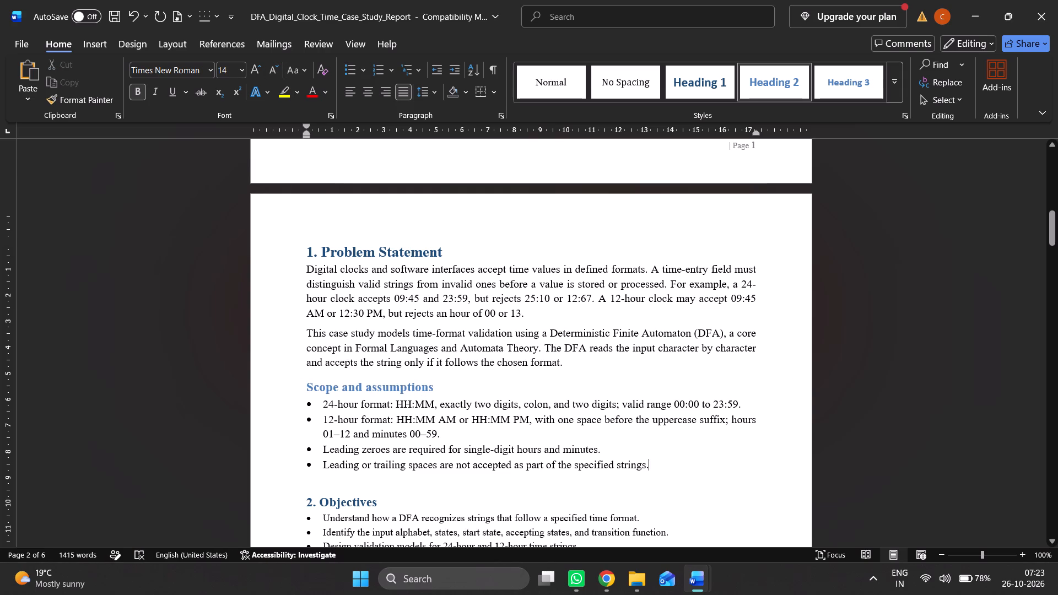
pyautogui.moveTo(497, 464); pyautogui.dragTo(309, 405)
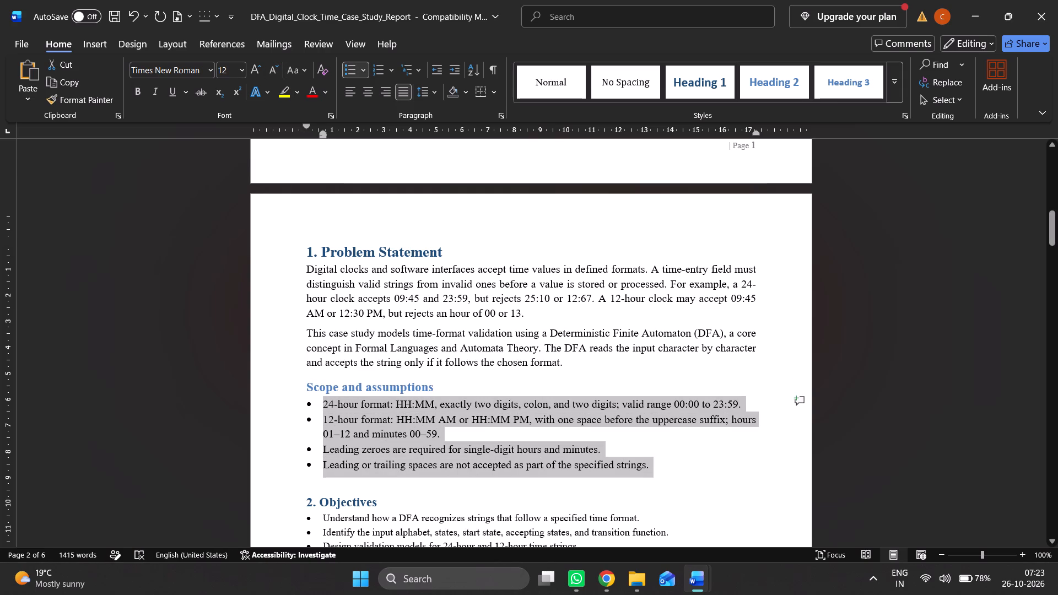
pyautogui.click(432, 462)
# Increase the font size of the "2. Objectives" heading to 16.
pyautogui.scroll(-3, 440, 446)
pyautogui.moveTo(379, 403); pyautogui.dragTo(307, 403)
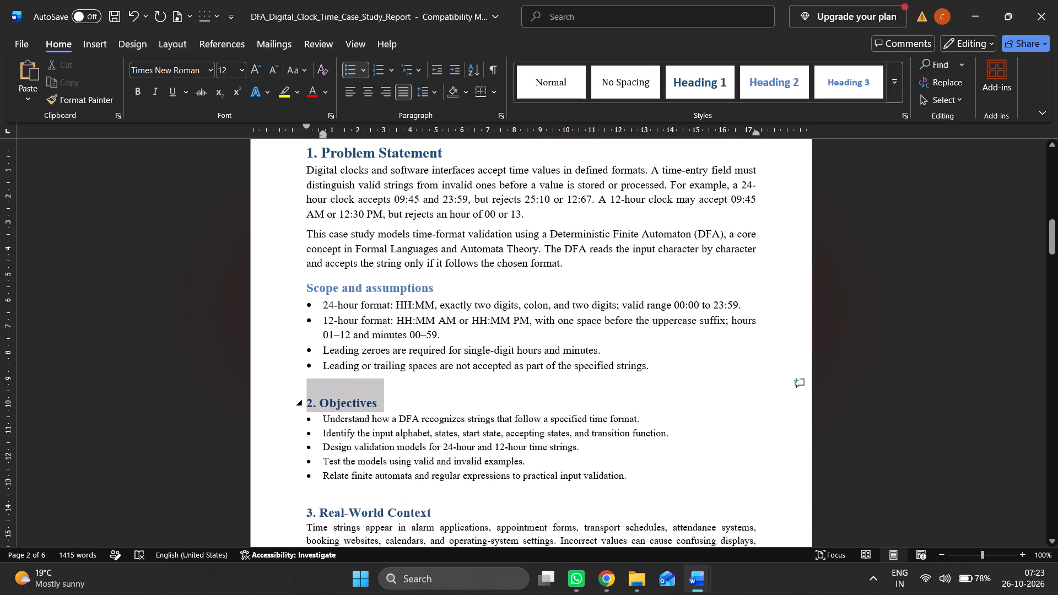
pyautogui.moveTo(307, 403); pyautogui.dragTo(304, 403)
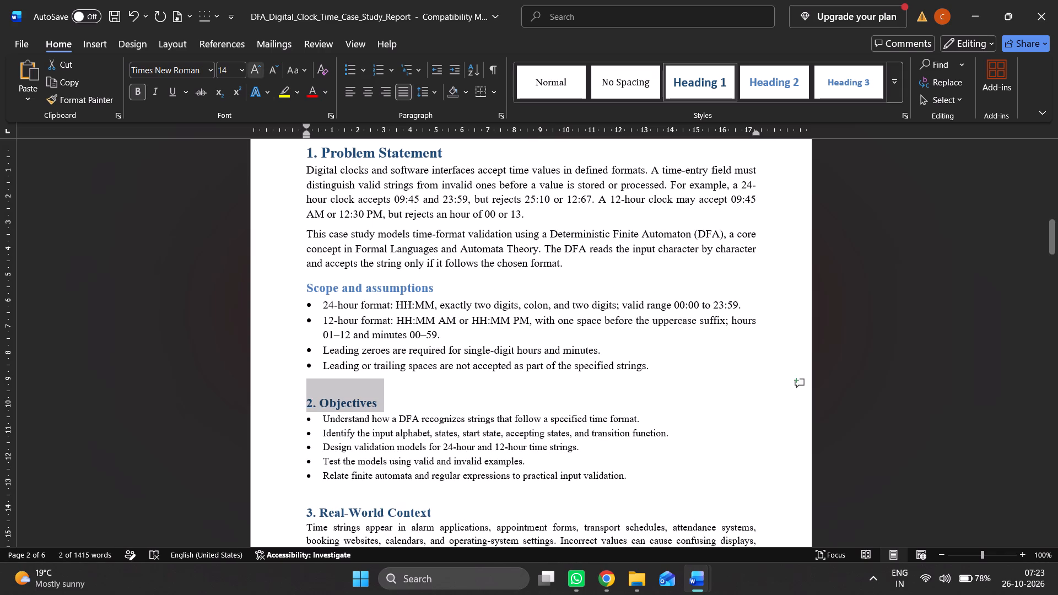
pyautogui.click(258, 66)
pyautogui.click(442, 440)
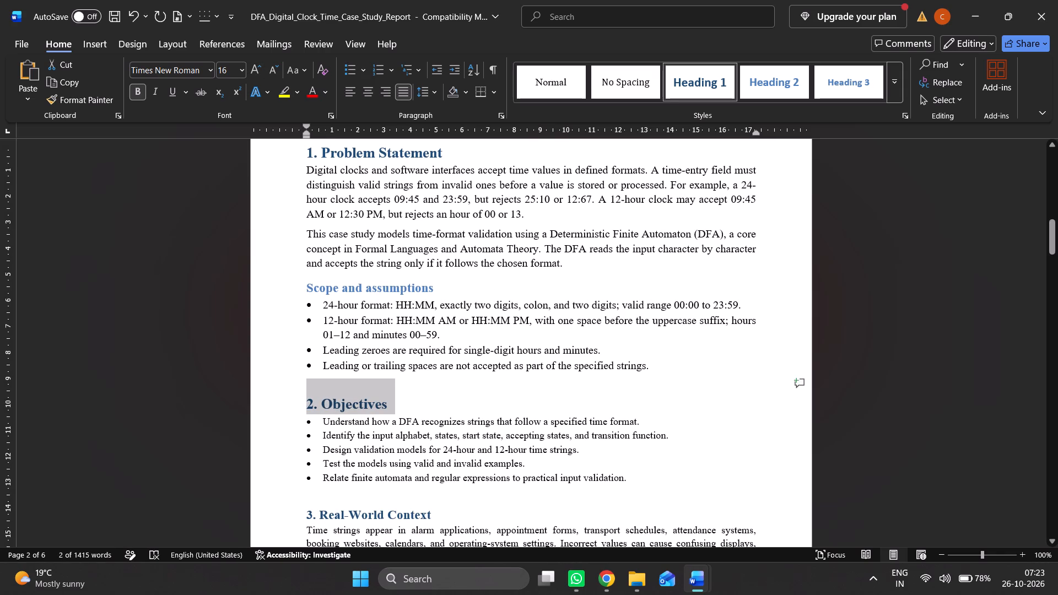
# Increase the font size of the five bullet points under "2. Objectives" to 12.
pyautogui.moveTo(641, 484); pyautogui.dragTo(316, 428)
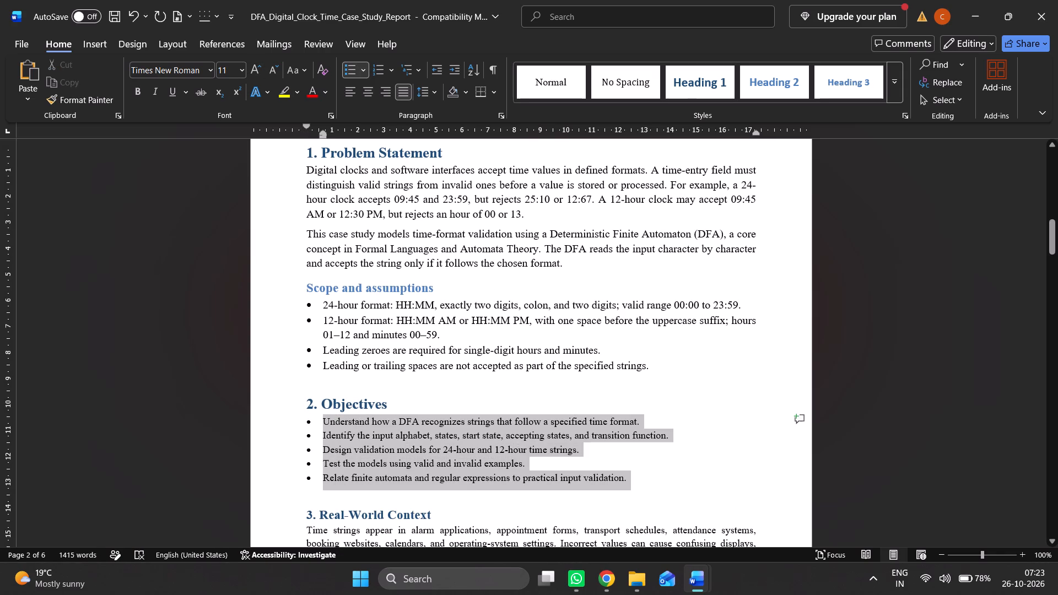
pyautogui.moveTo(316, 428); pyautogui.dragTo(317, 423)
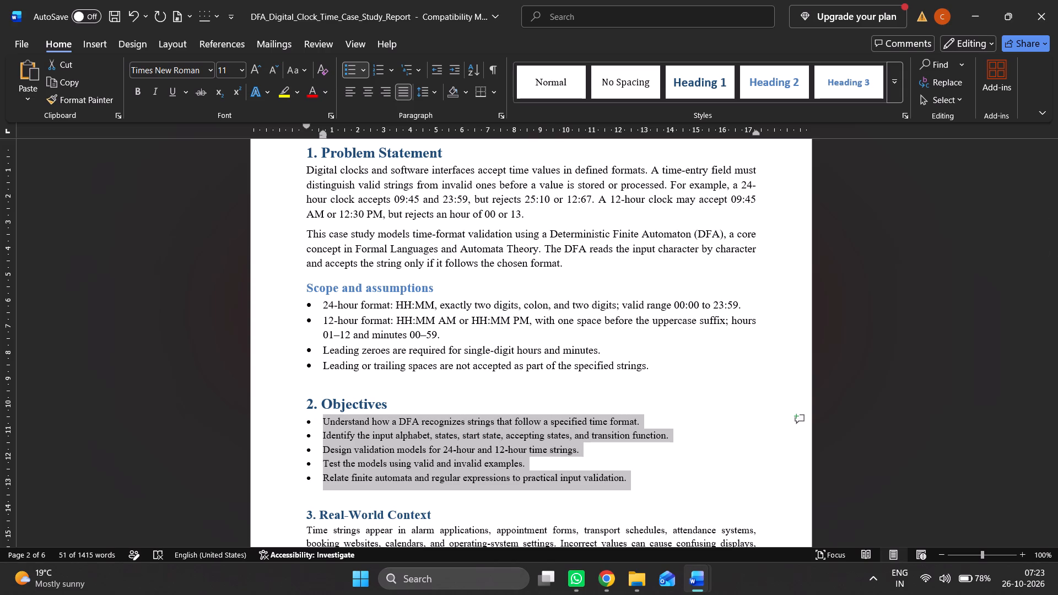
pyautogui.click(255, 71)
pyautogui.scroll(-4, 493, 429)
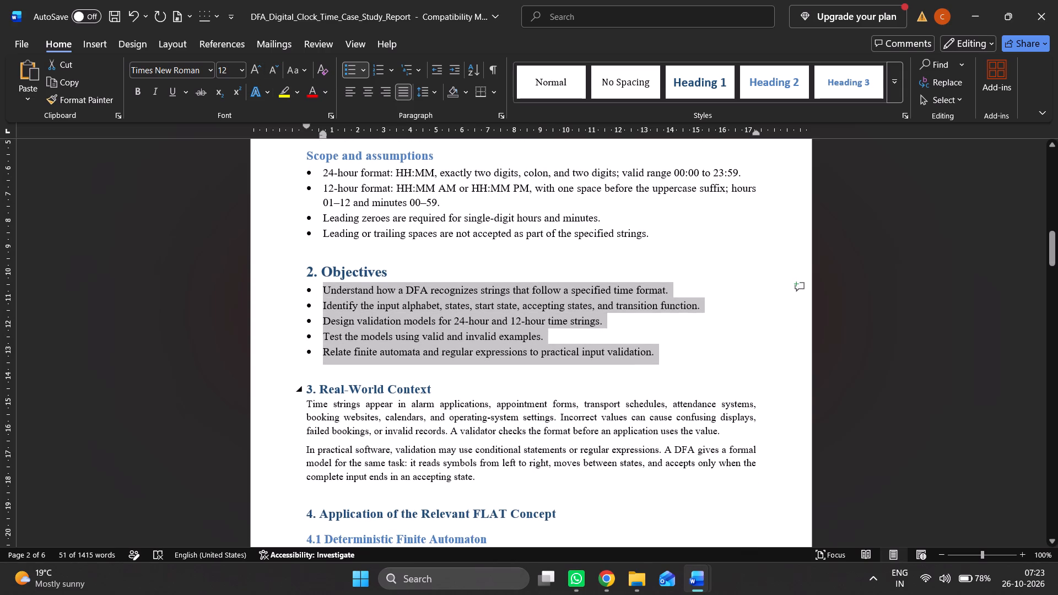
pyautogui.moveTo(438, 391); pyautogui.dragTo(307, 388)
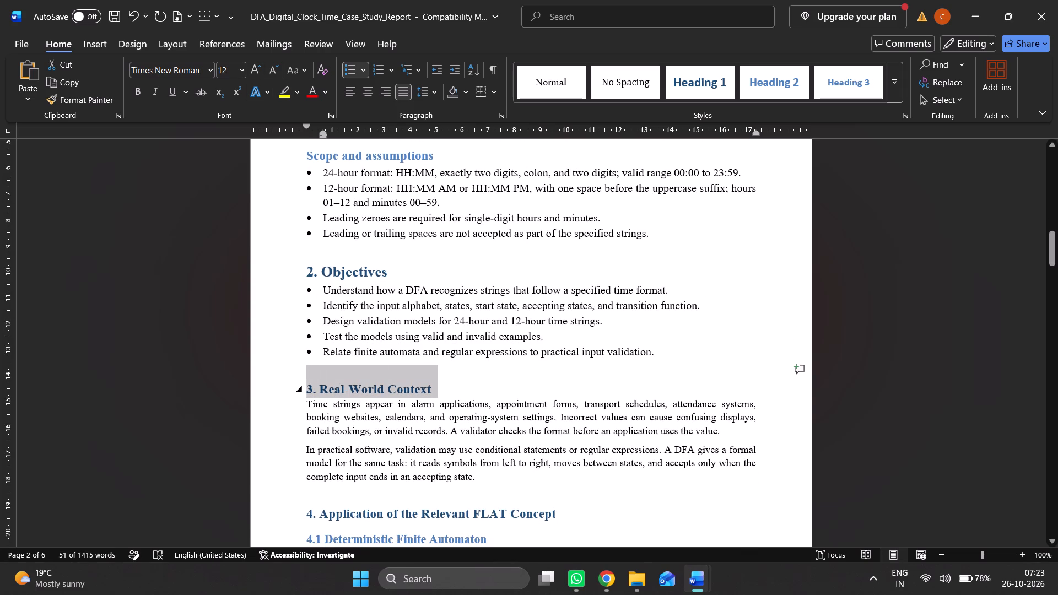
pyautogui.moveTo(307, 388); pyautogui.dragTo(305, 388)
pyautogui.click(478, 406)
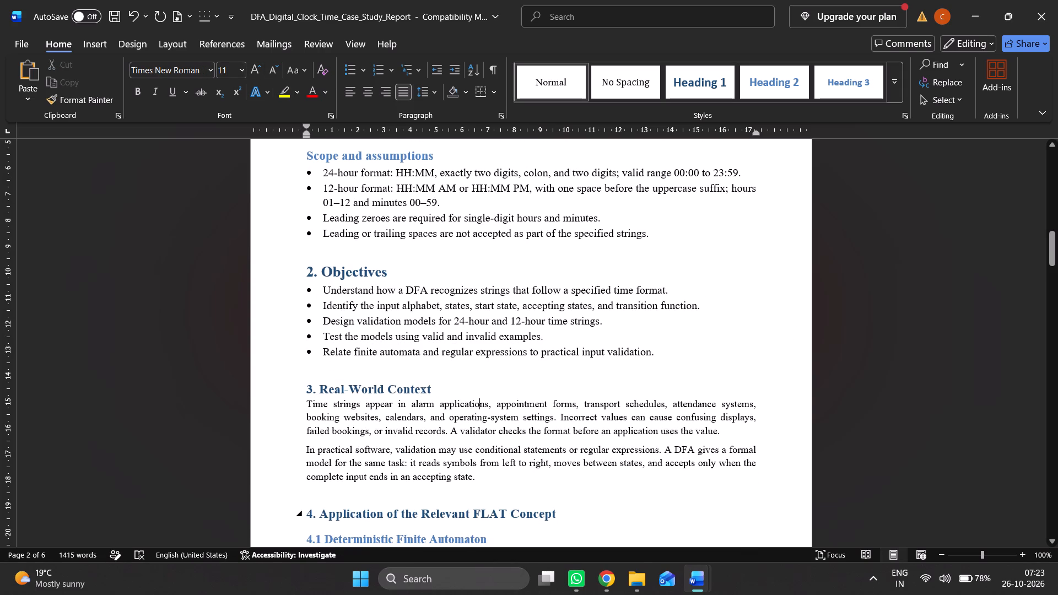
# Set both body paragraphs under "3. Real-World Context" to font size 12.
pyautogui.moveTo(478, 484); pyautogui.dragTo(298, 407)
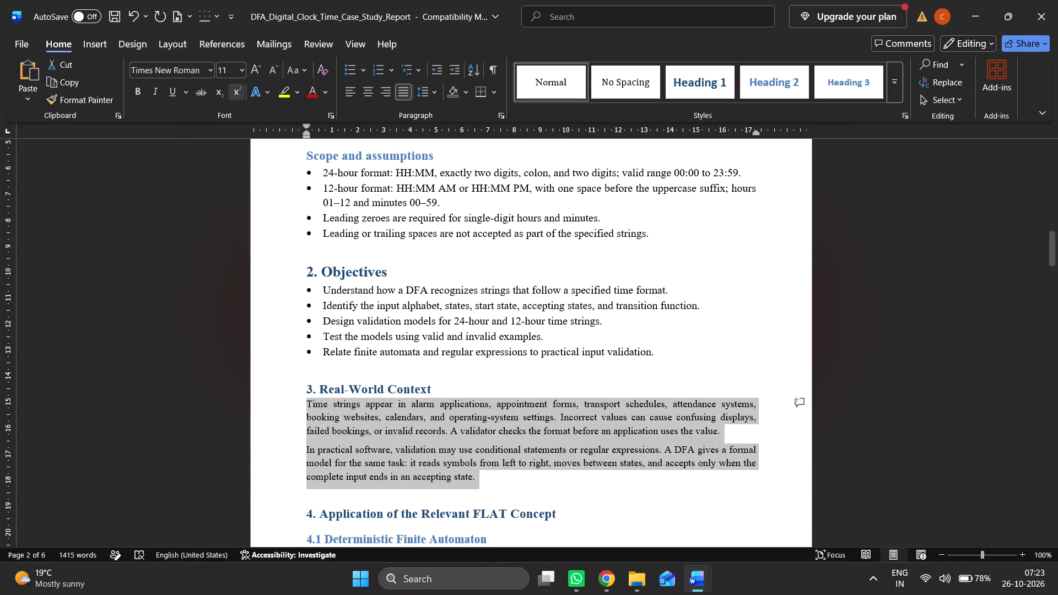
pyautogui.click(272, 68)
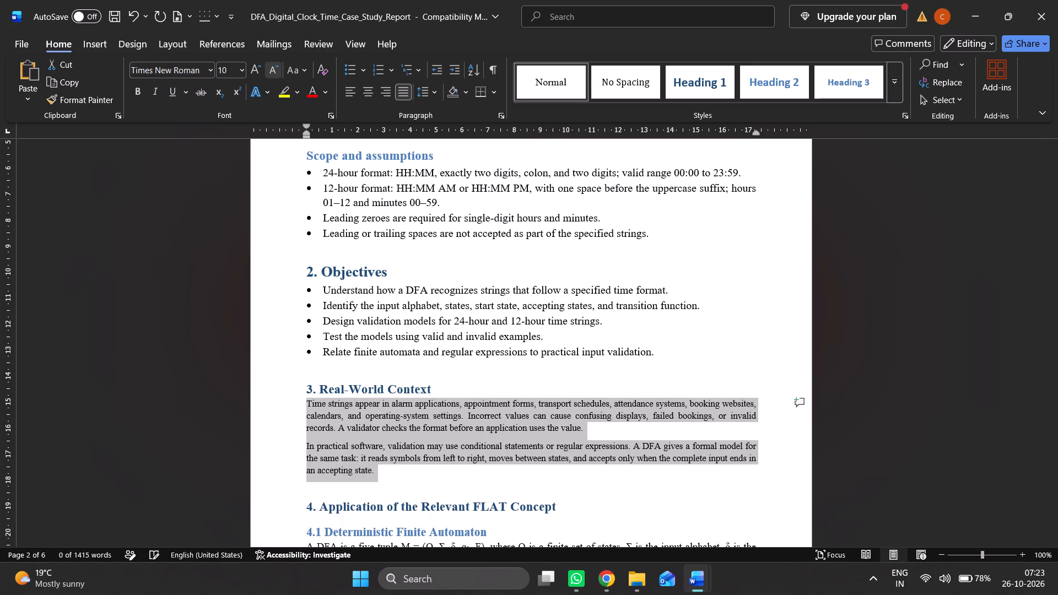
pyautogui.click(253, 69)
pyautogui.click(253, 69)
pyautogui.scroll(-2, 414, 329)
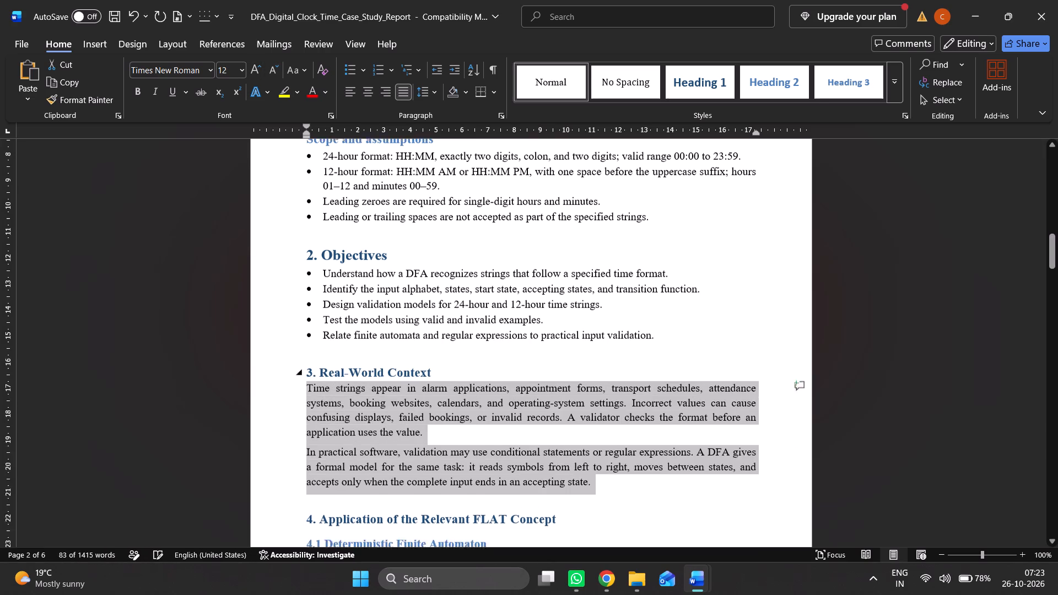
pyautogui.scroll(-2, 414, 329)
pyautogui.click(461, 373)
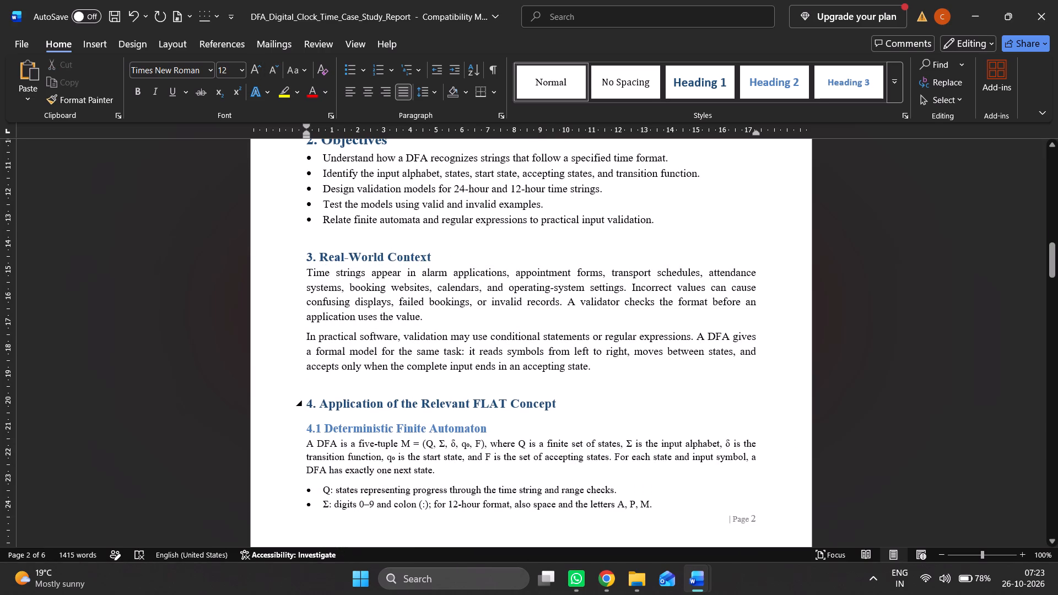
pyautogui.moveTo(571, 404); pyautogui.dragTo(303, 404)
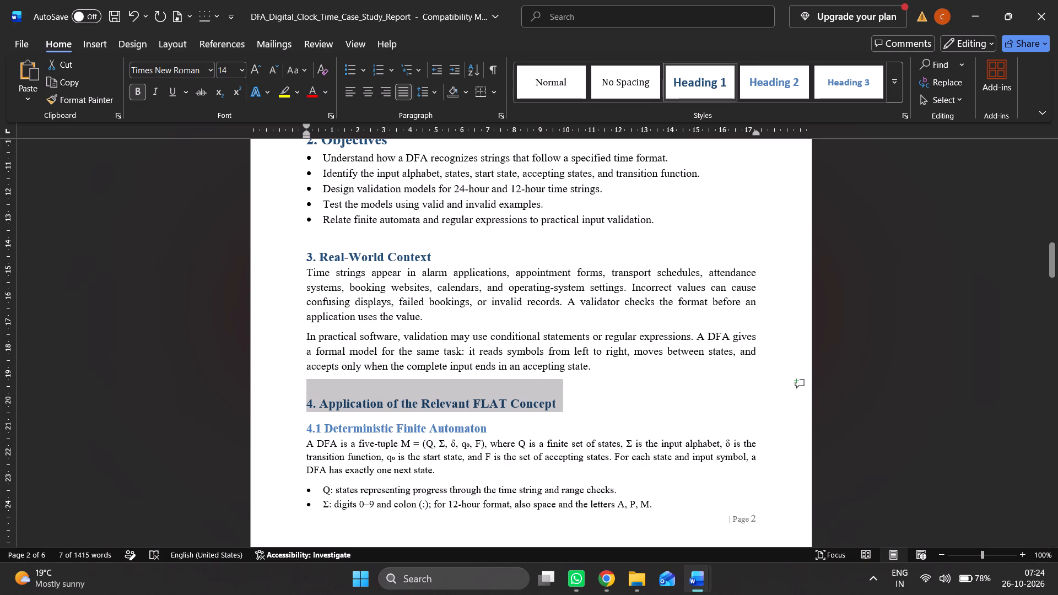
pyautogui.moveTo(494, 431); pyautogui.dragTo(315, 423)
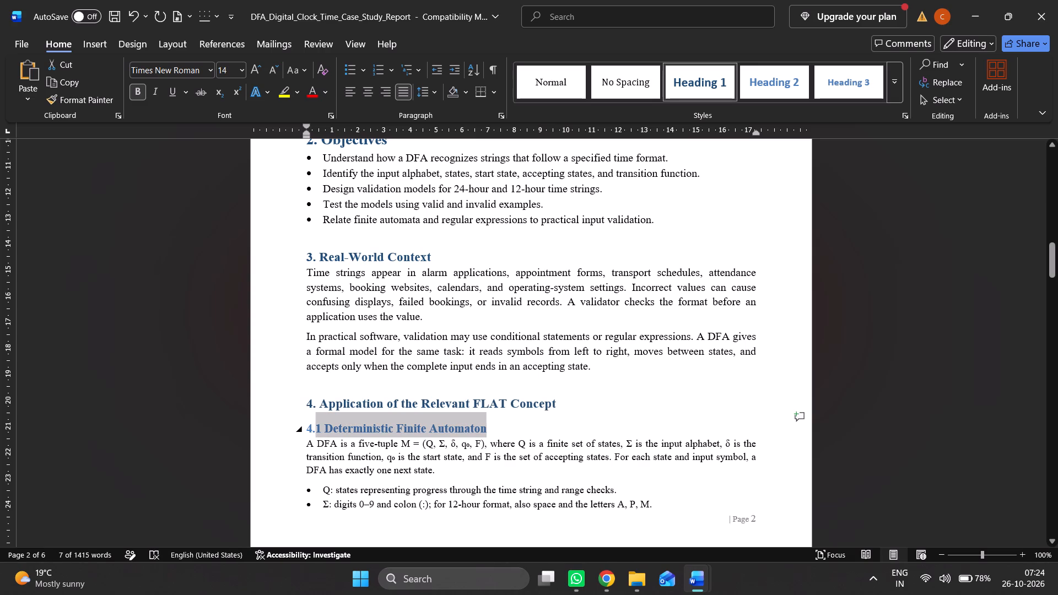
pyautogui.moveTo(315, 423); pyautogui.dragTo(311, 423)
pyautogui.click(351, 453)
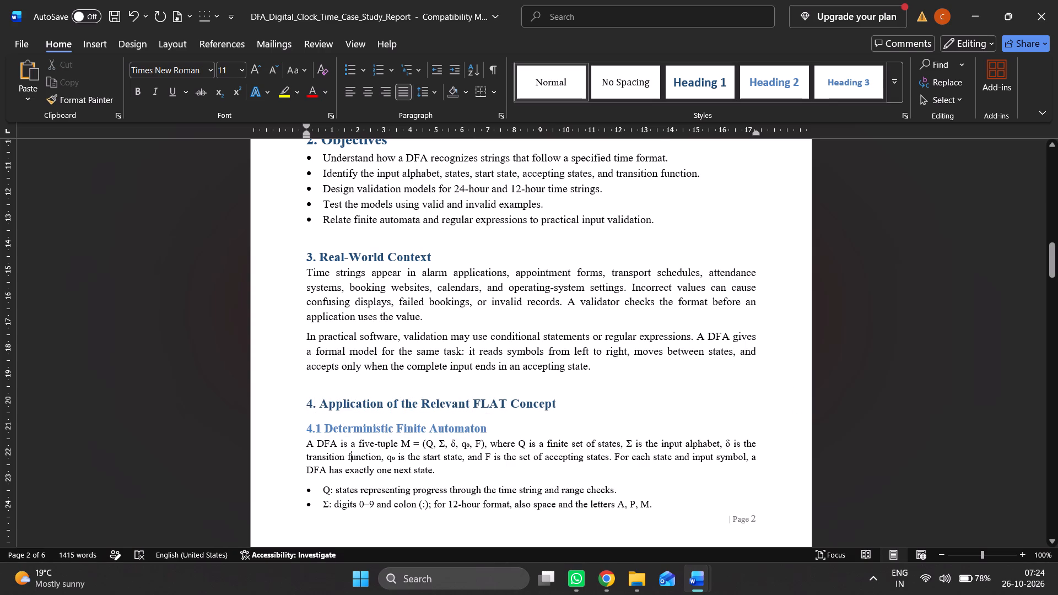
# Set all body text and bullets under "4.1 Deterministic Finite Automaton", through the paragraph before 4.2, to font size 12.
pyautogui.scroll(-3, 443, 478)
pyautogui.moveTo(306, 344); pyautogui.dragTo(445, 544)
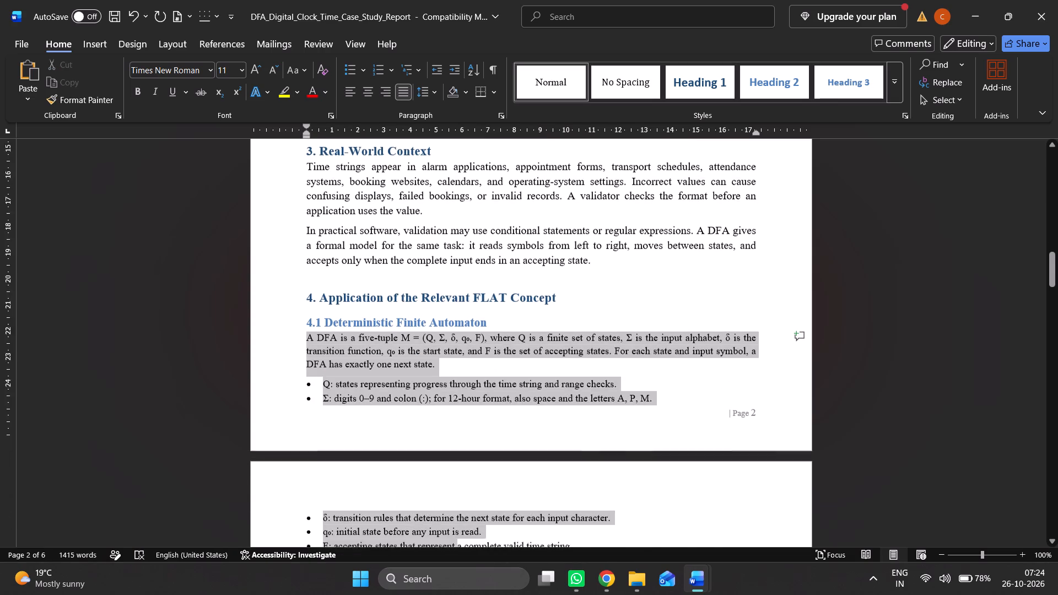
pyautogui.moveTo(445, 544); pyautogui.dragTo(391, 480)
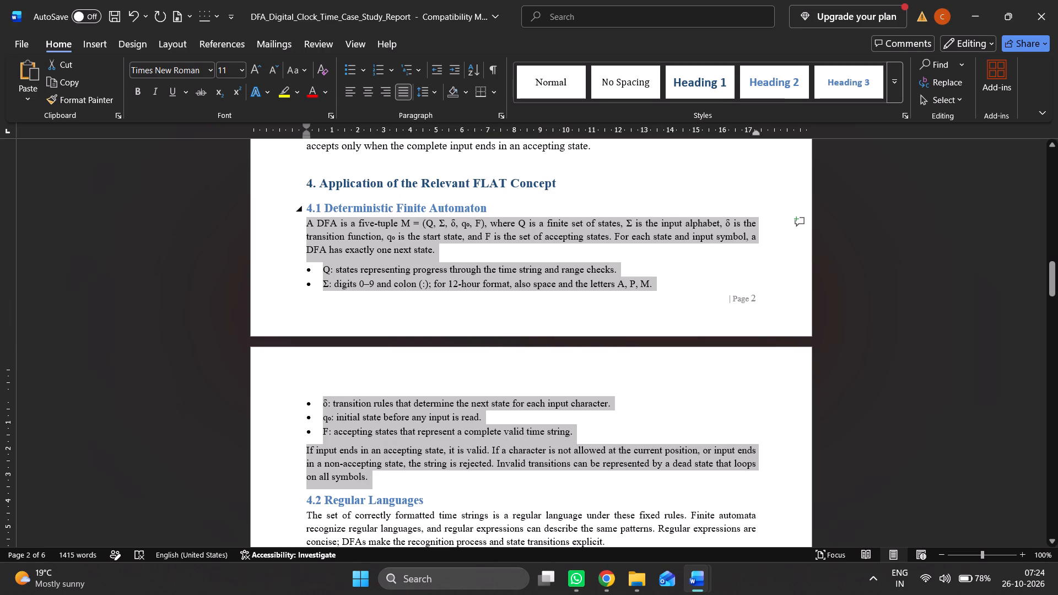
pyautogui.click(250, 70)
# Increase the font size of the "4.2 Regular Languages" subheading to 14.
pyautogui.scroll(-3, 373, 255)
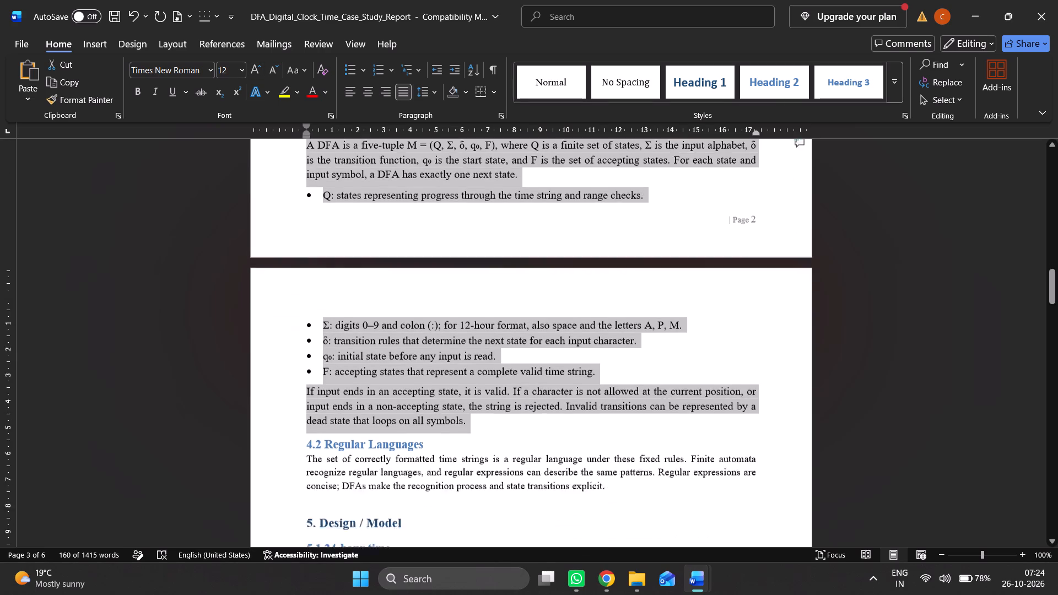
pyautogui.scroll(-2, 377, 262)
pyautogui.moveTo(438, 366); pyautogui.dragTo(307, 350)
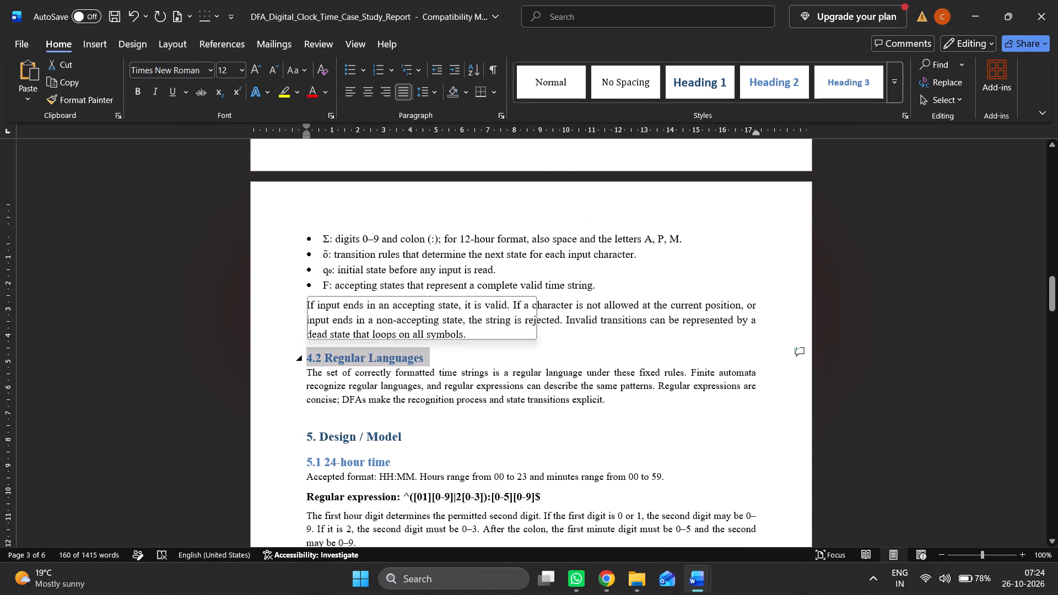
pyautogui.click(254, 68)
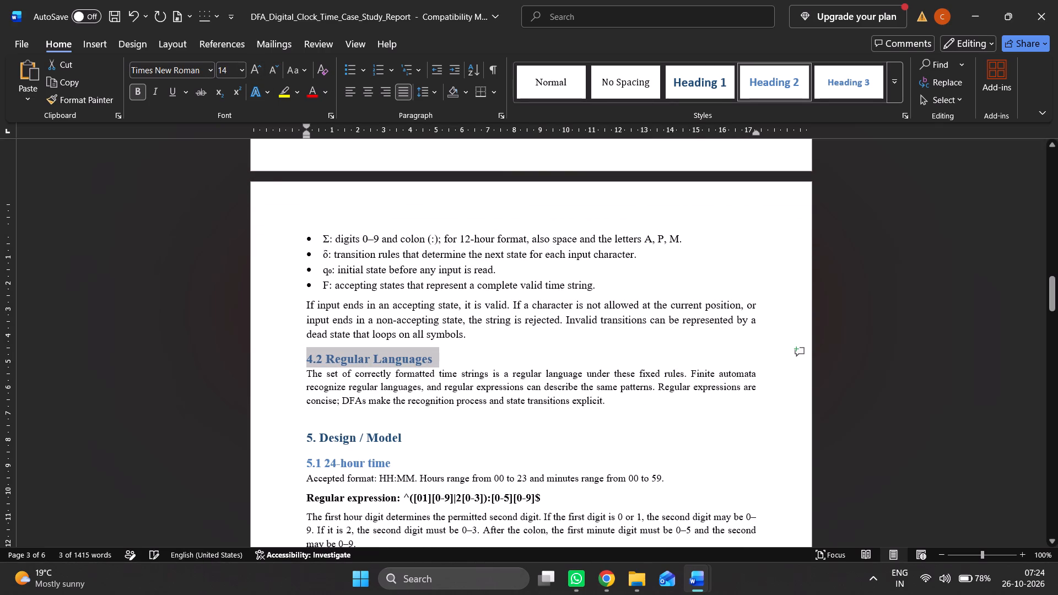
pyautogui.click(472, 362)
# Increase the font size of the paragraph under "4.2 Regular Languages" to 12.
pyautogui.moveTo(618, 406); pyautogui.dragTo(611, 404)
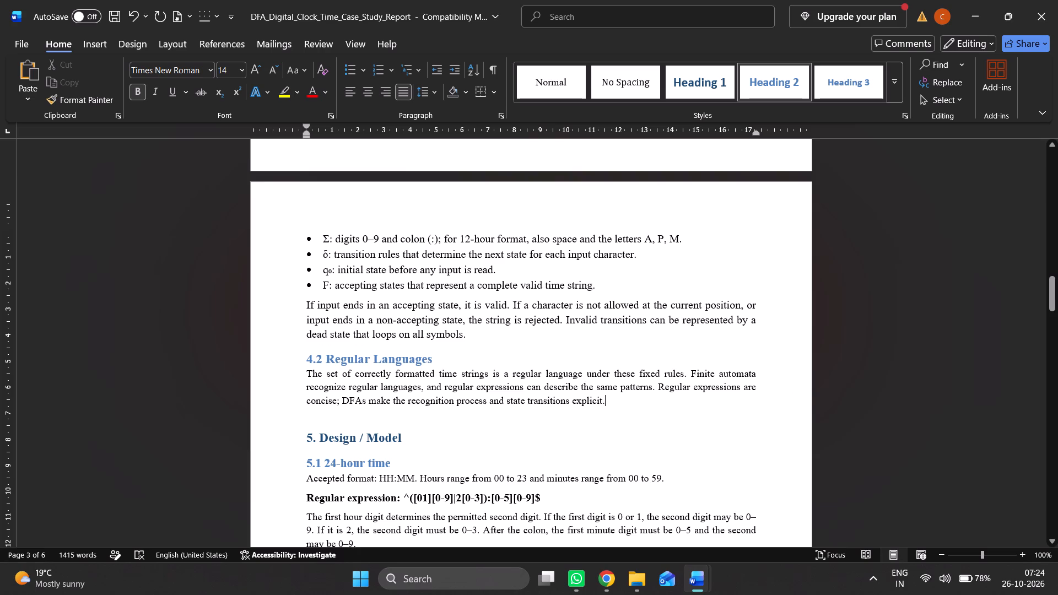
pyautogui.moveTo(611, 404); pyautogui.dragTo(305, 370)
pyautogui.click(253, 63)
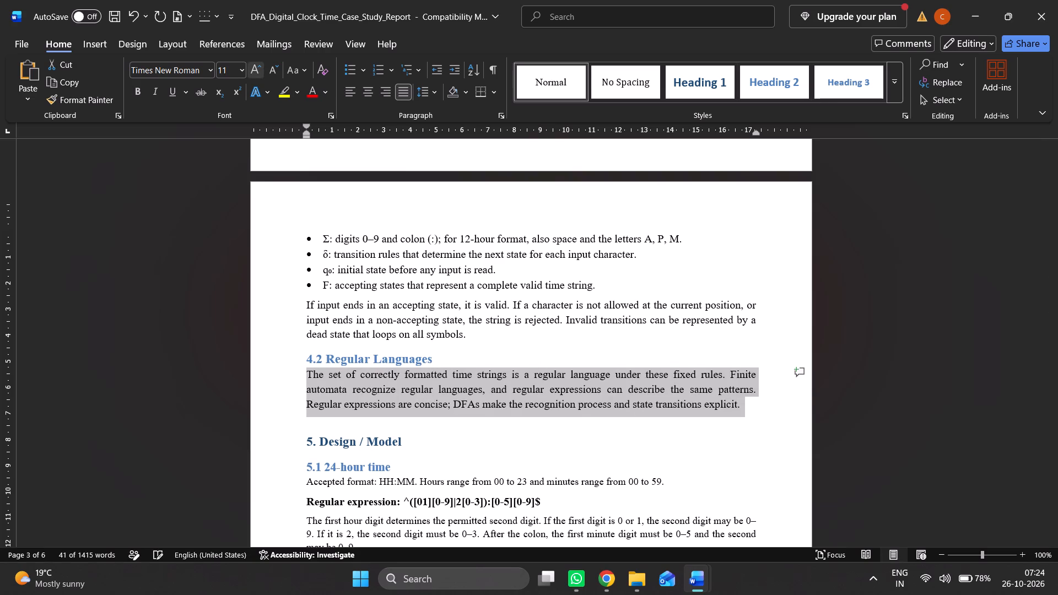
# Set the "5. Design / Model" heading and the "5.1 24-hour time" subheading to font size 14.
pyautogui.scroll(-5, 382, 365)
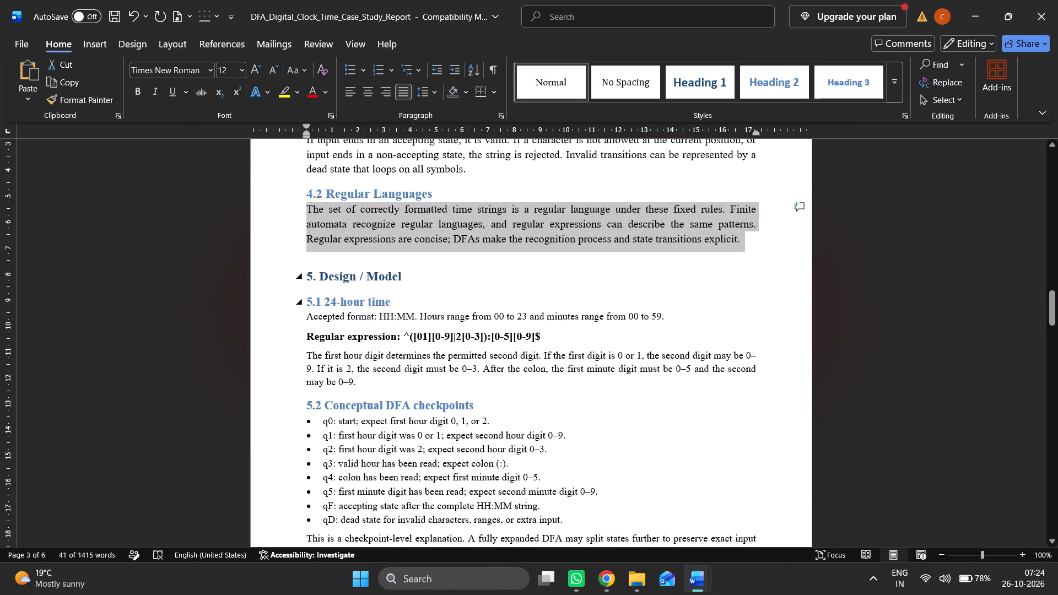
pyautogui.moveTo(397, 305); pyautogui.dragTo(307, 279)
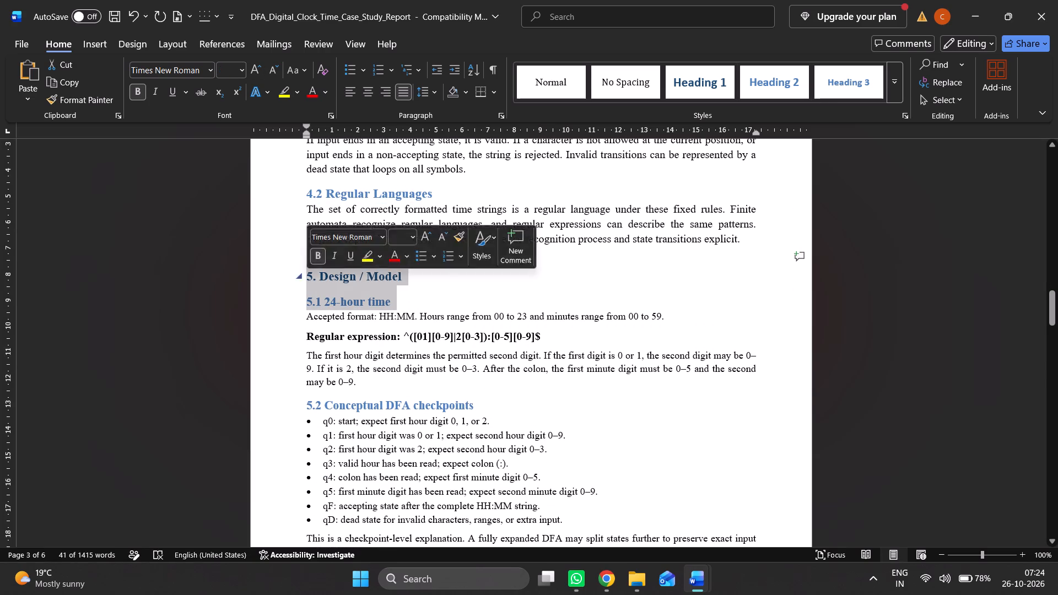
pyautogui.click(253, 68)
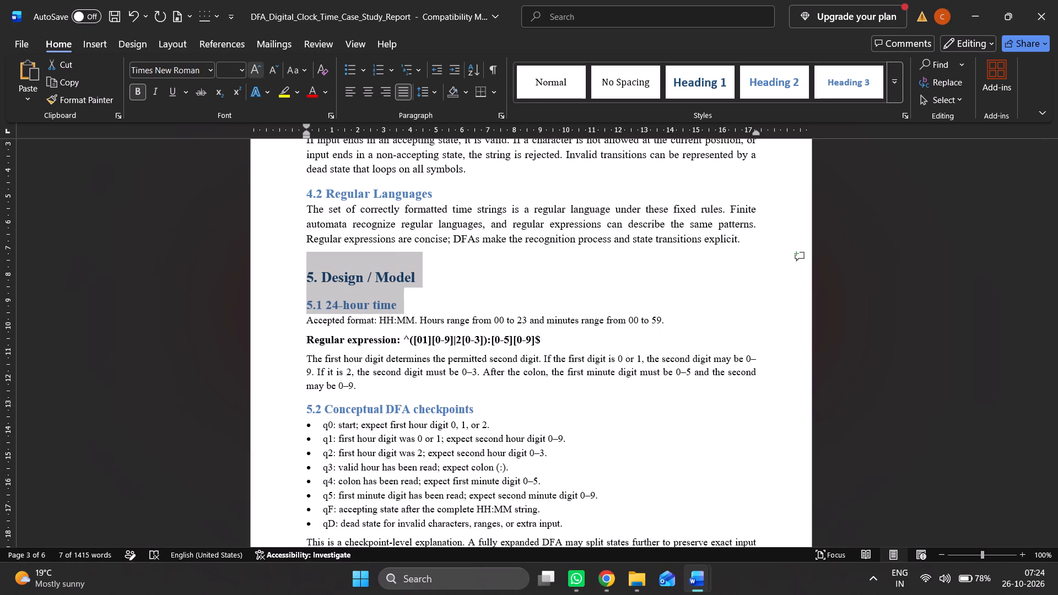
pyautogui.click(241, 73)
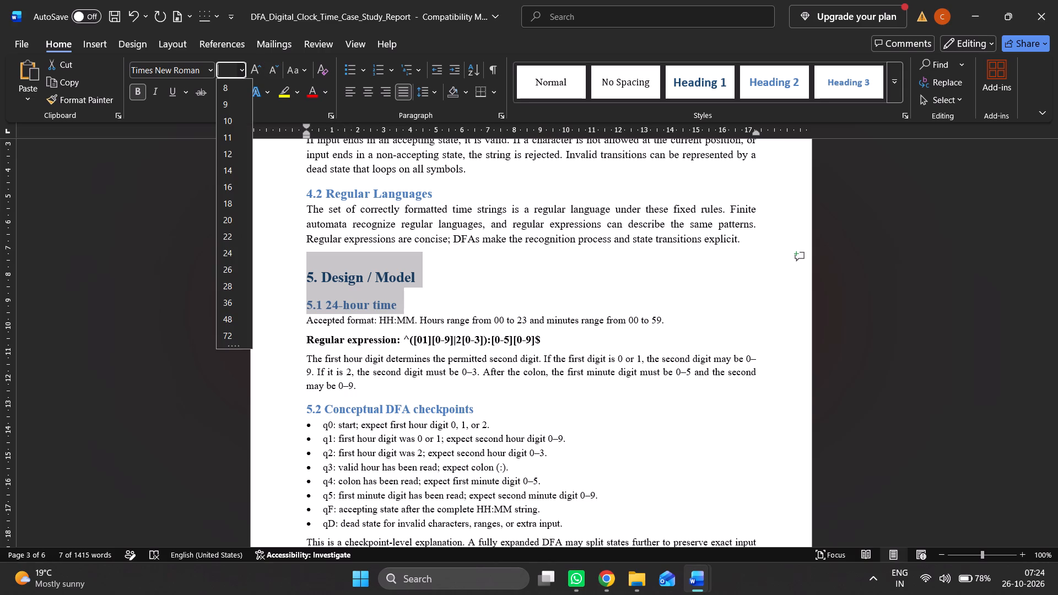
pyautogui.click(229, 168)
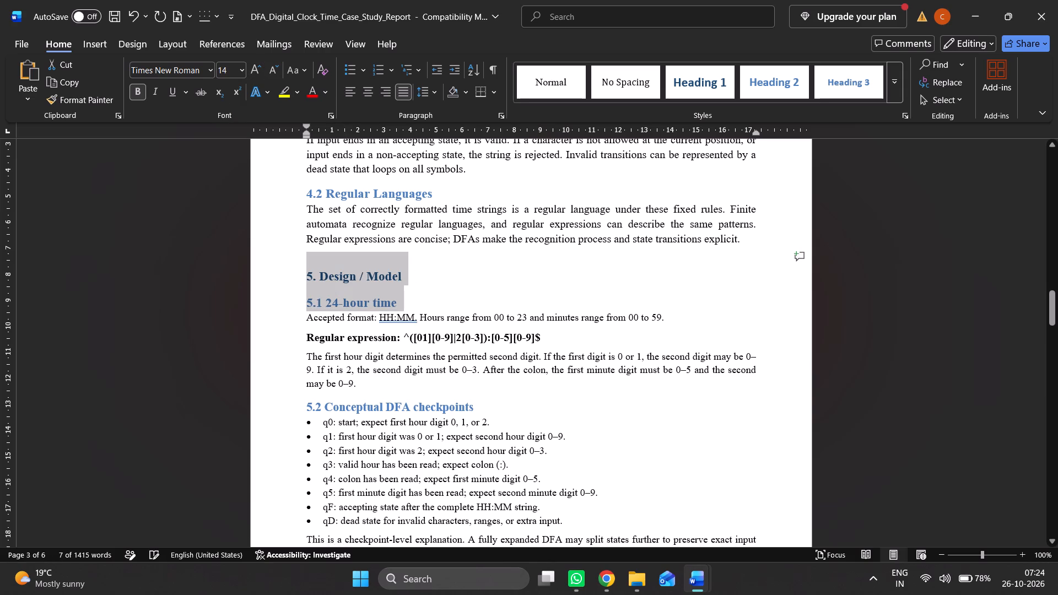
# Set the accepted format line, regular expression and paragraph under "5.1 24-hour time" to font size 12.
pyautogui.click(451, 343)
pyautogui.moveTo(306, 317); pyautogui.dragTo(382, 405)
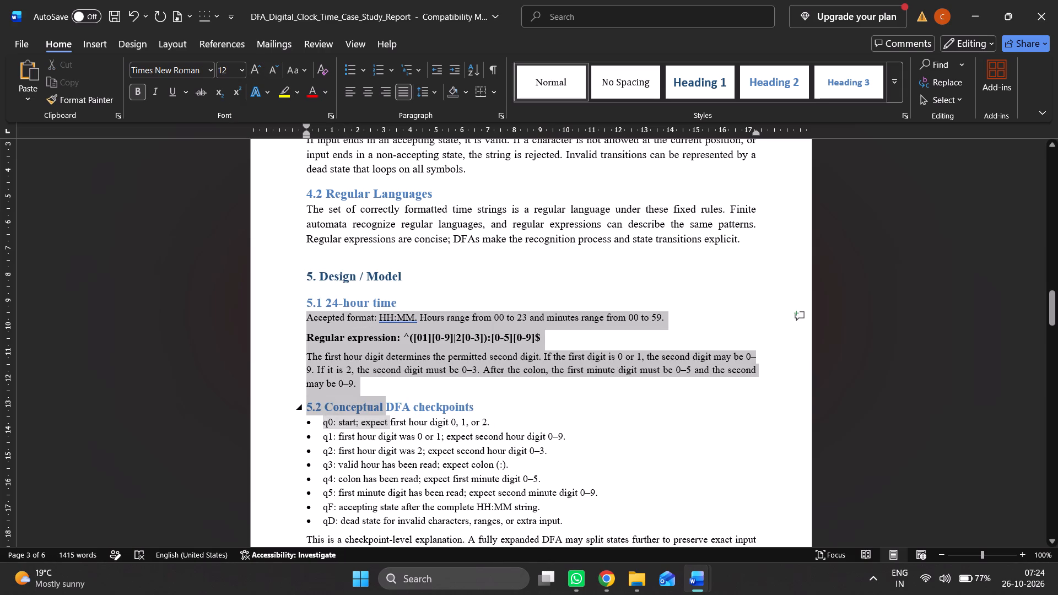
pyautogui.moveTo(382, 405); pyautogui.dragTo(378, 390)
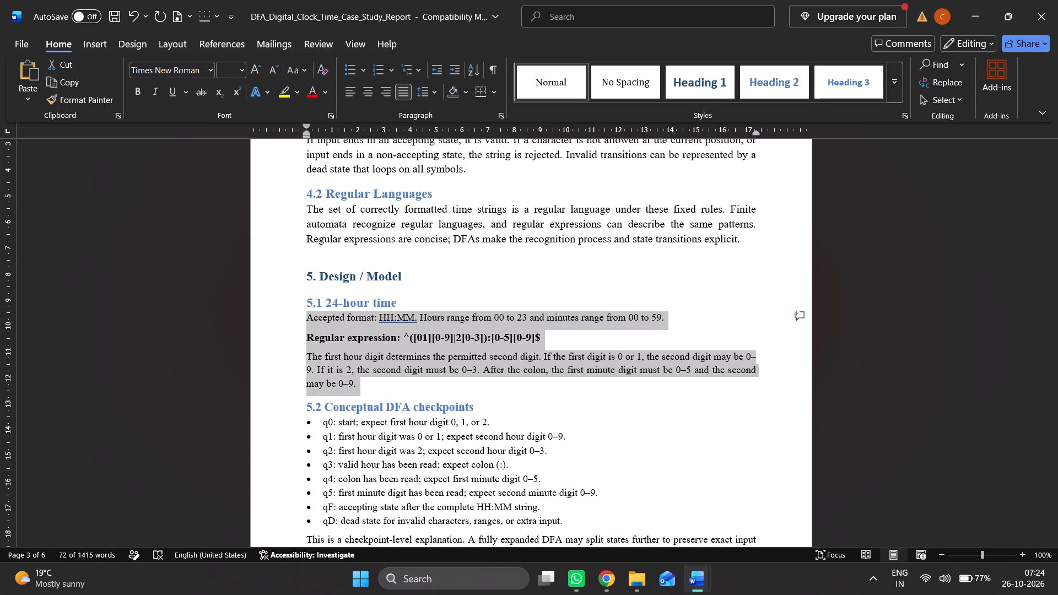
pyautogui.click(245, 69)
pyautogui.click(229, 151)
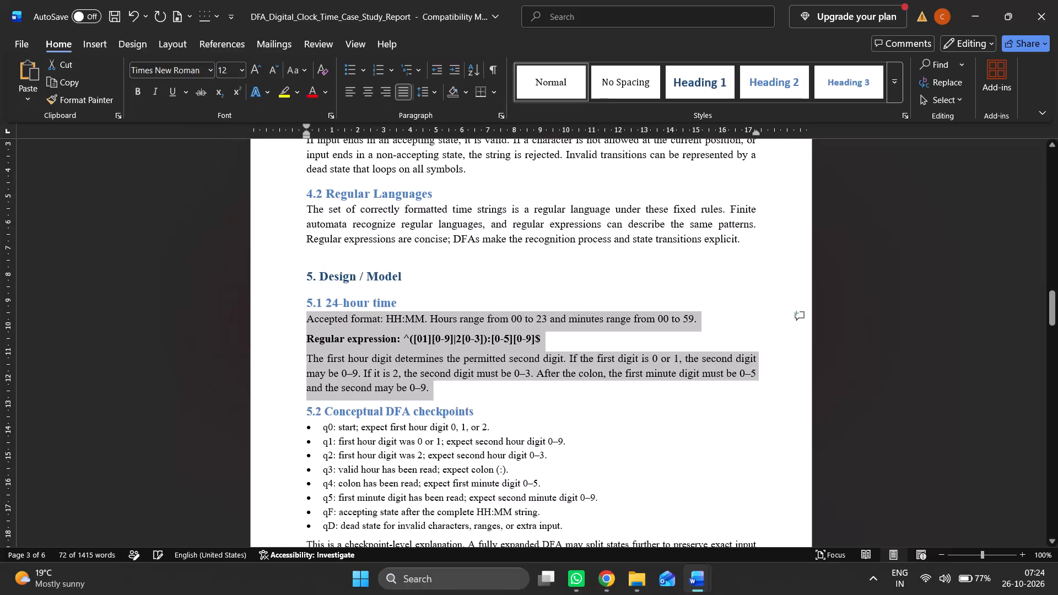
pyautogui.click(420, 374)
# Look through the report's sections, from Objectives to References, to review their heading and body text formatting.
pyautogui.scroll(-10, 541, 340)
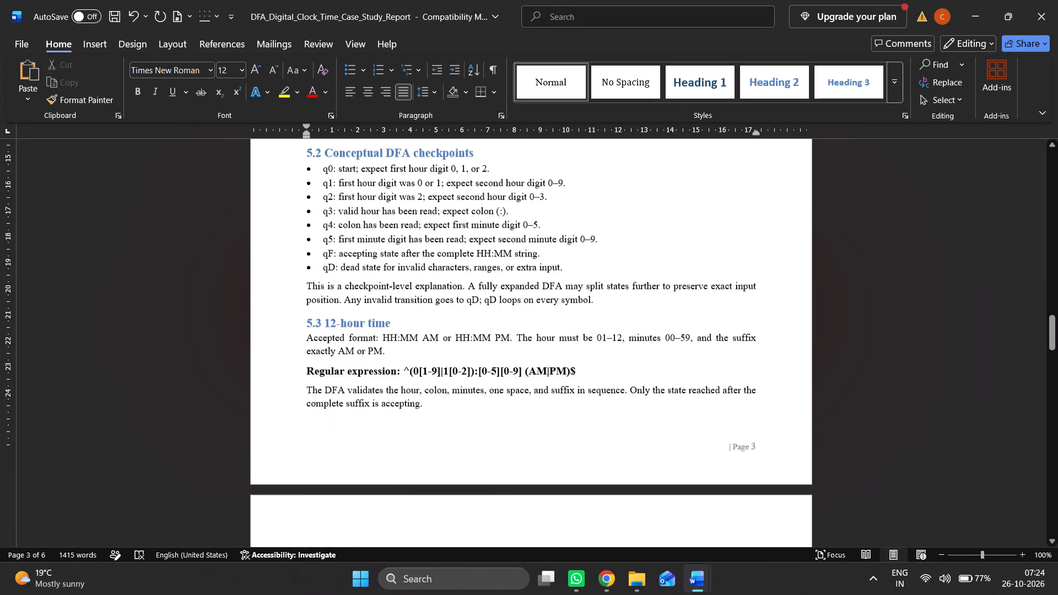
pyautogui.scroll(-20, 541, 340)
pyautogui.scroll(-20, 541, 340)
pyautogui.scroll(-11, 541, 340)
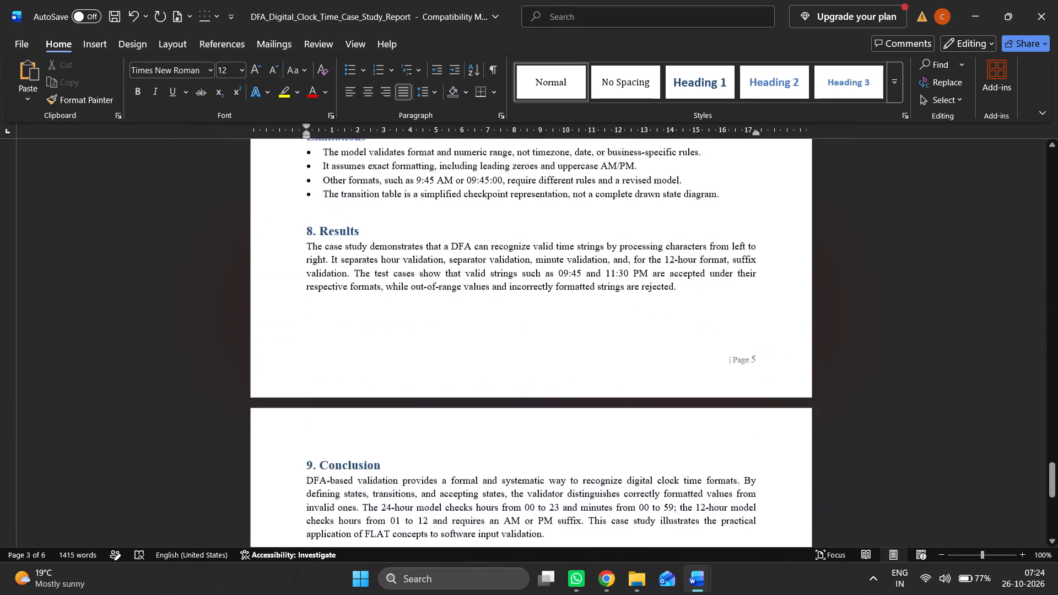
pyautogui.scroll(-9, 542, 341)
pyautogui.scroll(13, 542, 341)
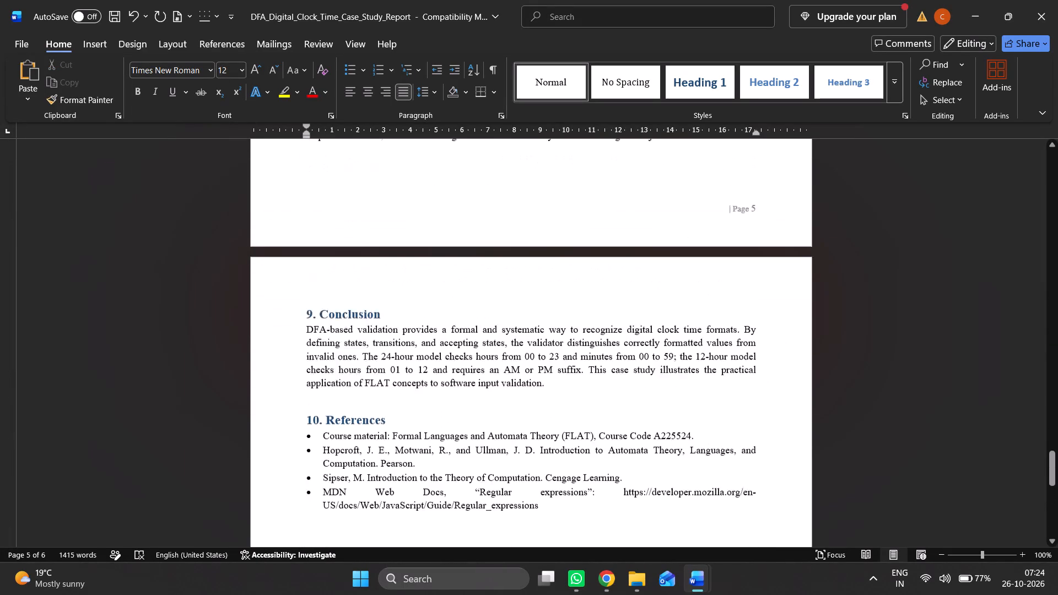
pyautogui.scroll(20, 542, 341)
pyautogui.scroll(20, 542, 341)
pyautogui.scroll(8, 542, 341)
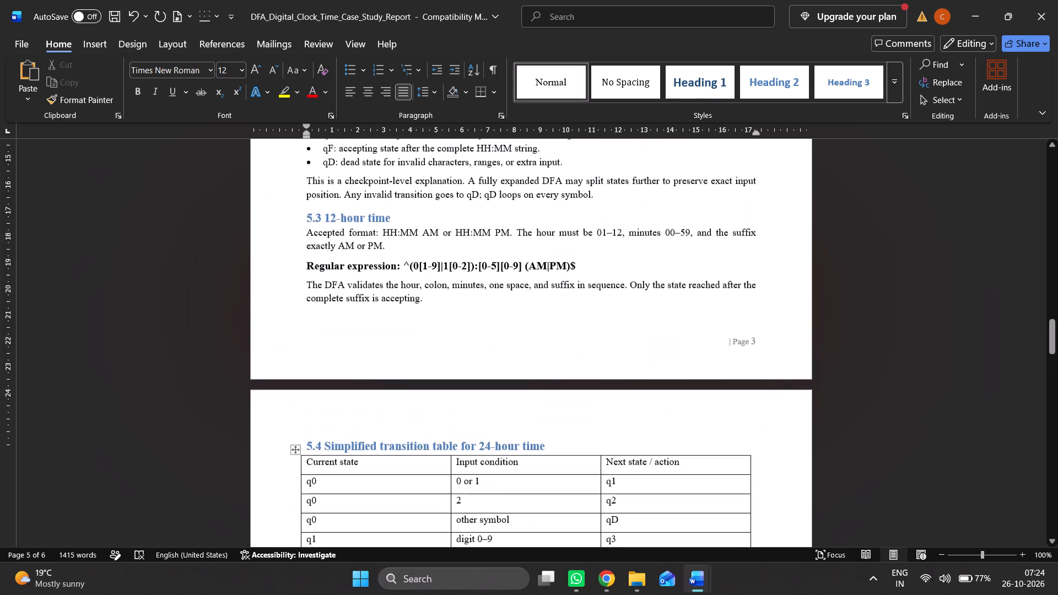
pyautogui.scroll(19, 542, 342)
pyautogui.scroll(9, 542, 342)
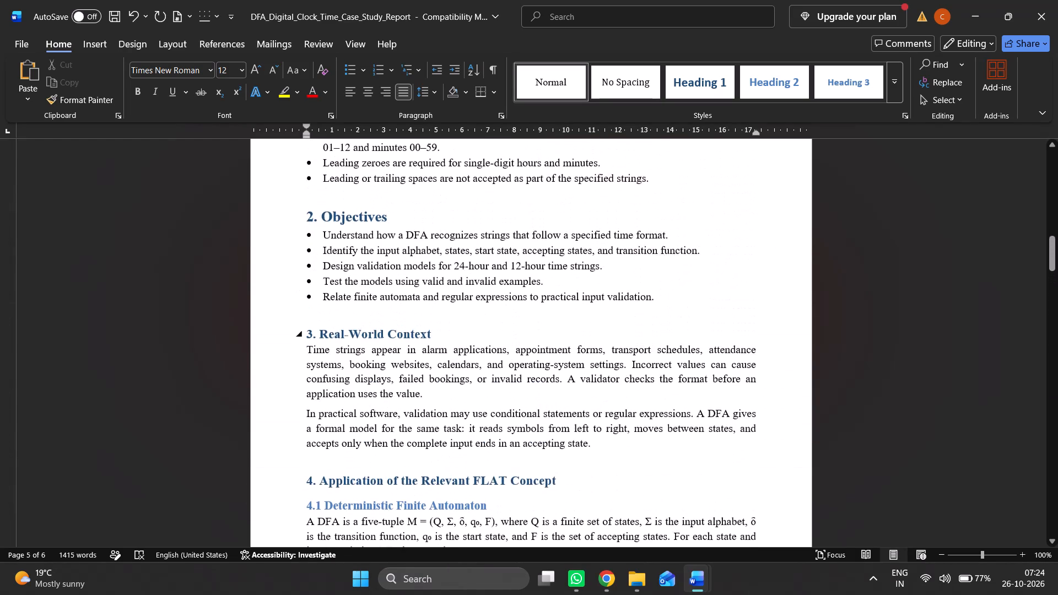
pyautogui.scroll(-19, 542, 342)
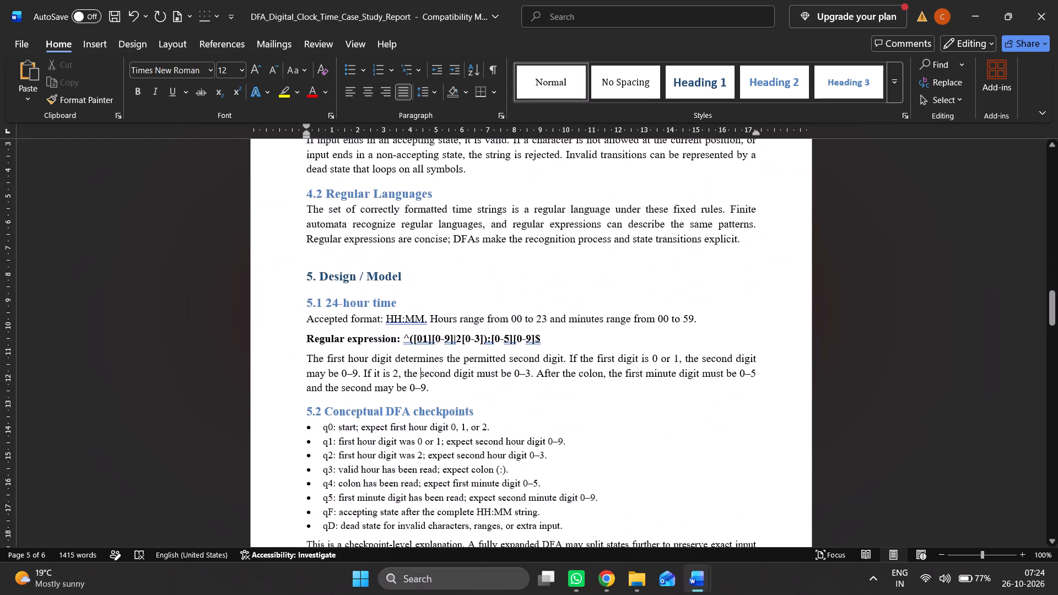
pyautogui.scroll(-3, 415, 280)
pyautogui.scroll(3, 414, 280)
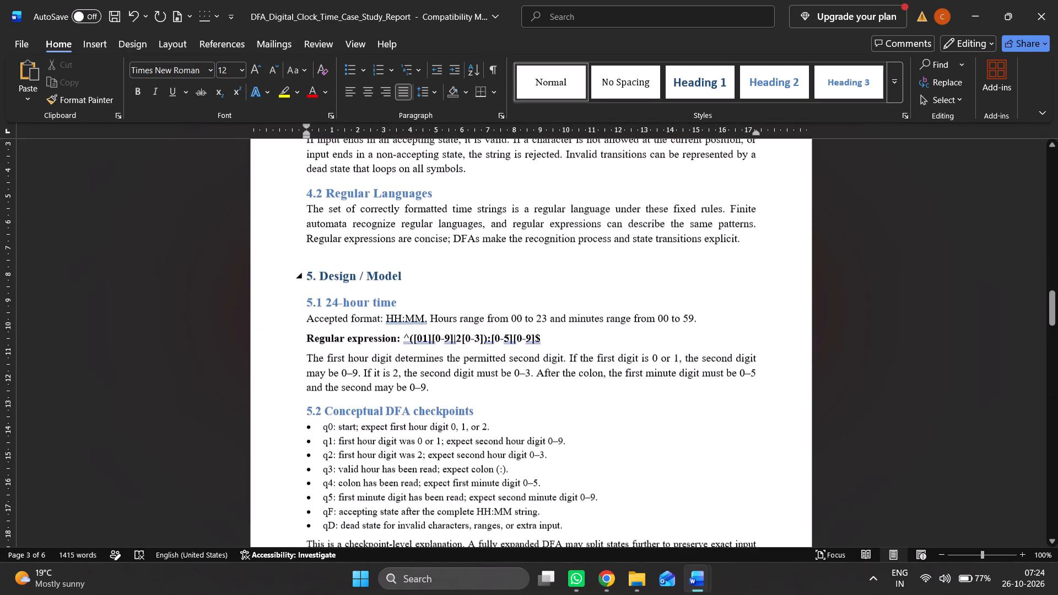
pyautogui.scroll(-9, 413, 280)
pyautogui.scroll(4, 412, 280)
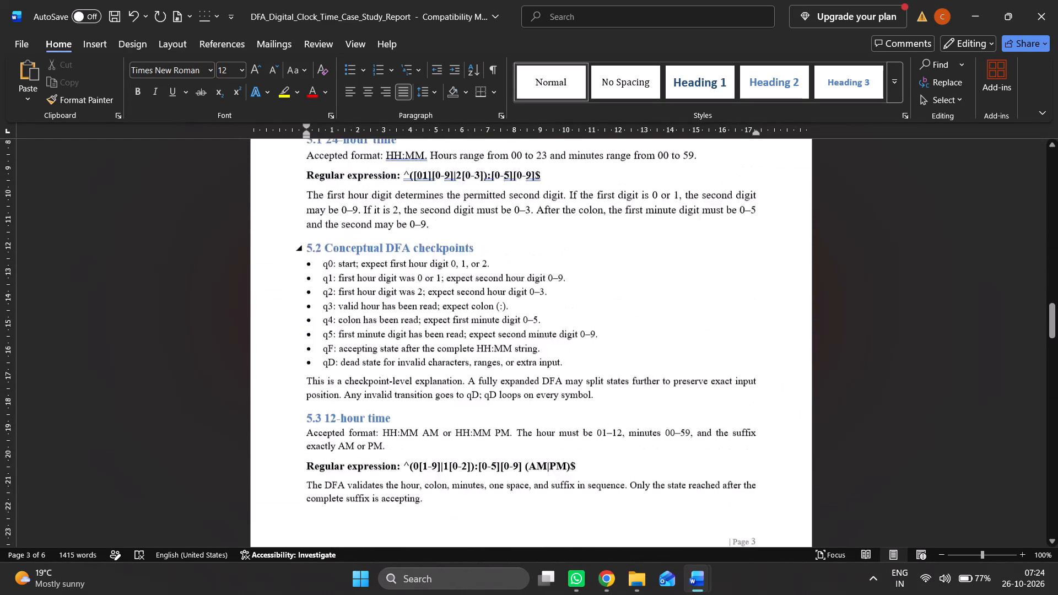
pyautogui.scroll(8, 412, 280)
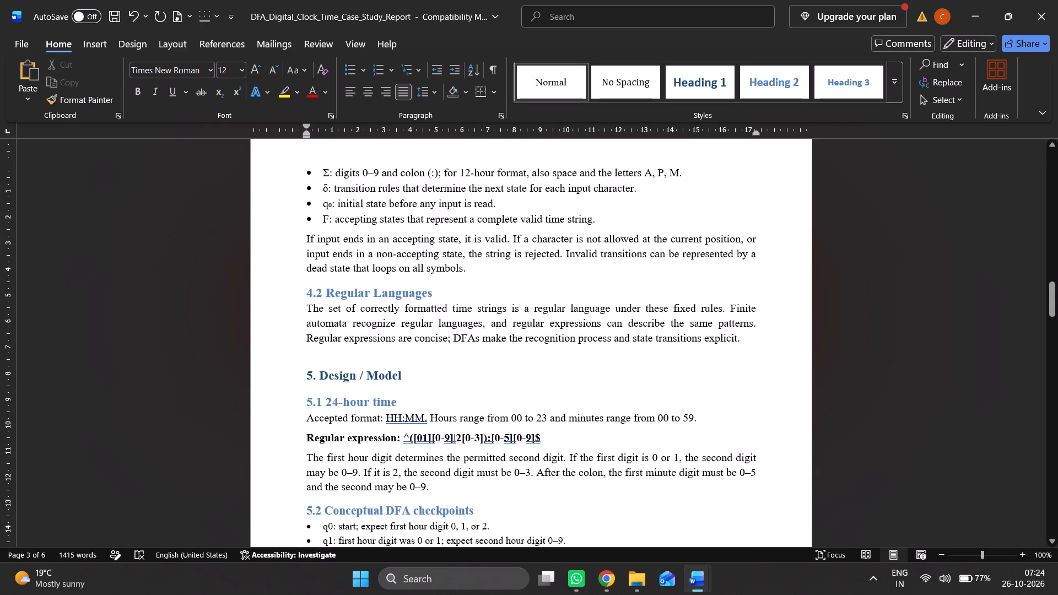
pyautogui.scroll(5, 405, 280)
pyautogui.scroll(-4, 405, 280)
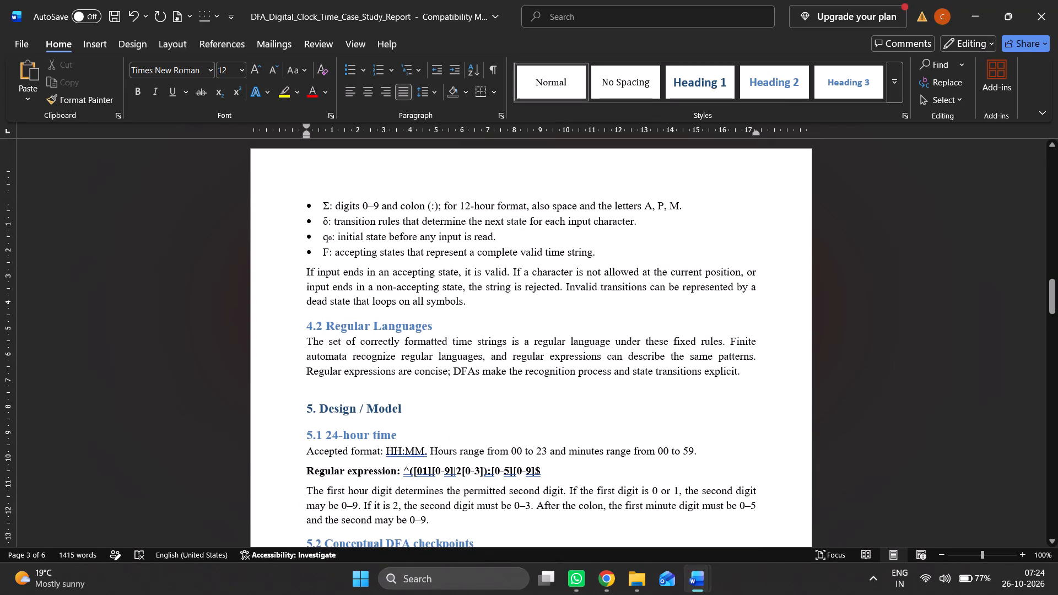
# Check the font size of the body text under "4.2 Regular Languages" and "5.1 24-hour time".
pyautogui.moveTo(309, 340); pyautogui.dragTo(445, 391)
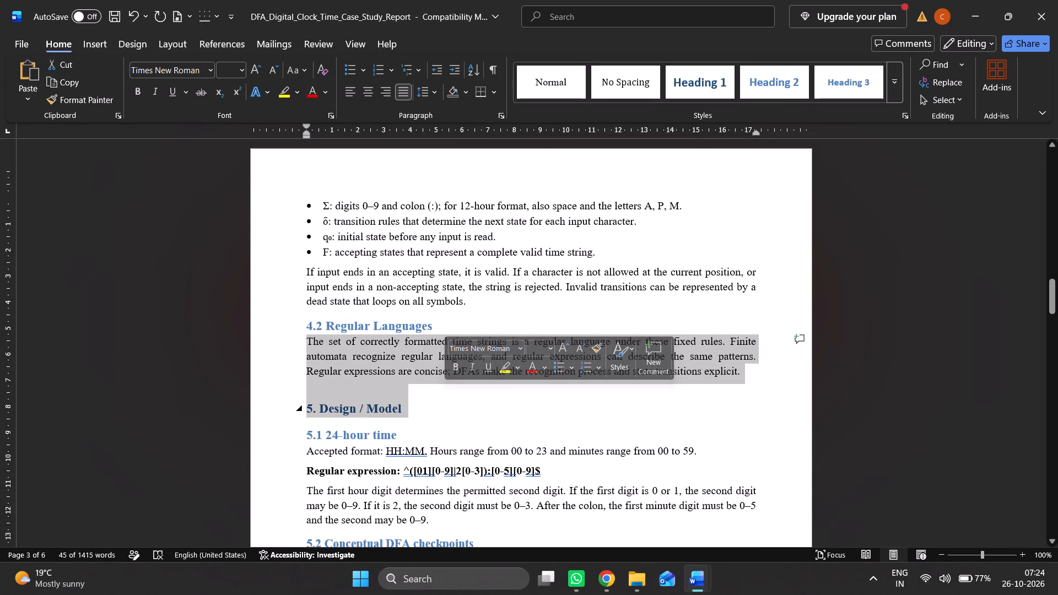
pyautogui.click(442, 406)
pyautogui.click(419, 402)
pyautogui.moveTo(749, 383); pyautogui.dragTo(747, 382)
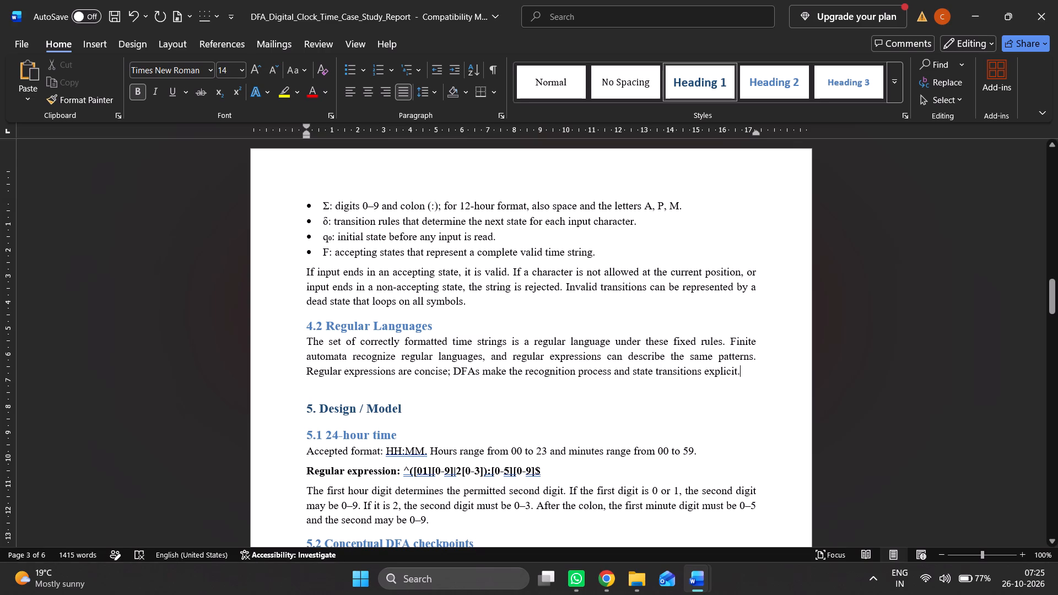
pyautogui.moveTo(747, 382); pyautogui.dragTo(282, 344)
pyautogui.click(391, 382)
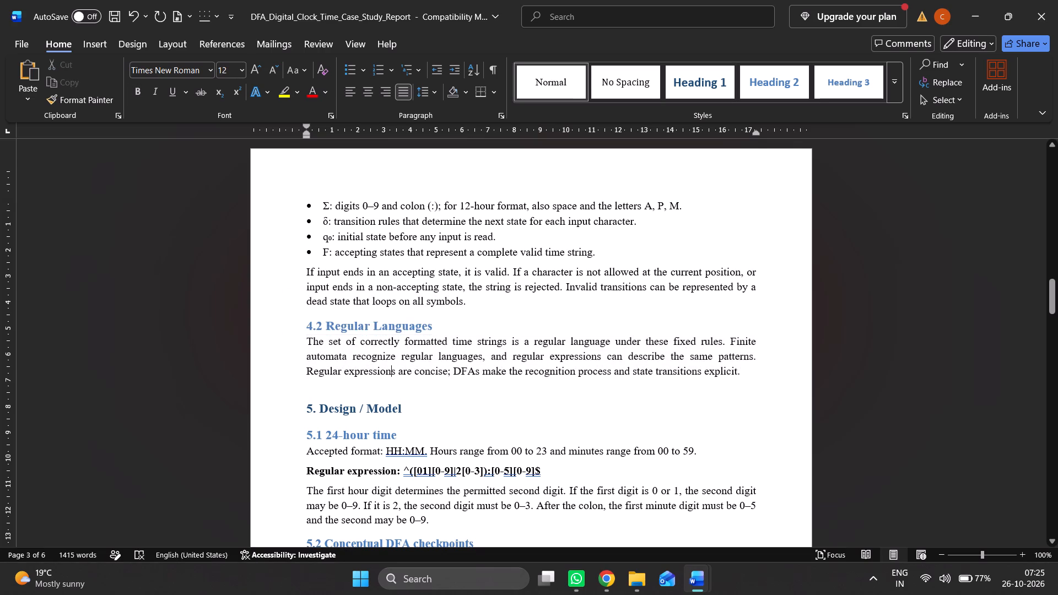
pyautogui.scroll(-3, 389, 383)
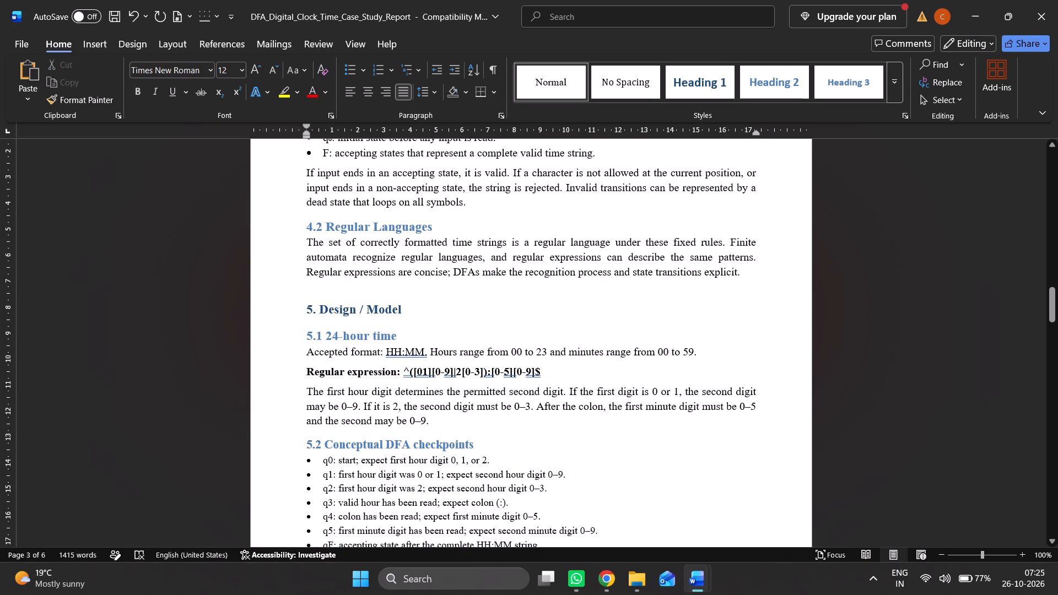
pyautogui.moveTo(436, 429); pyautogui.dragTo(312, 351)
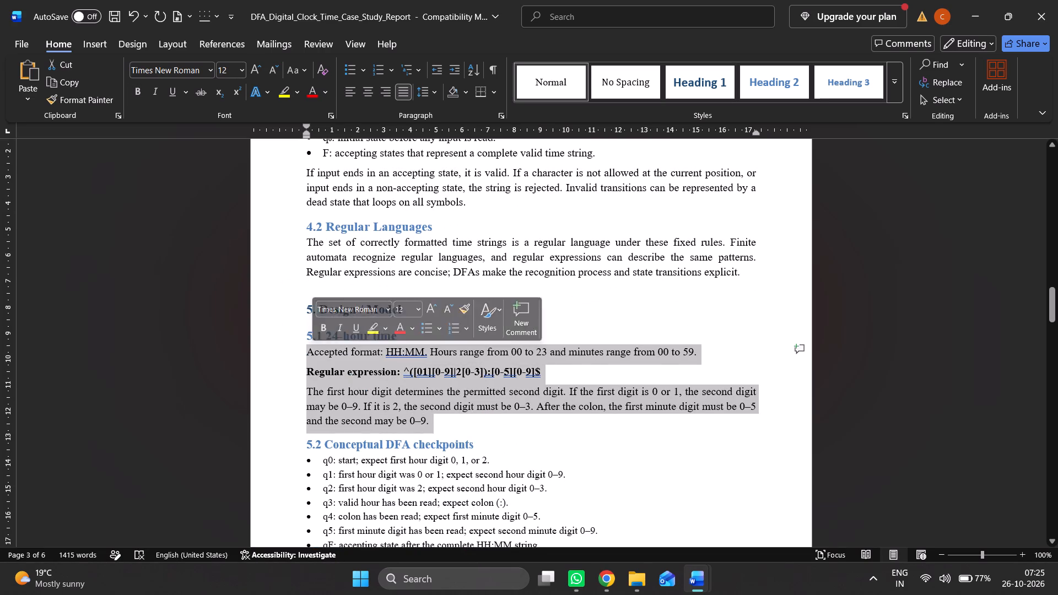
# Increase the font size of the bullets and closing paragraph under "5.2 Conceptual DFA checkpoints" to 12.
pyautogui.scroll(-4, 351, 395)
pyautogui.click(323, 315)
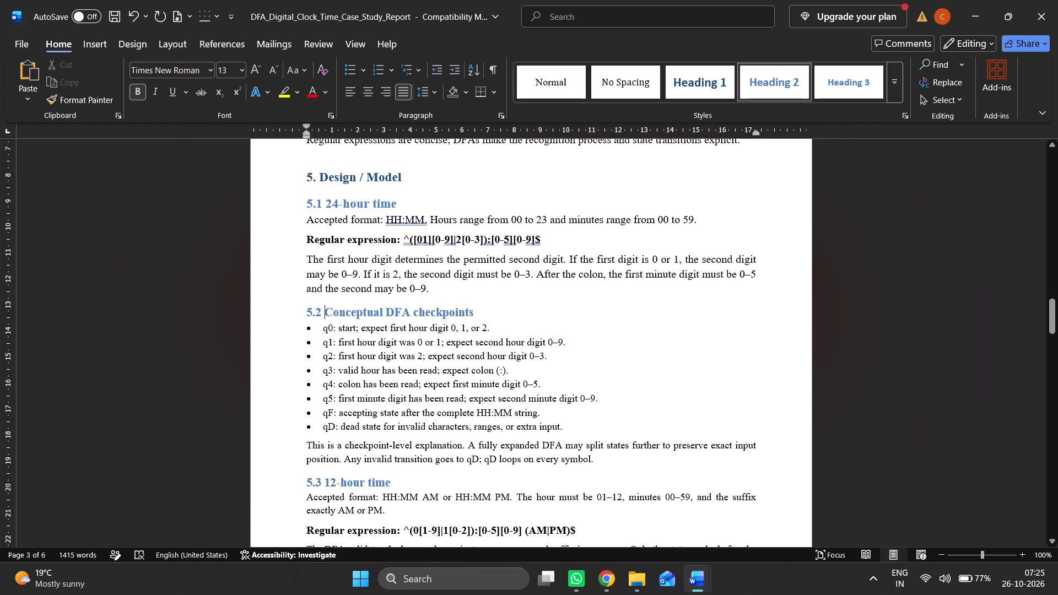
pyautogui.moveTo(304, 327); pyautogui.dragTo(445, 466)
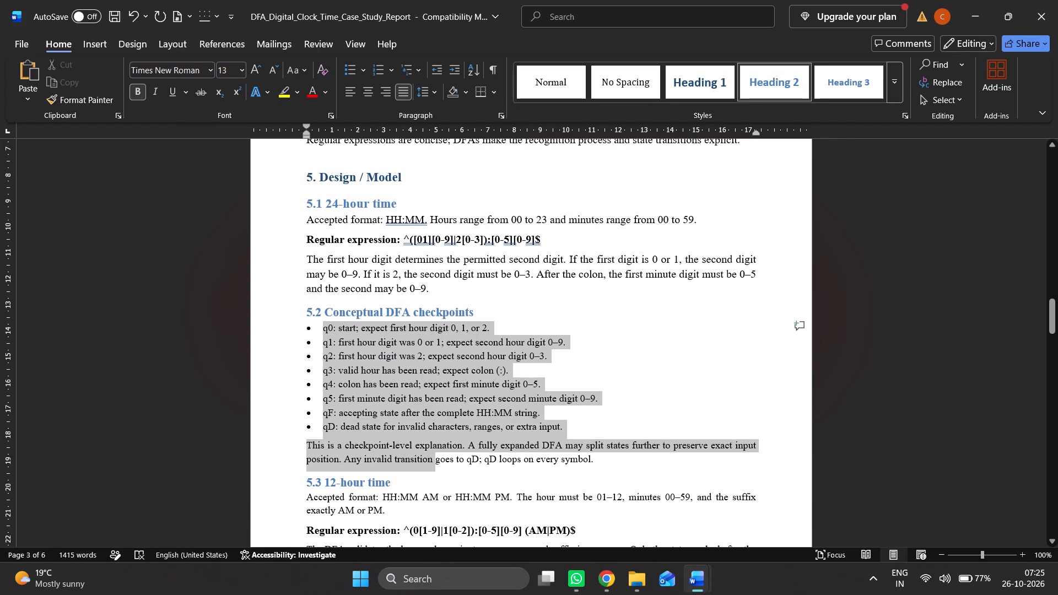
pyautogui.moveTo(445, 466); pyautogui.dragTo(602, 463)
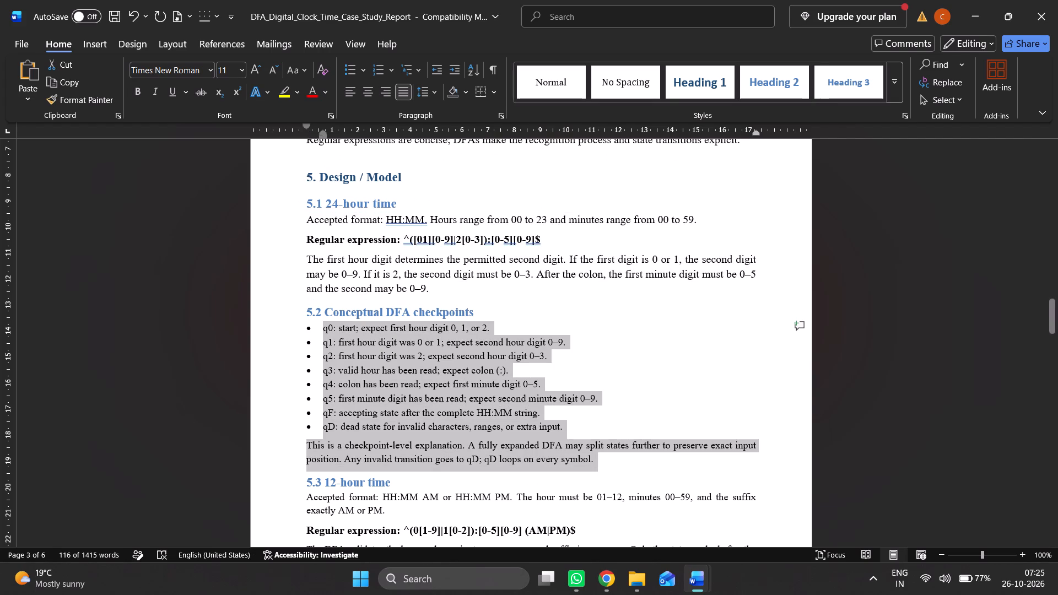
pyautogui.click(255, 68)
# Set the accepted format text, regular expression and paragraph under "5.3 12-hour time" to font size 12.
pyautogui.scroll(-2, 417, 375)
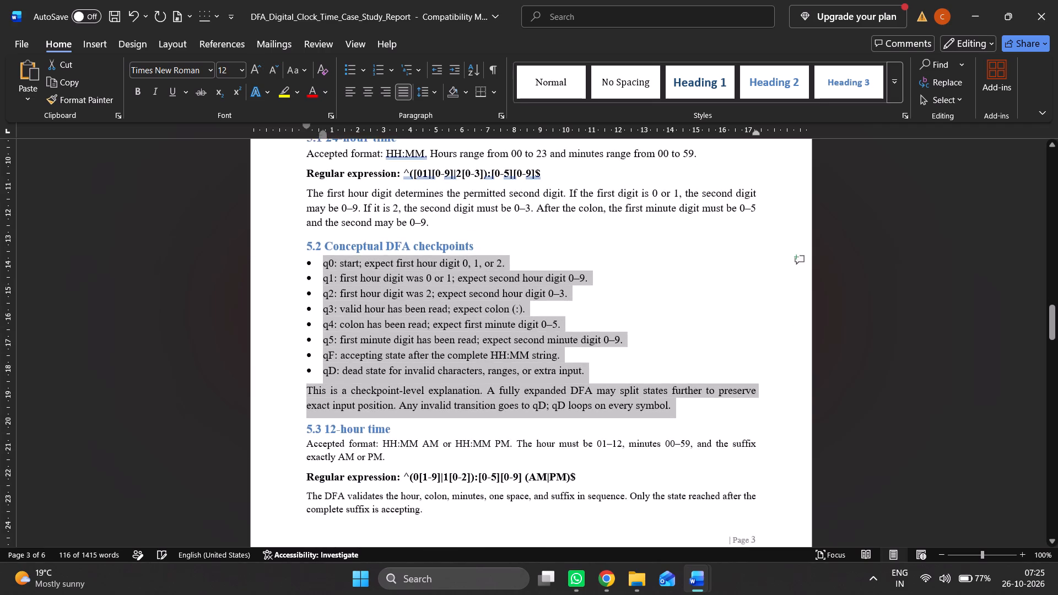
pyautogui.scroll(-3, 421, 367)
pyautogui.moveTo(393, 332); pyautogui.dragTo(279, 331)
pyautogui.click(361, 377)
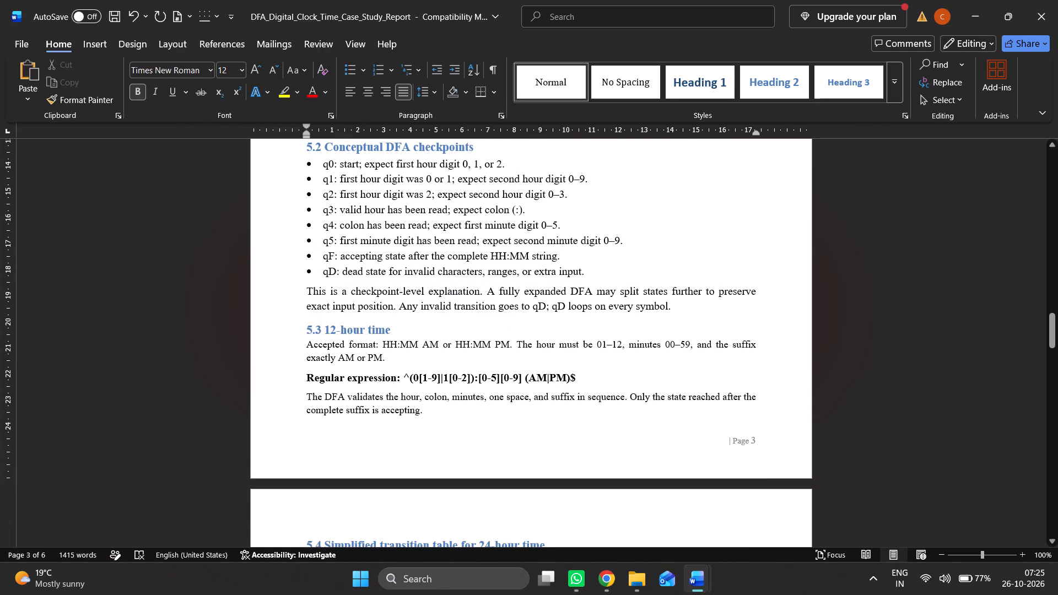
pyautogui.moveTo(427, 412); pyautogui.dragTo(304, 348)
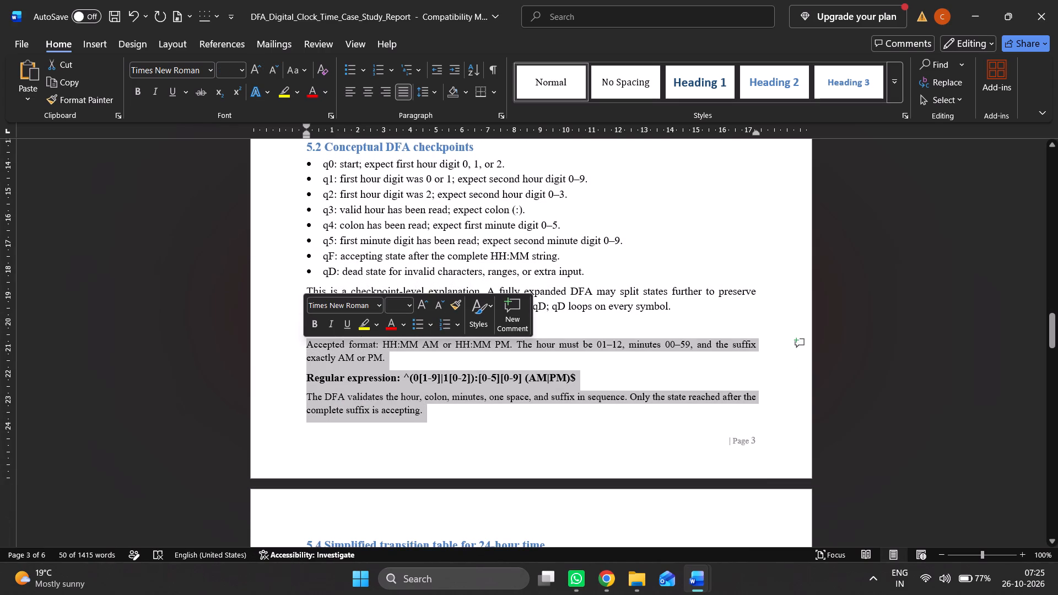
pyautogui.click(435, 428)
pyautogui.scroll(-3, 435, 397)
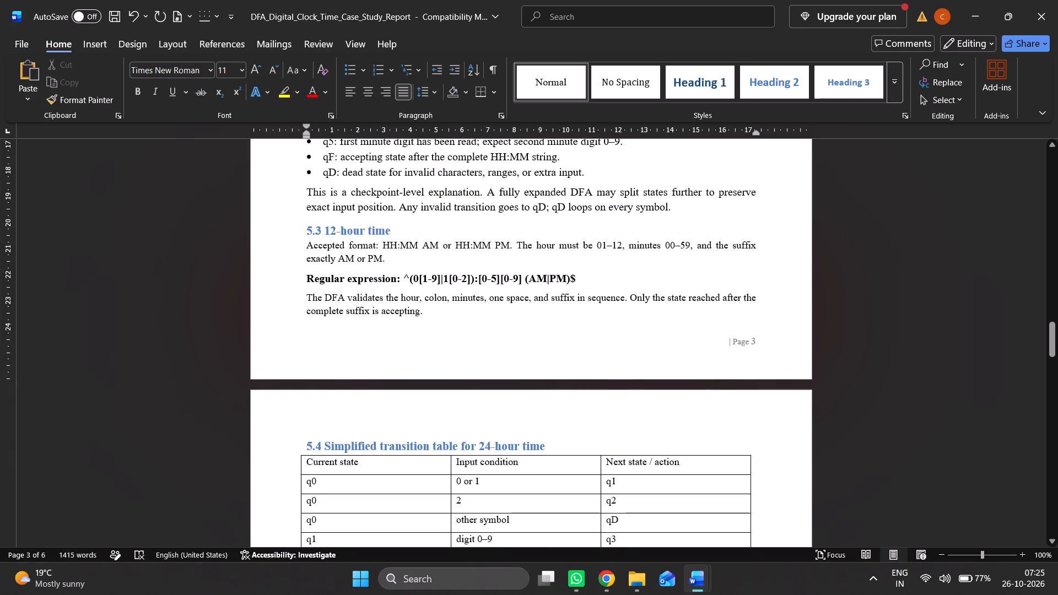
pyautogui.moveTo(423, 312); pyautogui.dragTo(311, 250)
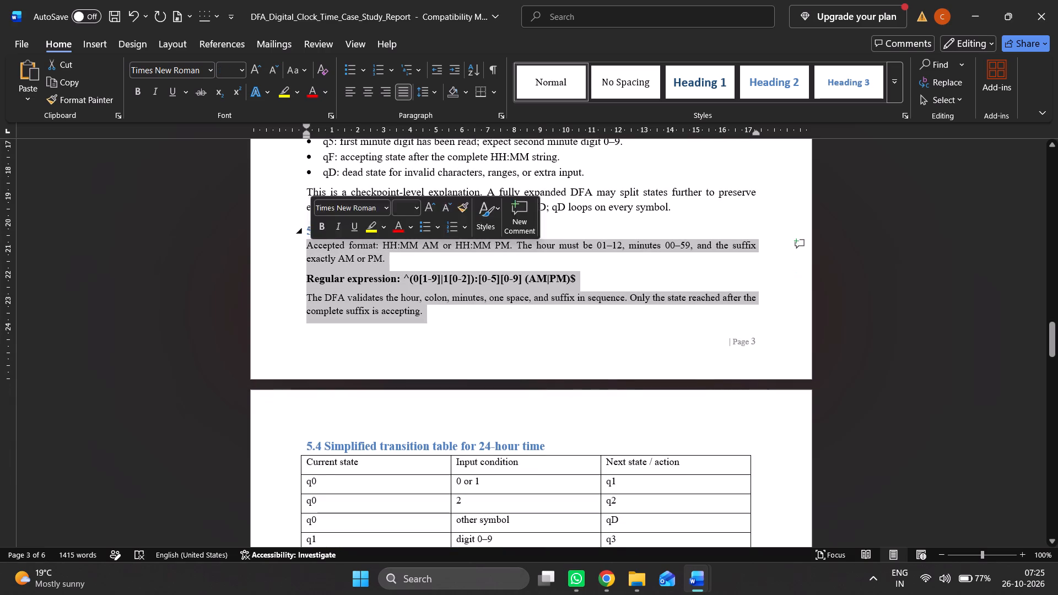
pyautogui.click(240, 70)
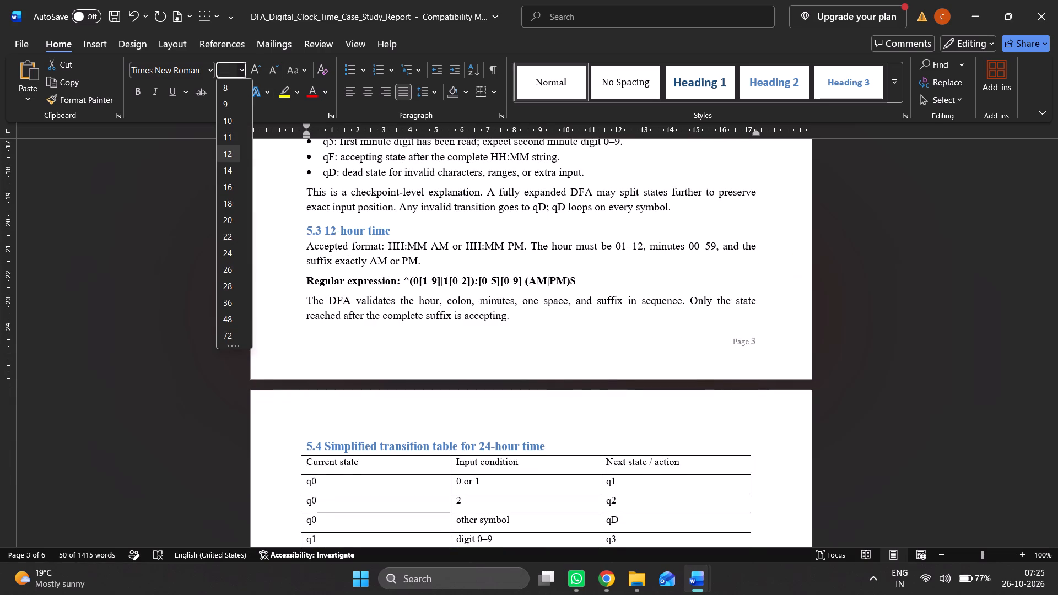
pyautogui.click(226, 154)
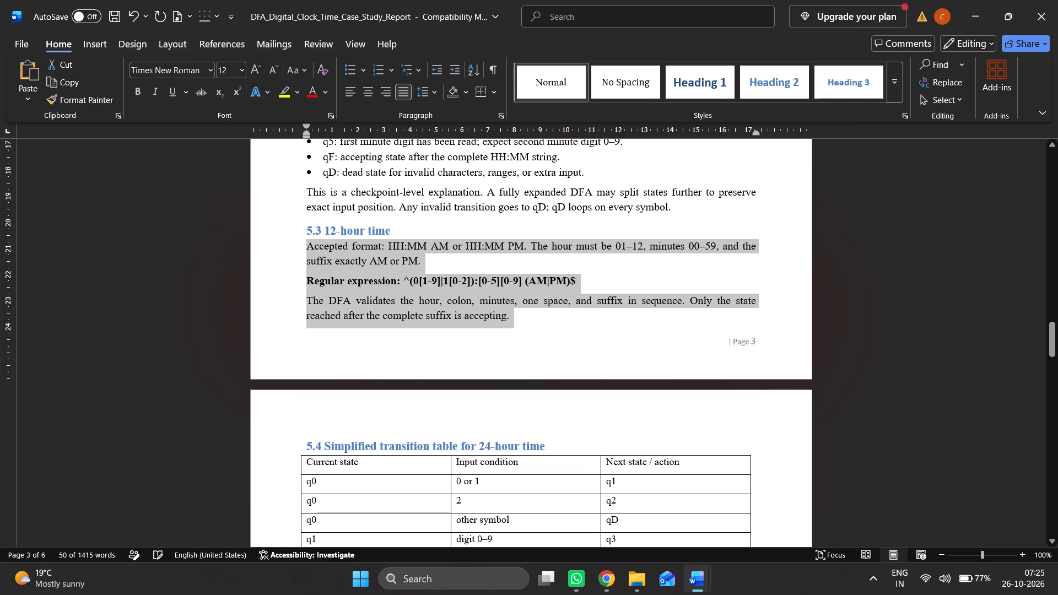
pyautogui.click(451, 408)
# Set the transition table and its note under "5.4 Simplified transition table for 24-hour time" to font size 12.
pyautogui.scroll(-6, 461, 355)
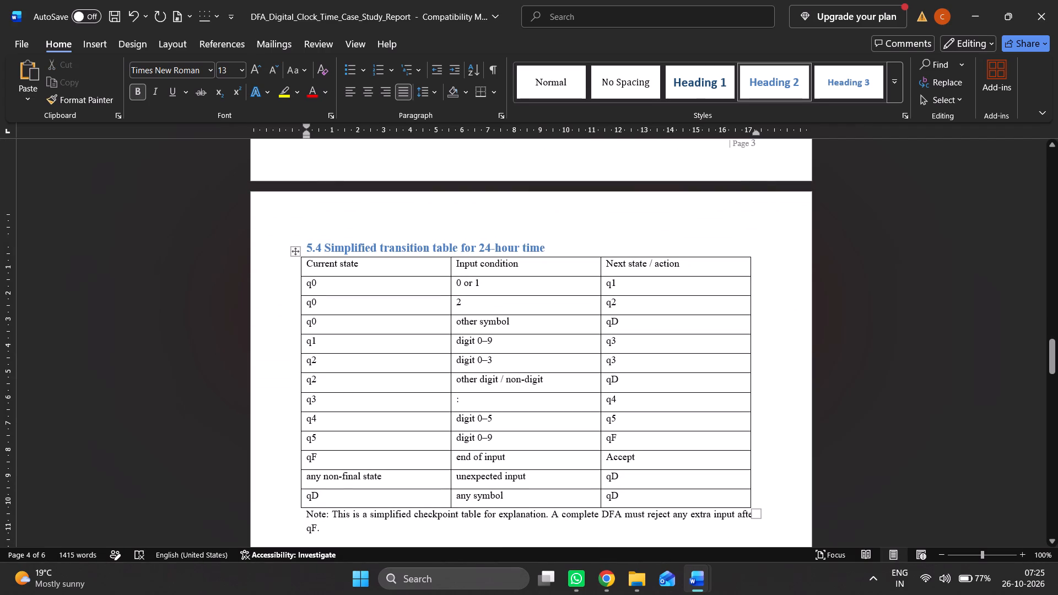
pyautogui.moveTo(350, 536); pyautogui.dragTo(299, 269)
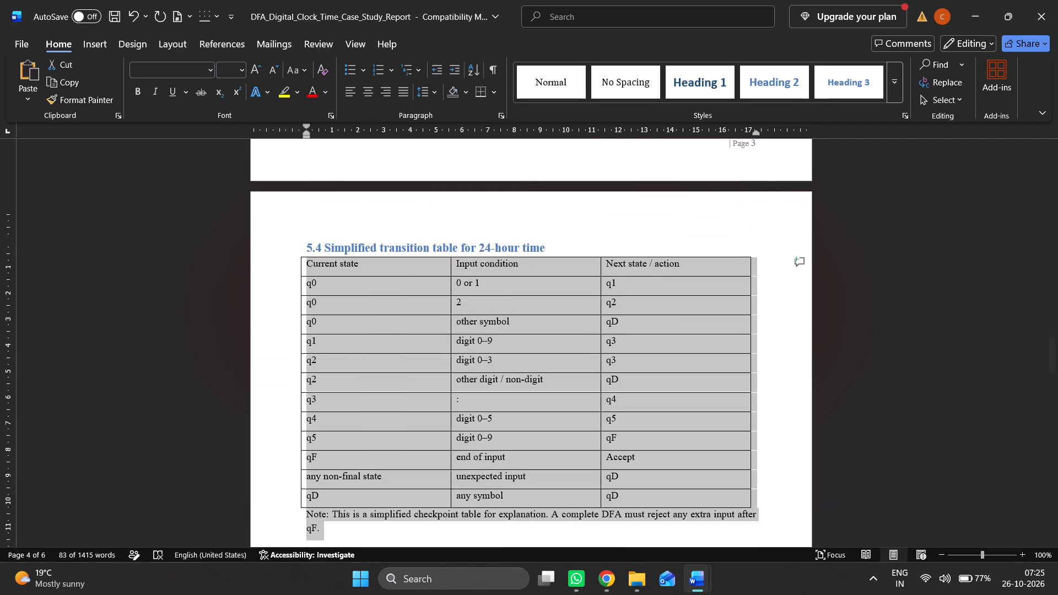
pyautogui.click(245, 68)
pyautogui.click(226, 156)
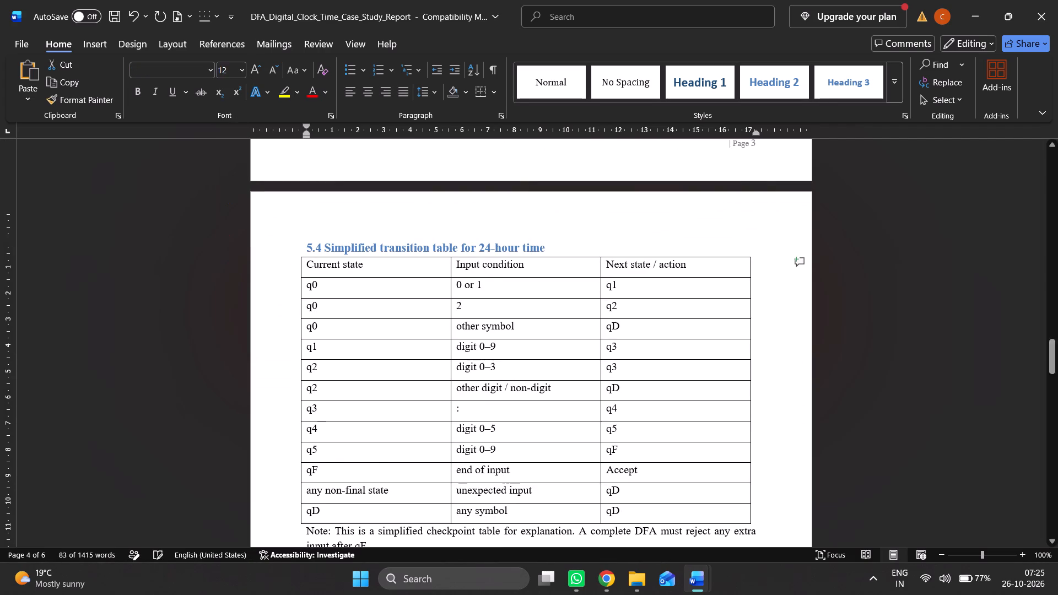
# Set all the text in the "6.1 24-hour format" examples table to font size 12.
pyautogui.scroll(-8, 428, 407)
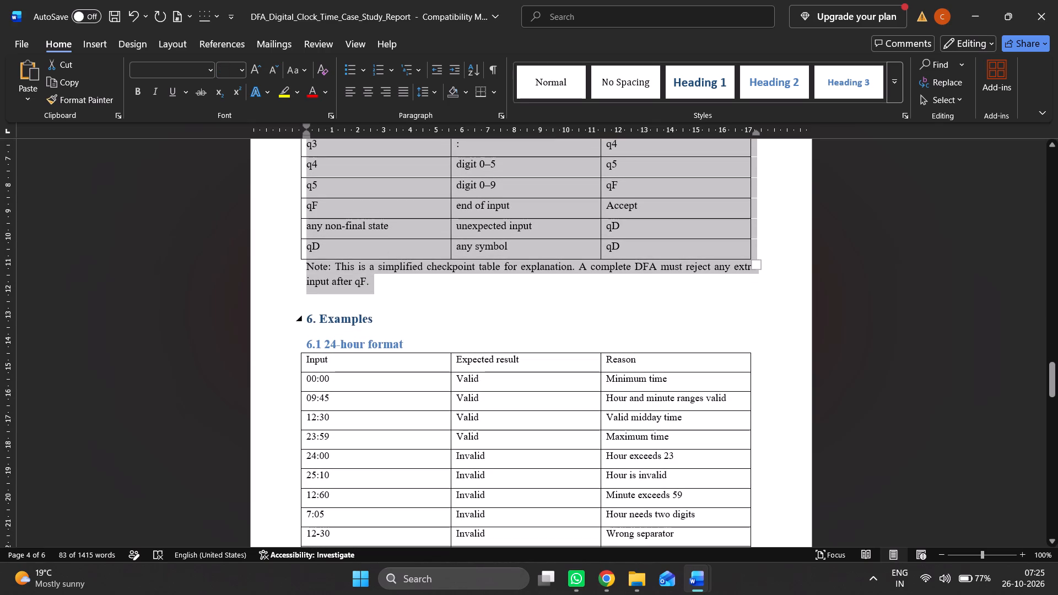
pyautogui.click(376, 323)
pyautogui.click(409, 343)
pyautogui.scroll(-6, 445, 358)
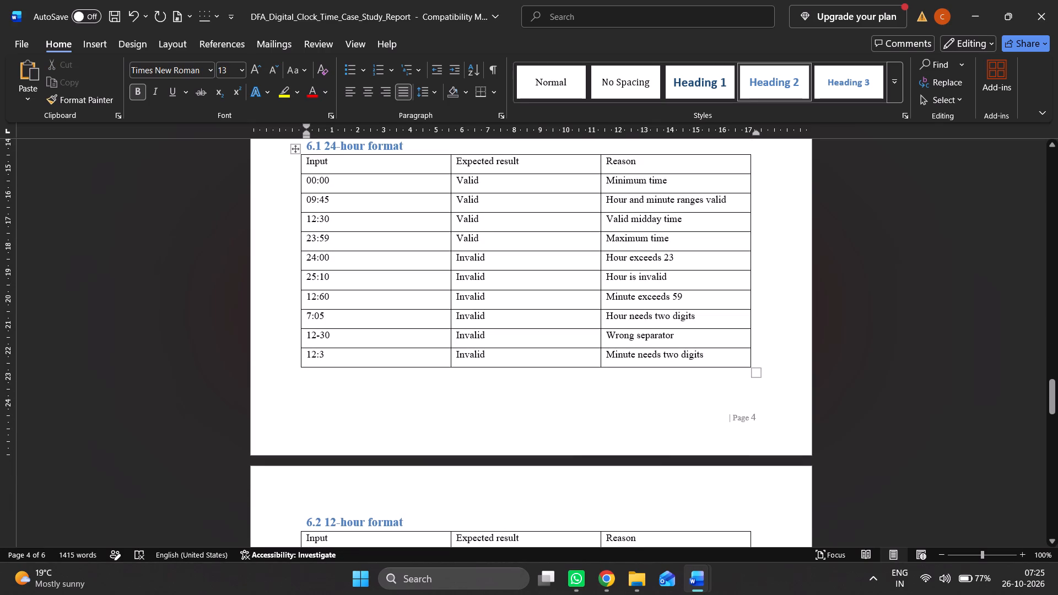
pyautogui.moveTo(774, 372); pyautogui.dragTo(286, 172)
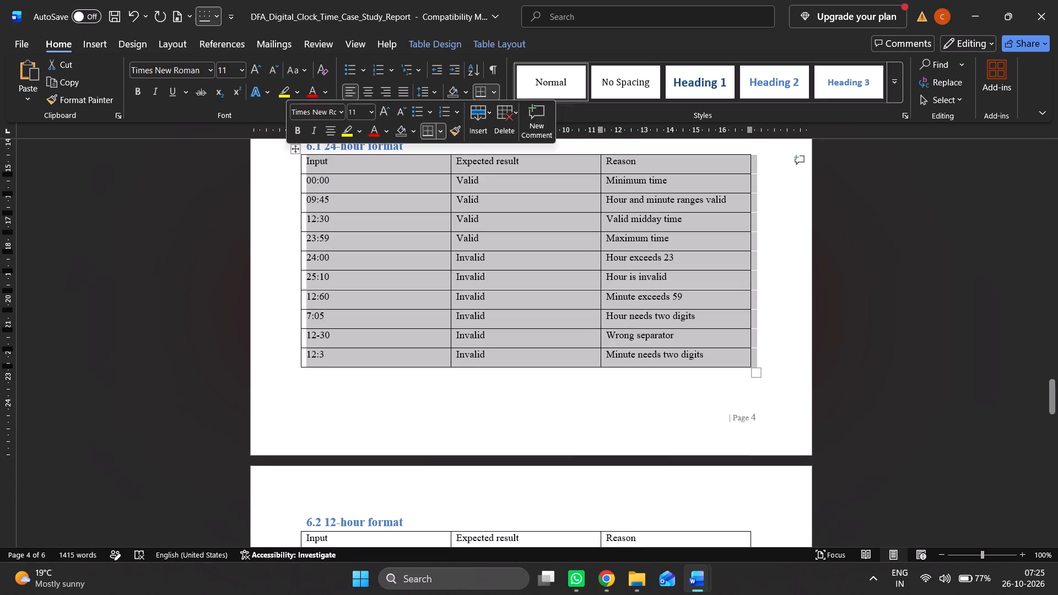
pyautogui.click(242, 67)
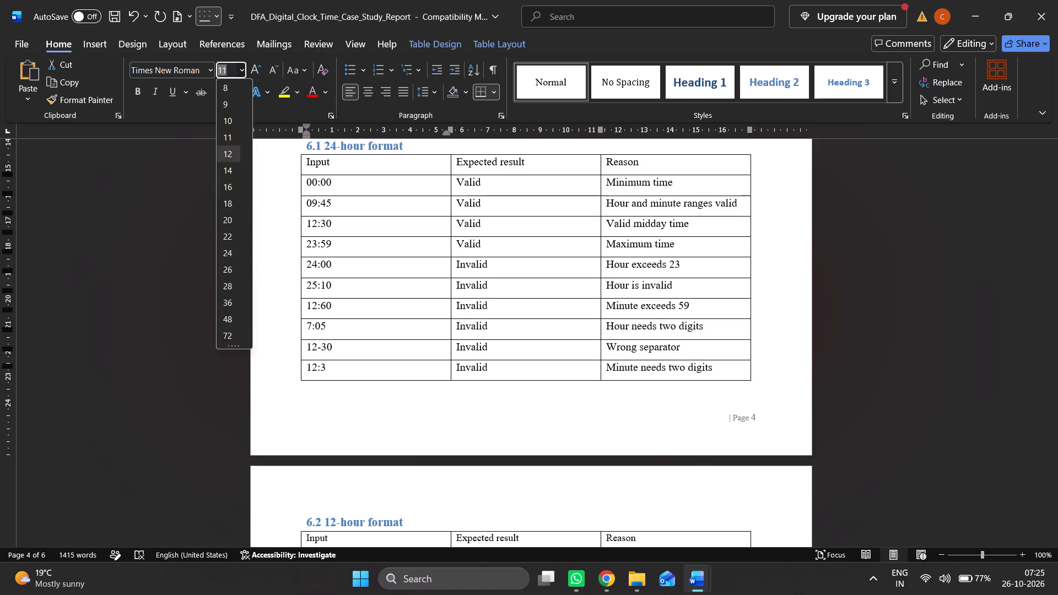
pyautogui.click(229, 155)
# Set all the text in the "6.2 12-hour format" examples table to font size 12.
pyautogui.scroll(-6, 483, 381)
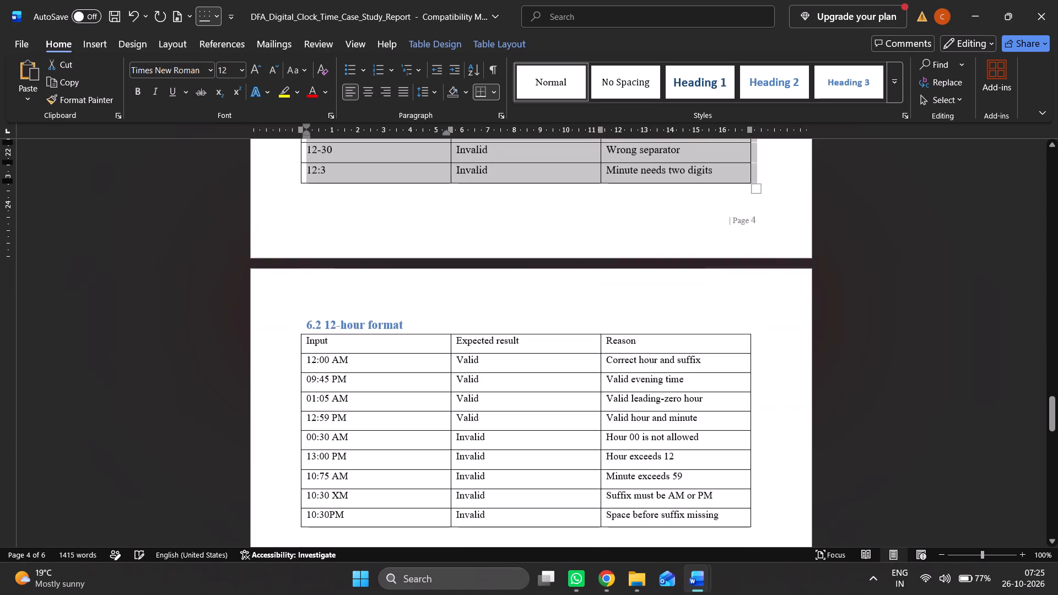
pyautogui.click(413, 324)
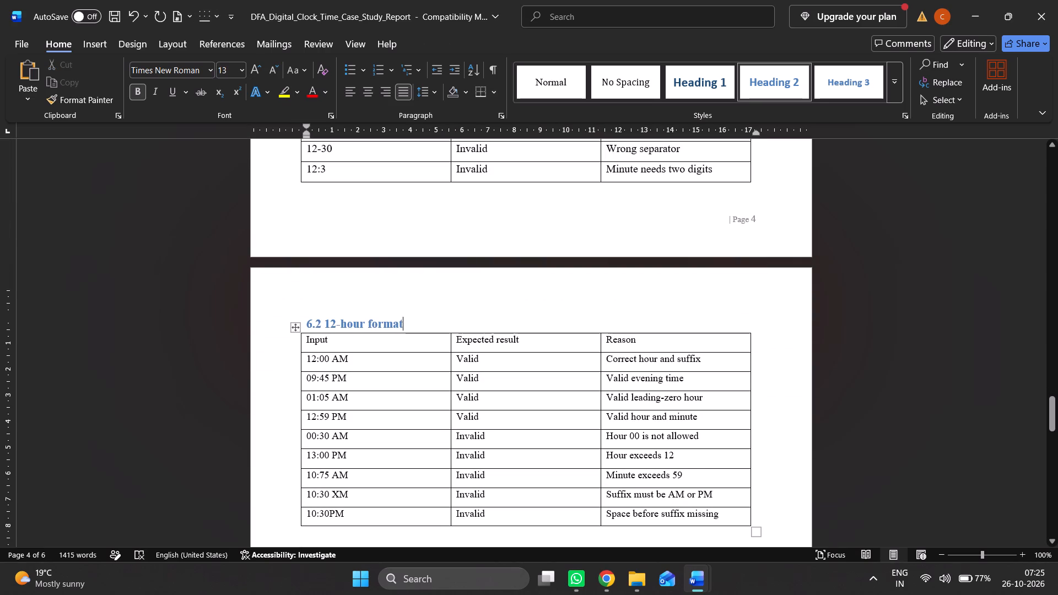
pyautogui.scroll(-2, 716, 451)
pyautogui.moveTo(766, 456); pyautogui.dragTo(330, 311)
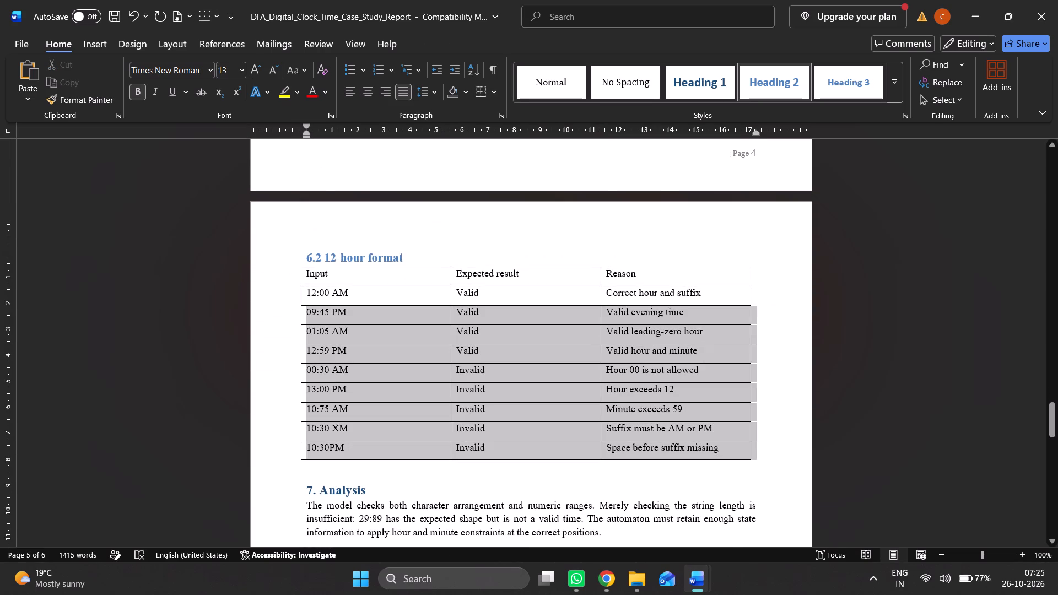
pyautogui.moveTo(330, 311); pyautogui.dragTo(310, 283)
pyautogui.click(245, 66)
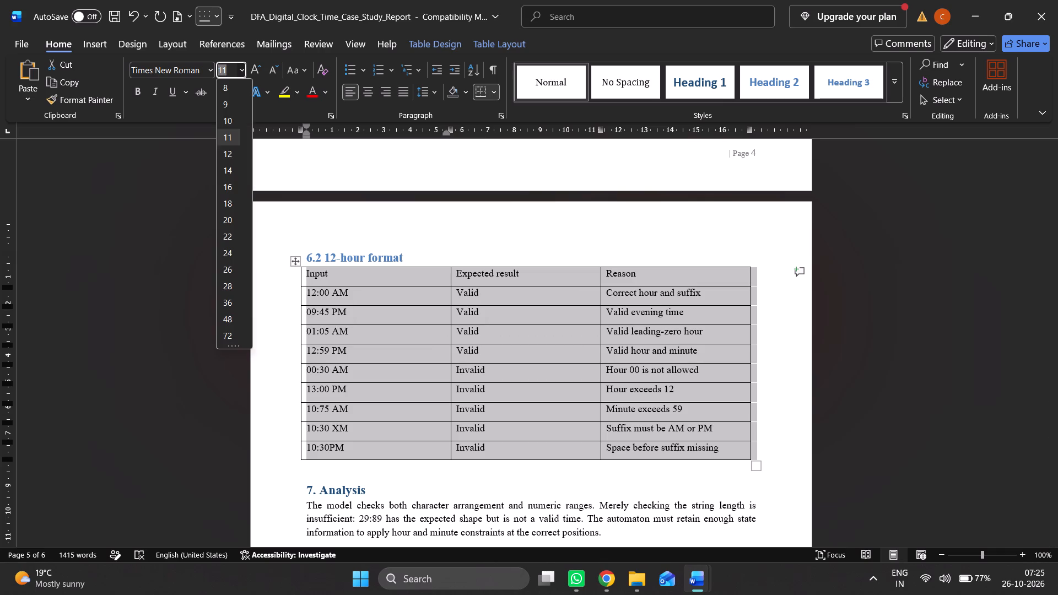
pyautogui.click(220, 153)
# Increase the opening paragraph under "7. Analysis" and the bullets under "Correctness" to font size 12.
pyautogui.scroll(-7, 329, 315)
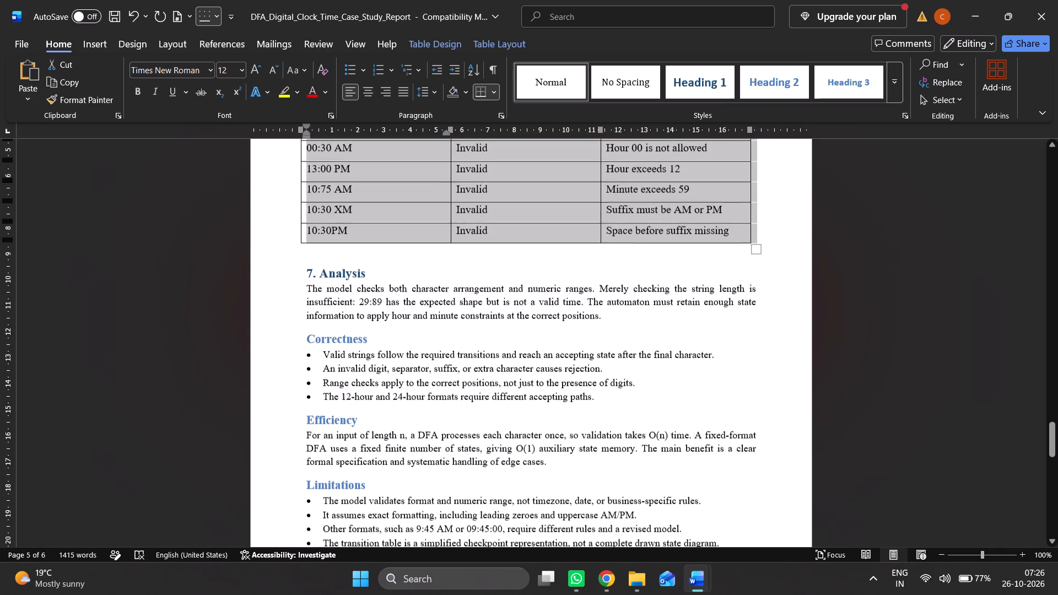
pyautogui.click(370, 275)
pyautogui.moveTo(634, 319); pyautogui.dragTo(317, 283)
pyautogui.click(252, 64)
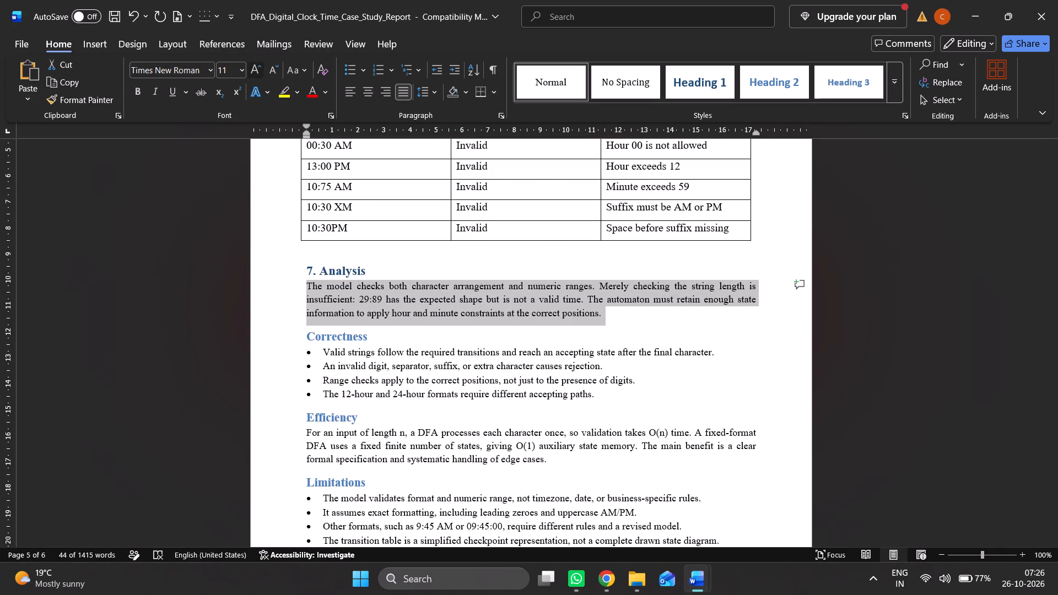
pyautogui.click(376, 341)
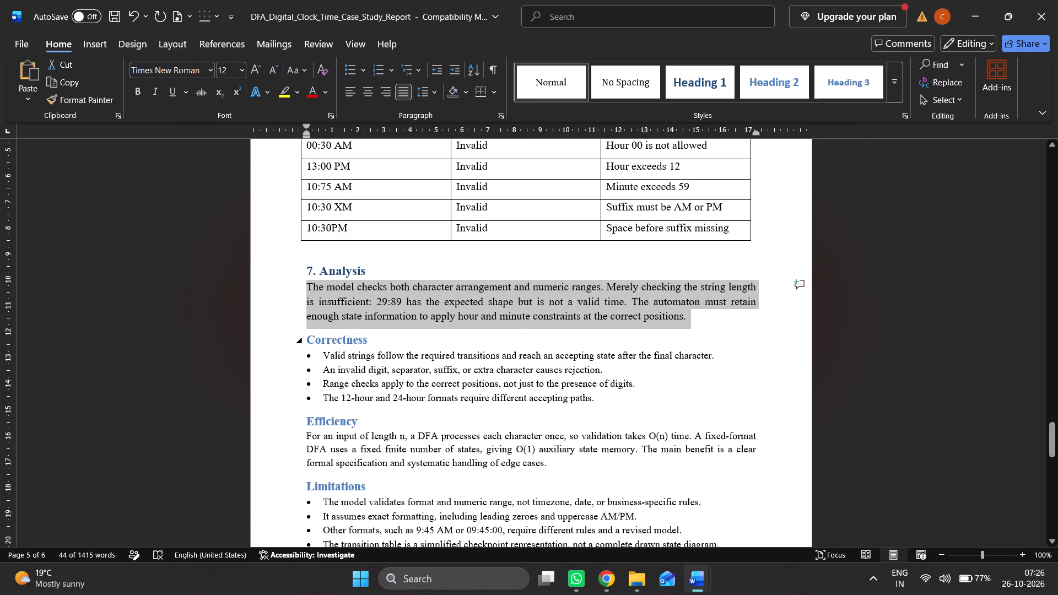
pyautogui.moveTo(606, 401); pyautogui.dragTo(292, 356)
pyautogui.click(254, 71)
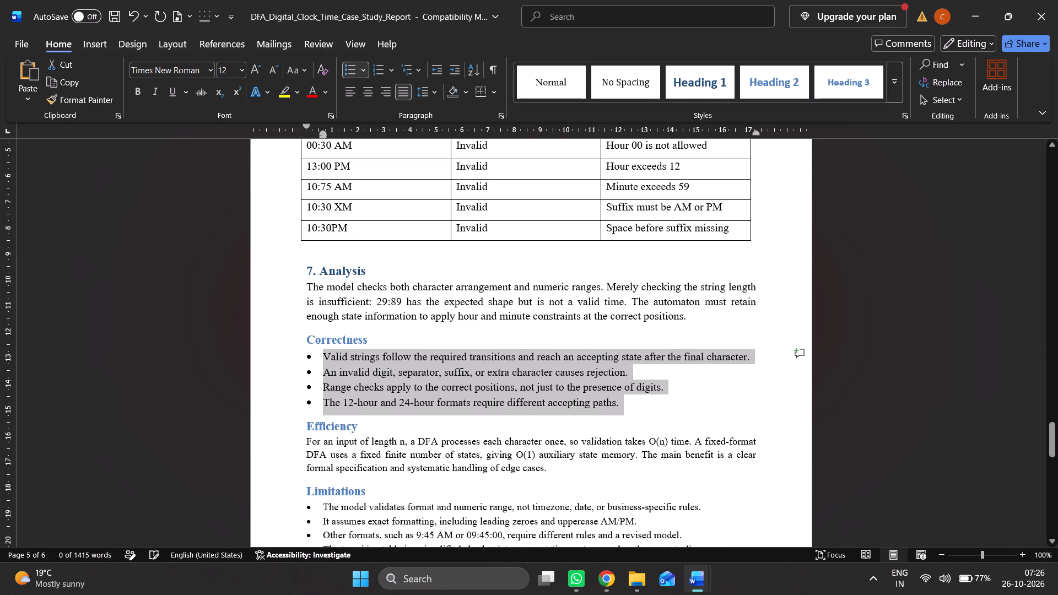
# Increase the paragraph under the "Efficiency" subheading to font size 12.
pyautogui.scroll(-8, 379, 399)
pyautogui.scroll(-13, 408, 369)
pyautogui.scroll(6, 408, 370)
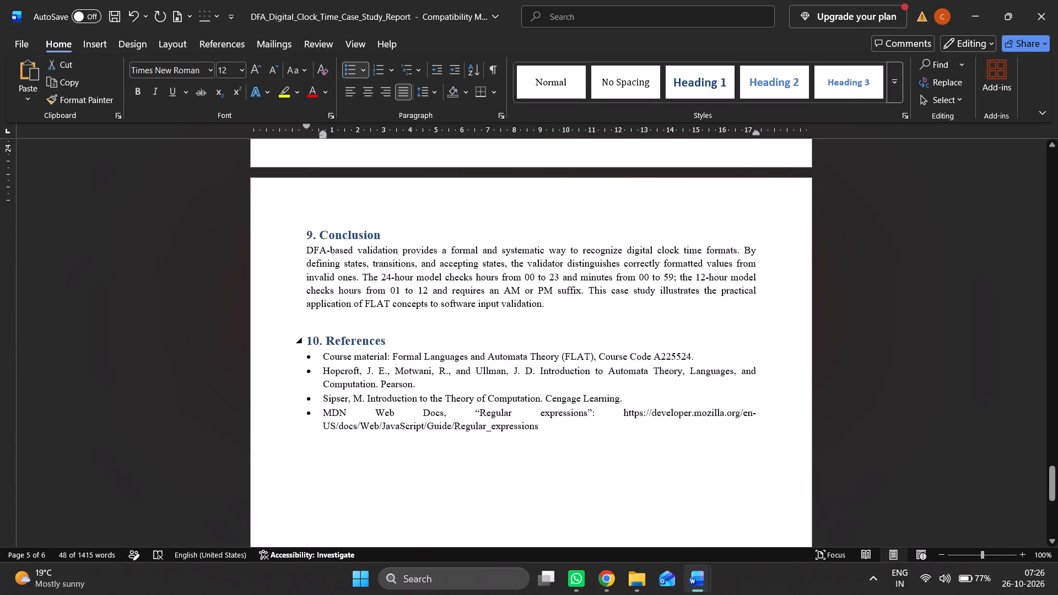
pyautogui.scroll(11, 408, 370)
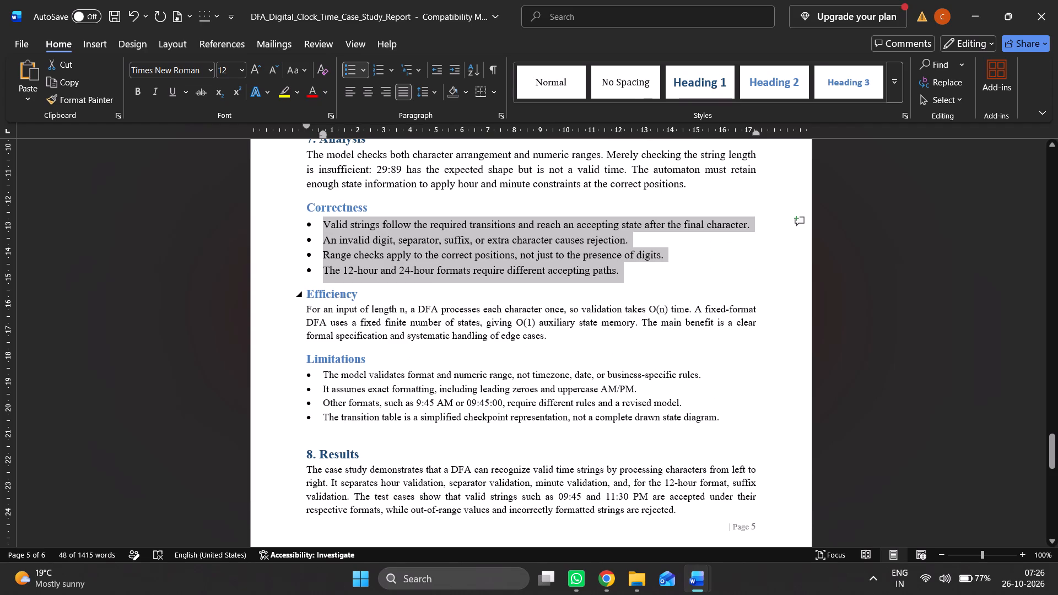
pyautogui.click(363, 294)
pyautogui.moveTo(559, 333); pyautogui.dragTo(340, 325)
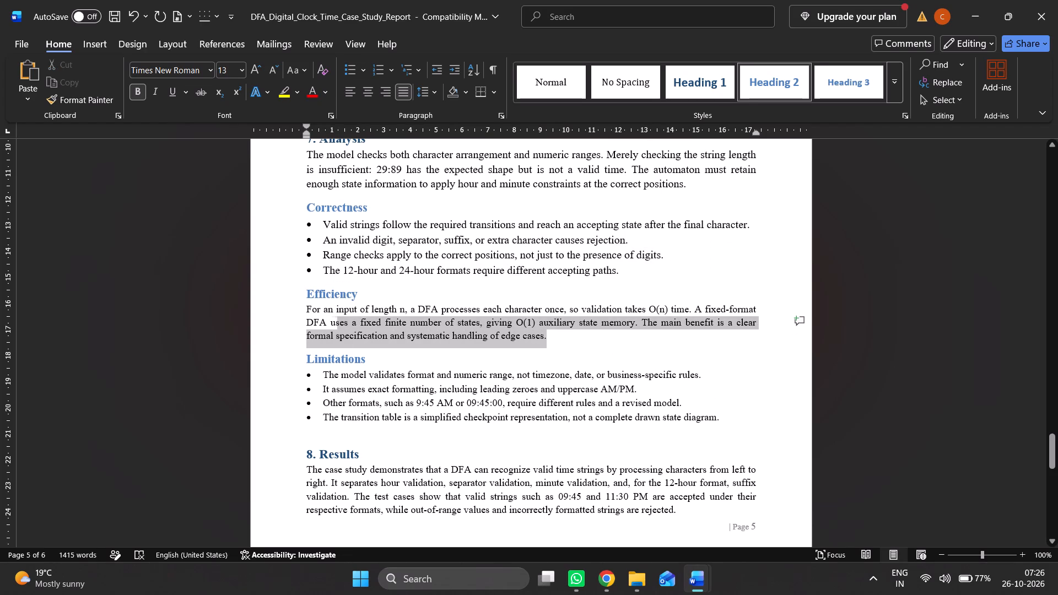
pyautogui.moveTo(340, 325); pyautogui.dragTo(304, 312)
pyautogui.click(257, 67)
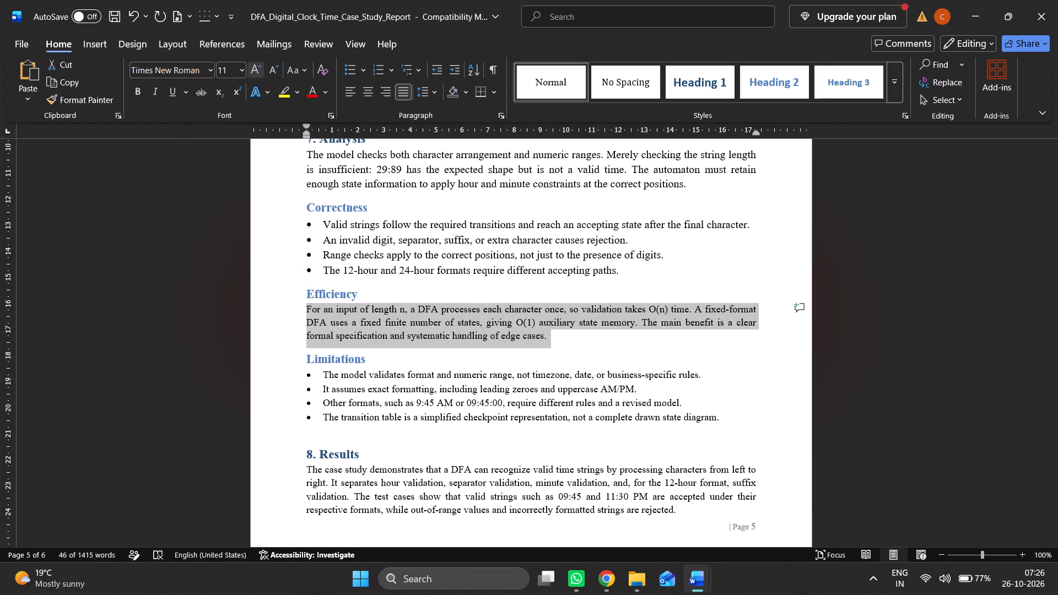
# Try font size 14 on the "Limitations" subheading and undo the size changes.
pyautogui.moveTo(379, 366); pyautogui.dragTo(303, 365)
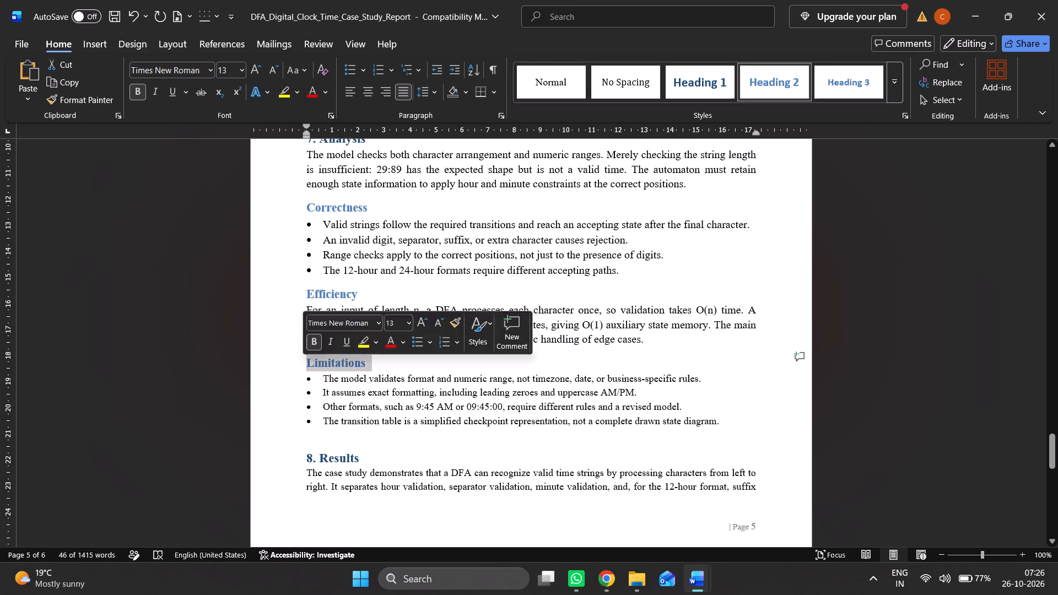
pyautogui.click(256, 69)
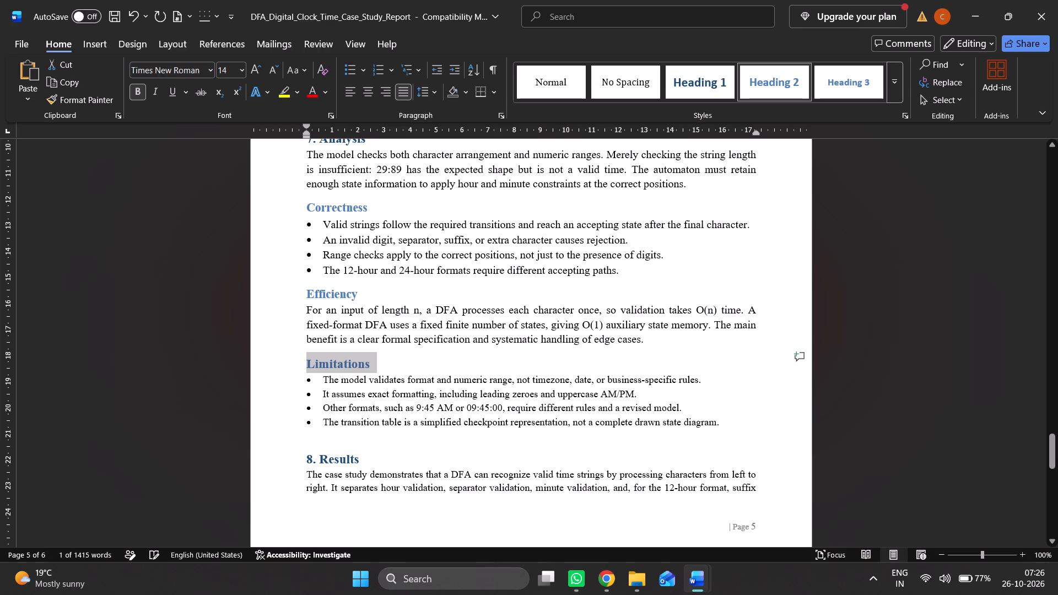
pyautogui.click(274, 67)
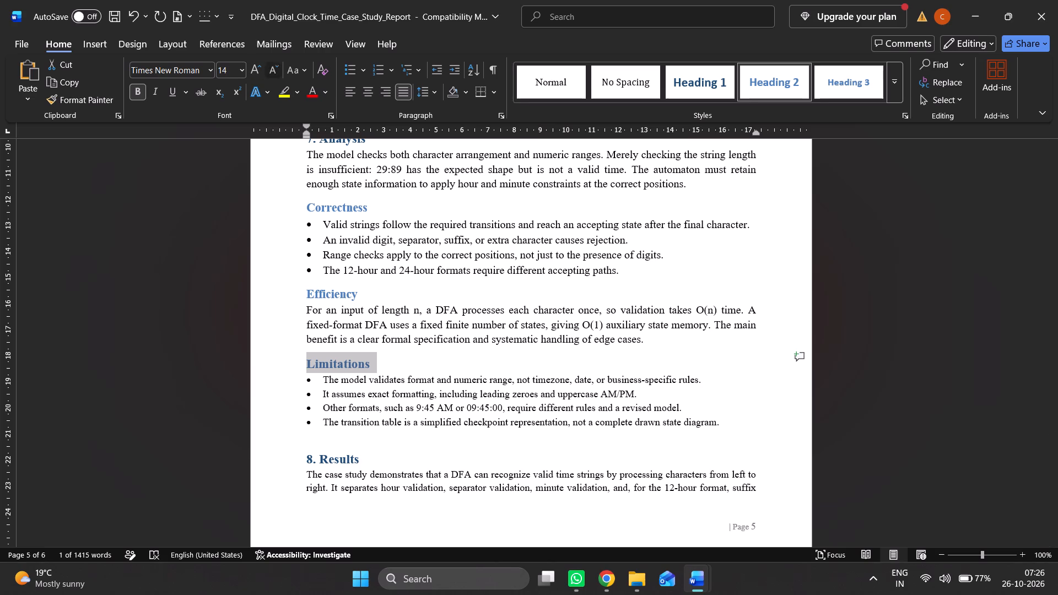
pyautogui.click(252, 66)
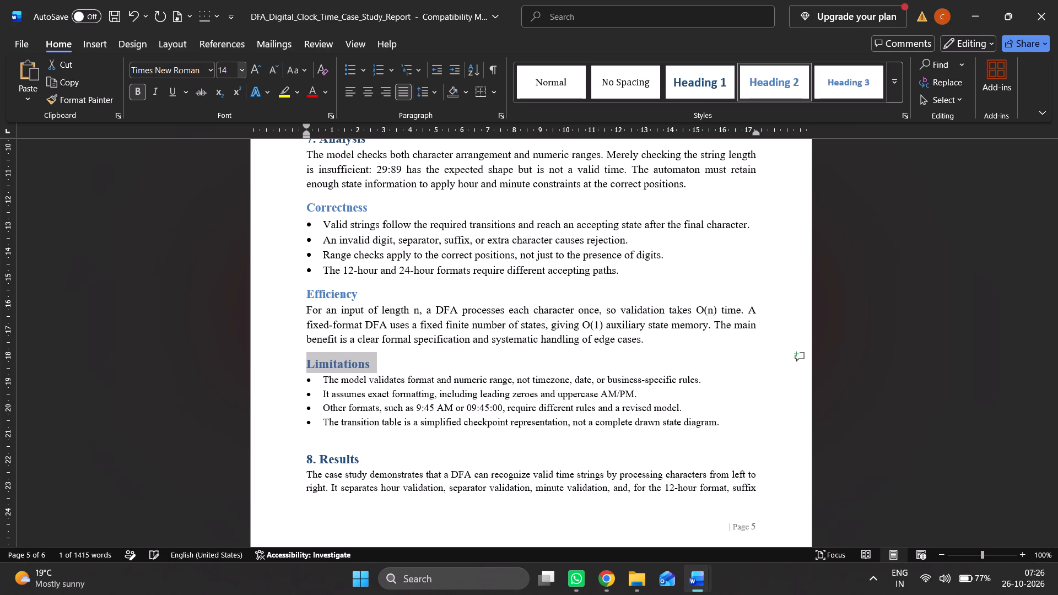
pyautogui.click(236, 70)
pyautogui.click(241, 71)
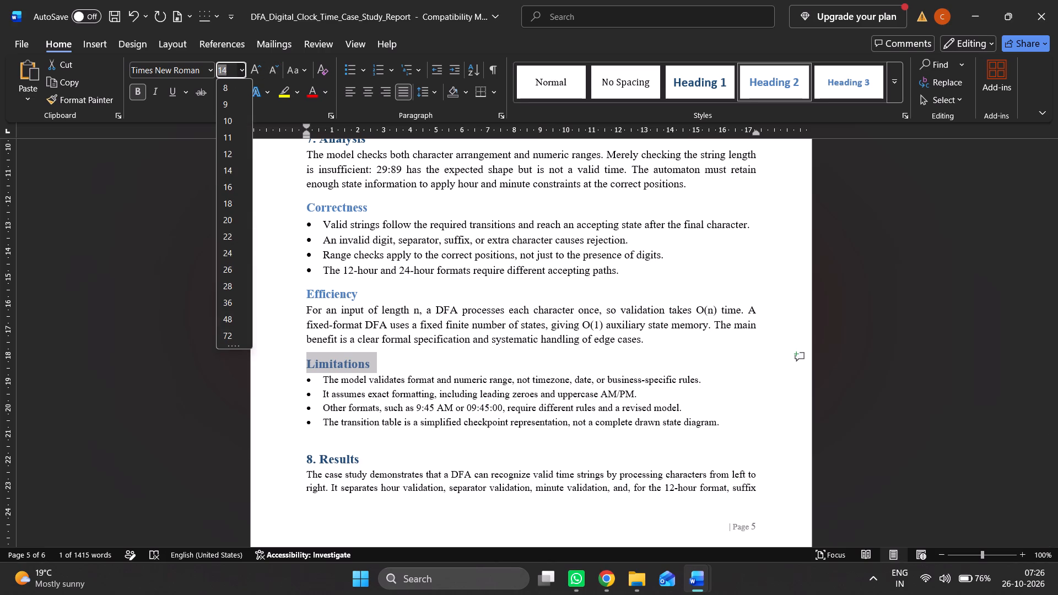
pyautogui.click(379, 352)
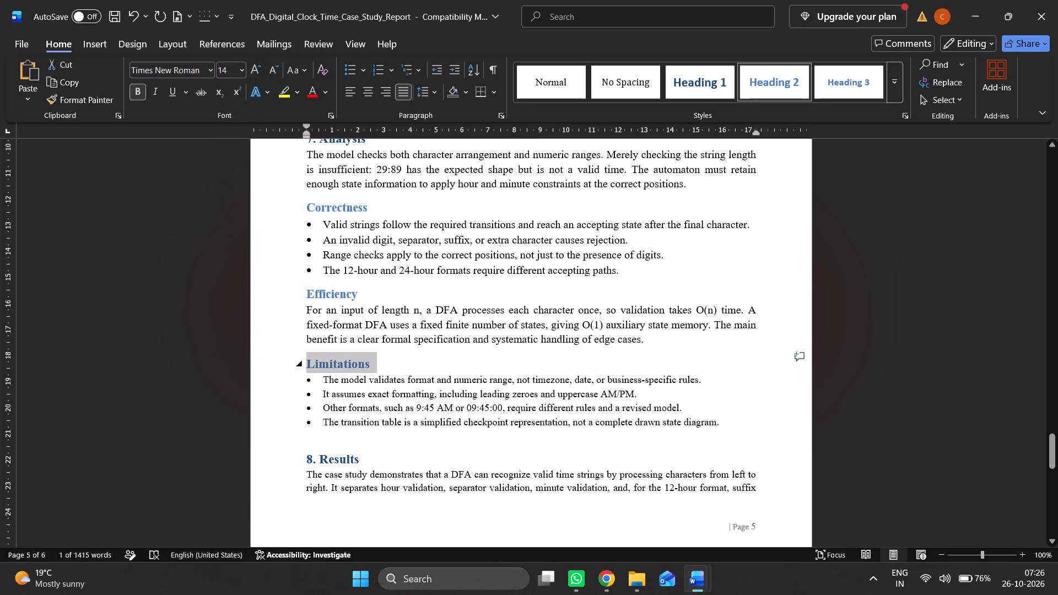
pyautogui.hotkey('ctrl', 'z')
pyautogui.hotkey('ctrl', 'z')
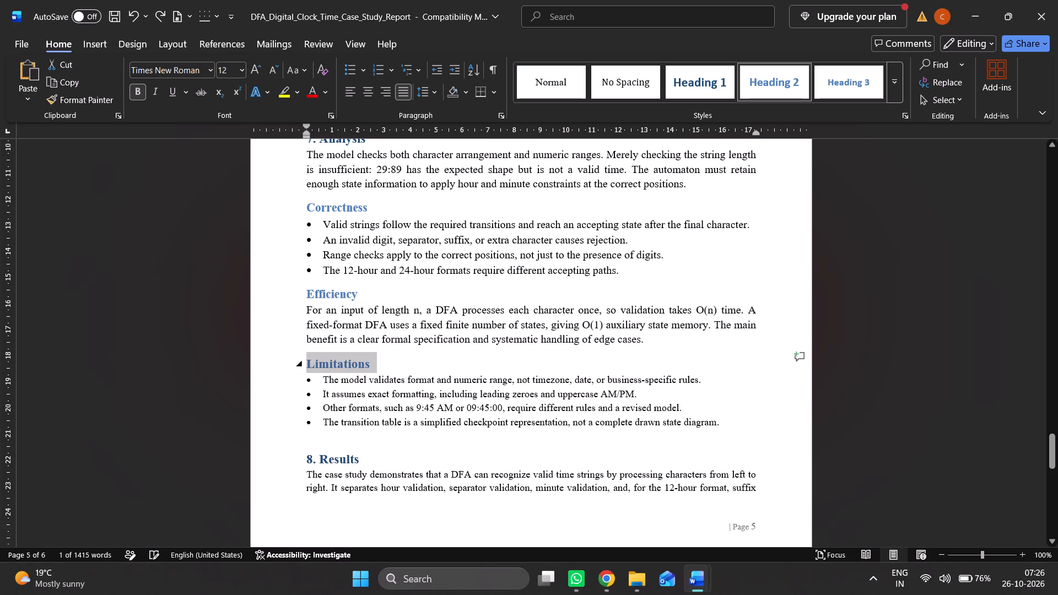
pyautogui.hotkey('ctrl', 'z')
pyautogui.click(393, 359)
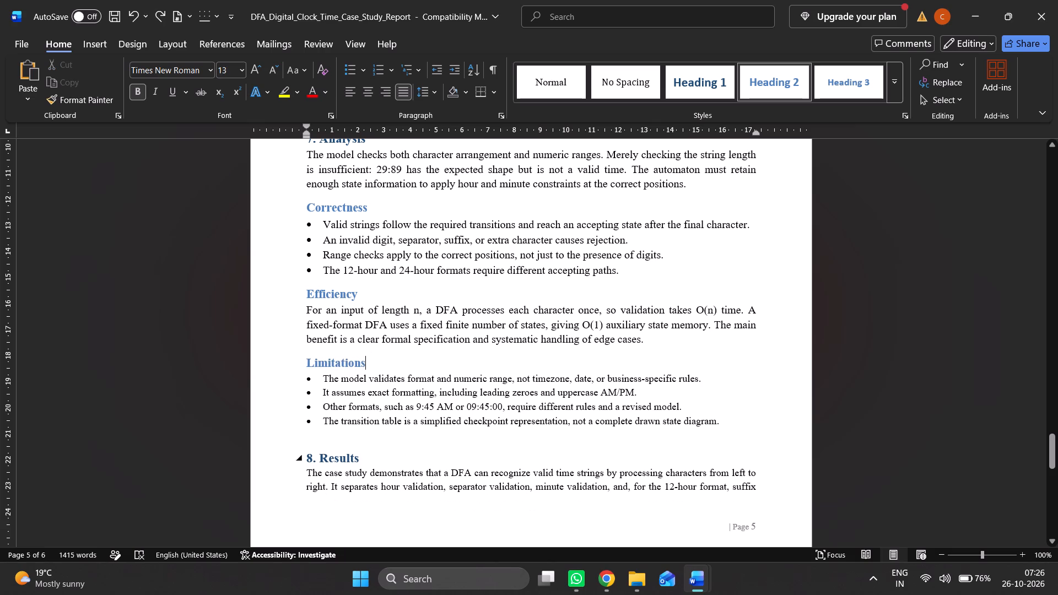
# Increase the four bullets under the "Limitations" subheading to font size 12.
pyautogui.moveTo(726, 426); pyautogui.dragTo(322, 382)
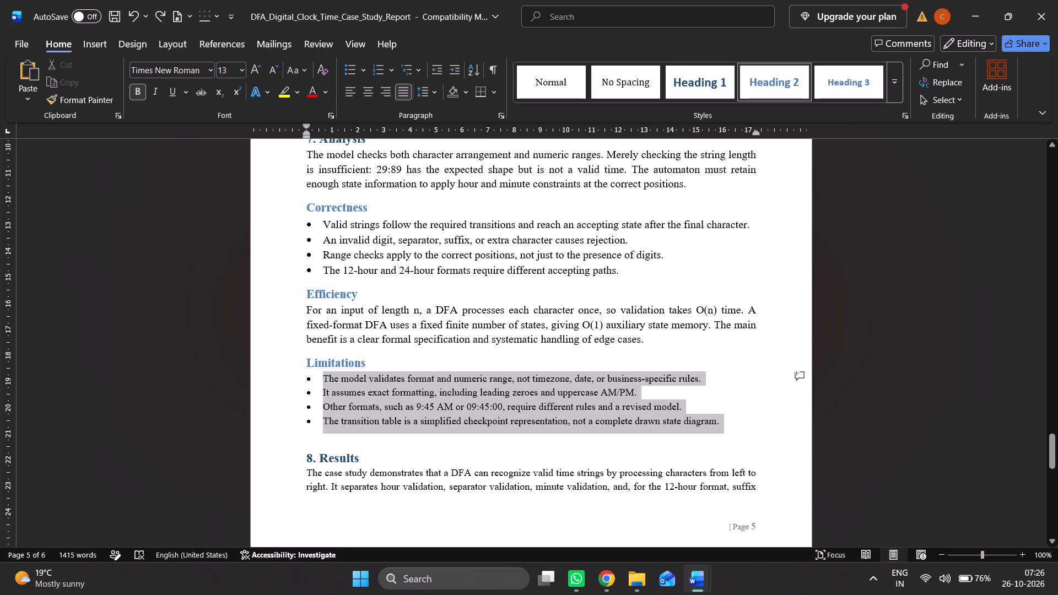
pyautogui.moveTo(322, 382); pyautogui.dragTo(322, 382)
pyautogui.click(255, 71)
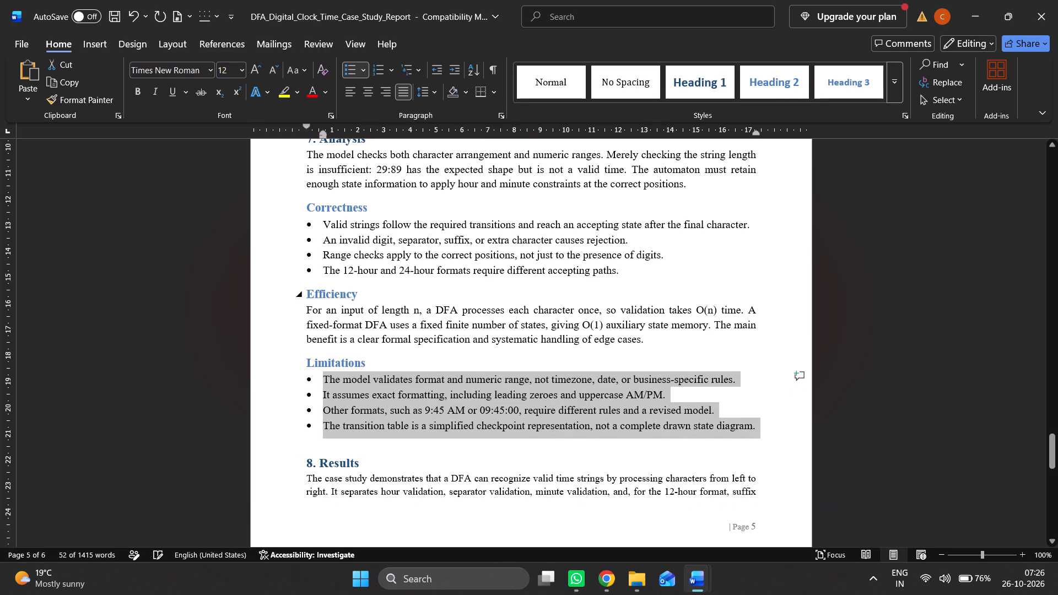
# Increase the whole paragraph under "8. Results", including its continuation on the following page, to font size 12.
pyautogui.scroll(-3, 493, 413)
pyautogui.moveTo(360, 361); pyautogui.dragTo(315, 360)
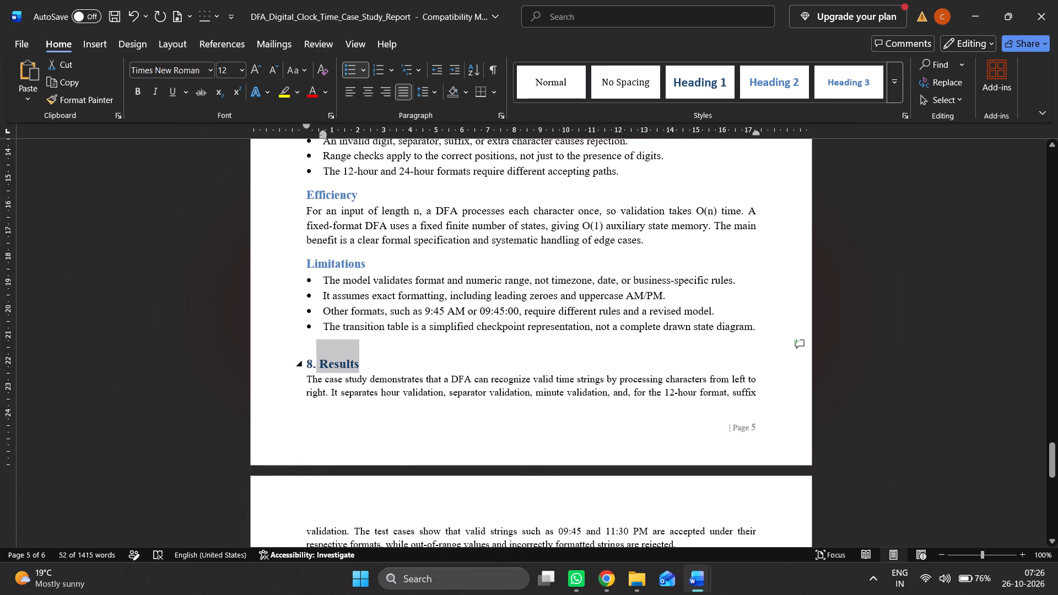
pyautogui.moveTo(315, 360); pyautogui.dragTo(305, 363)
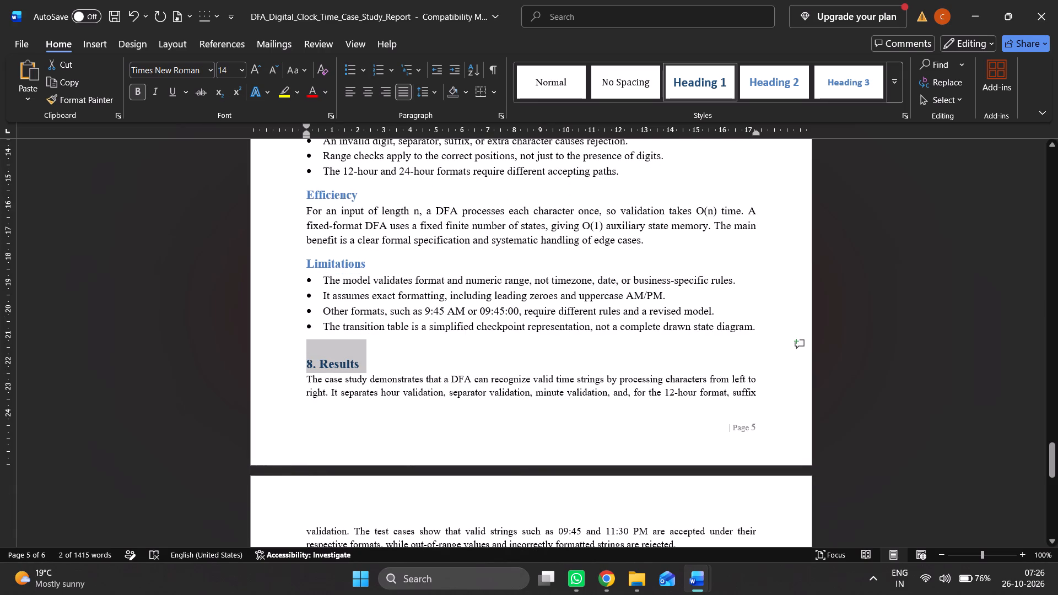
pyautogui.click(409, 414)
pyautogui.click(373, 361)
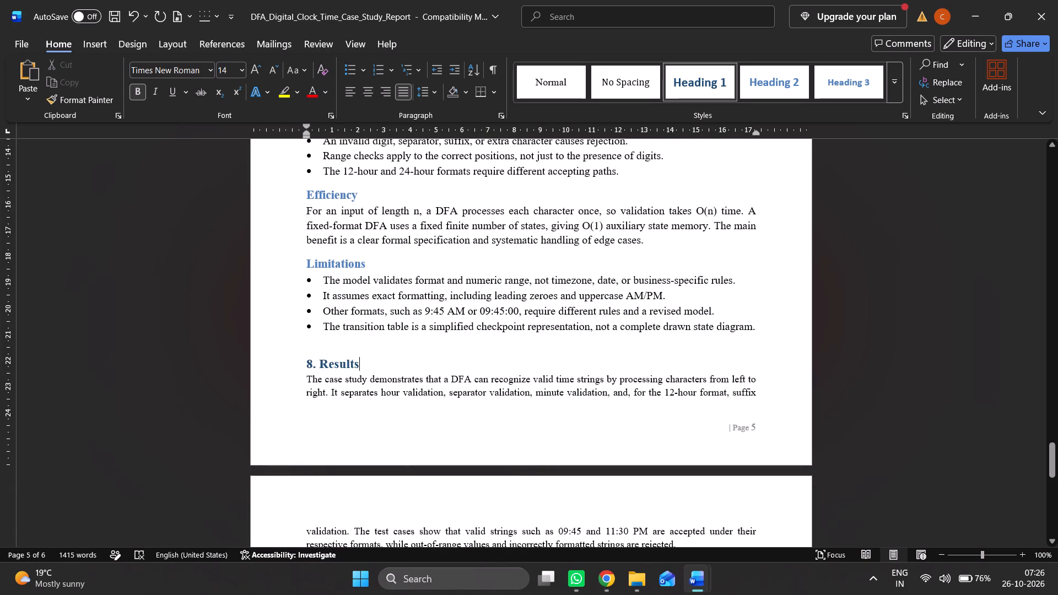
pyautogui.moveTo(307, 378); pyautogui.dragTo(424, 523)
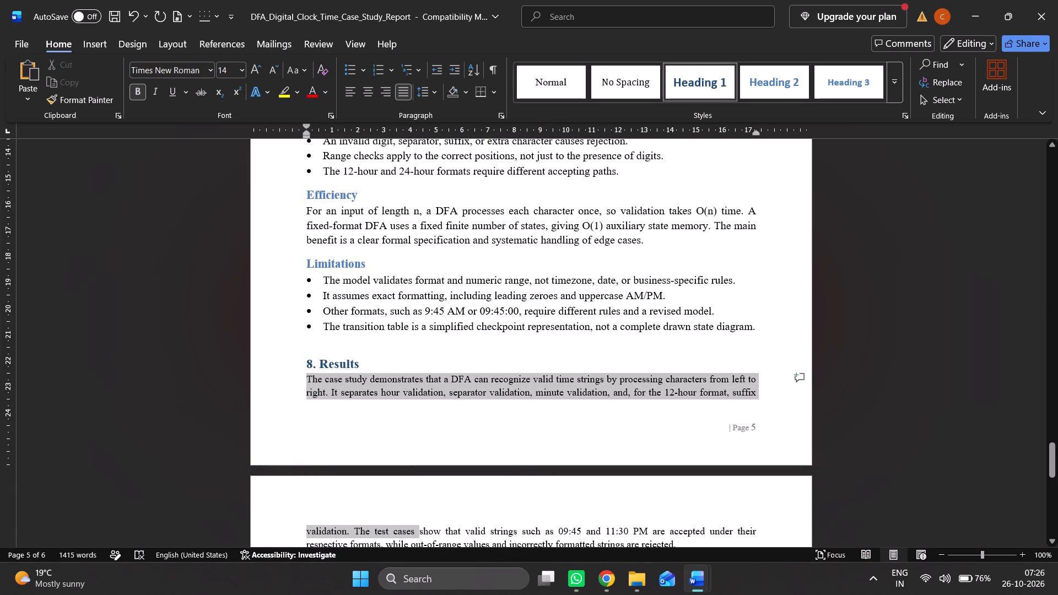
pyautogui.moveTo(424, 523); pyautogui.dragTo(683, 466)
pyautogui.click(255, 69)
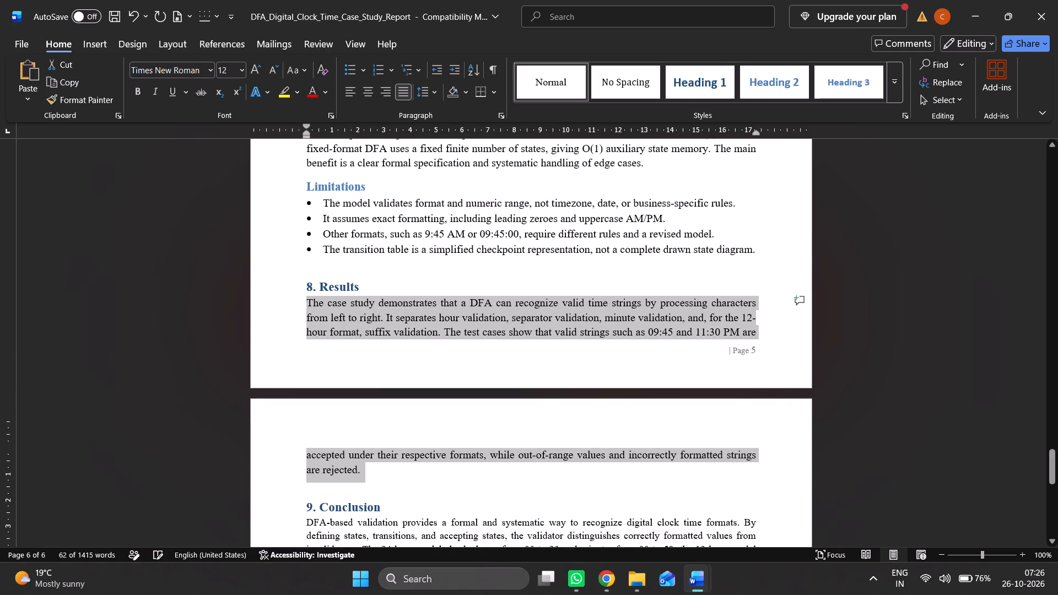
pyautogui.click(443, 387)
pyautogui.scroll(-9, 443, 374)
pyautogui.scroll(3, 443, 368)
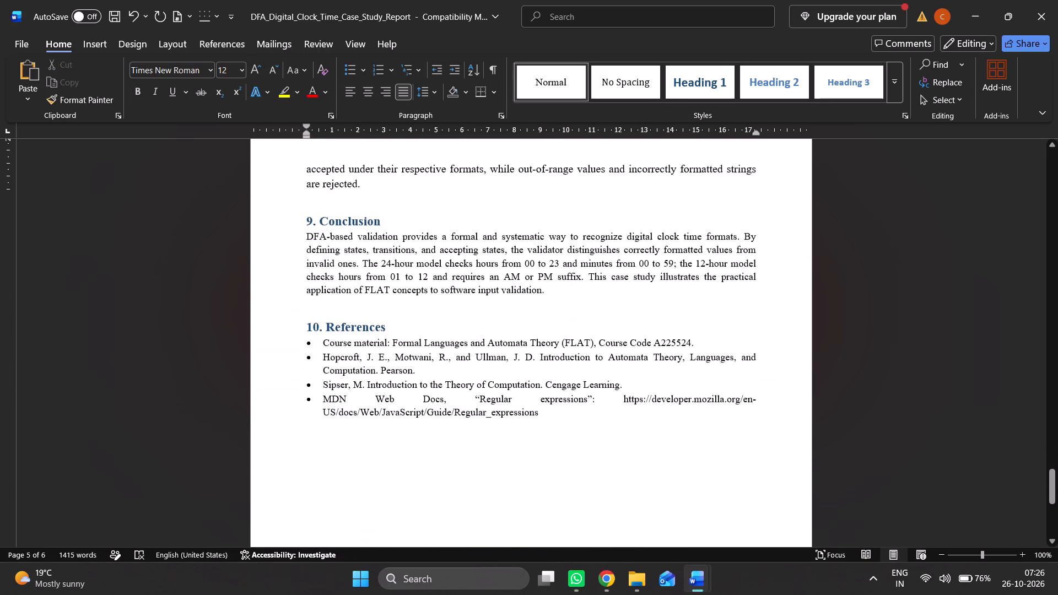
# Add blank lines after the last "Limitations" bullet so that the "8. Results" heading starts on the following page.
pyautogui.scroll(6, 443, 367)
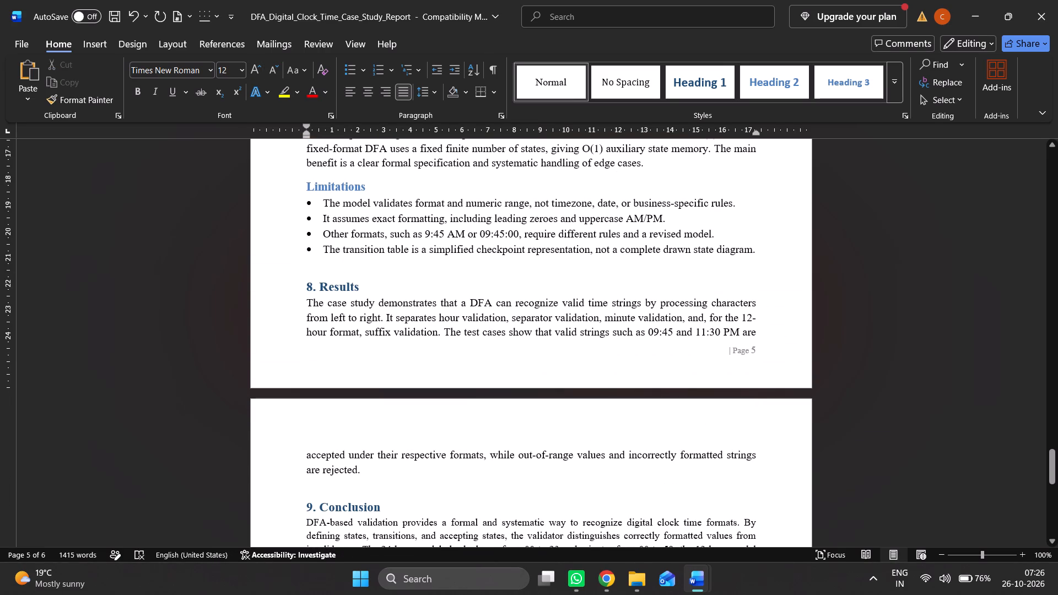
pyautogui.click(763, 253)
pyautogui.press('Return')
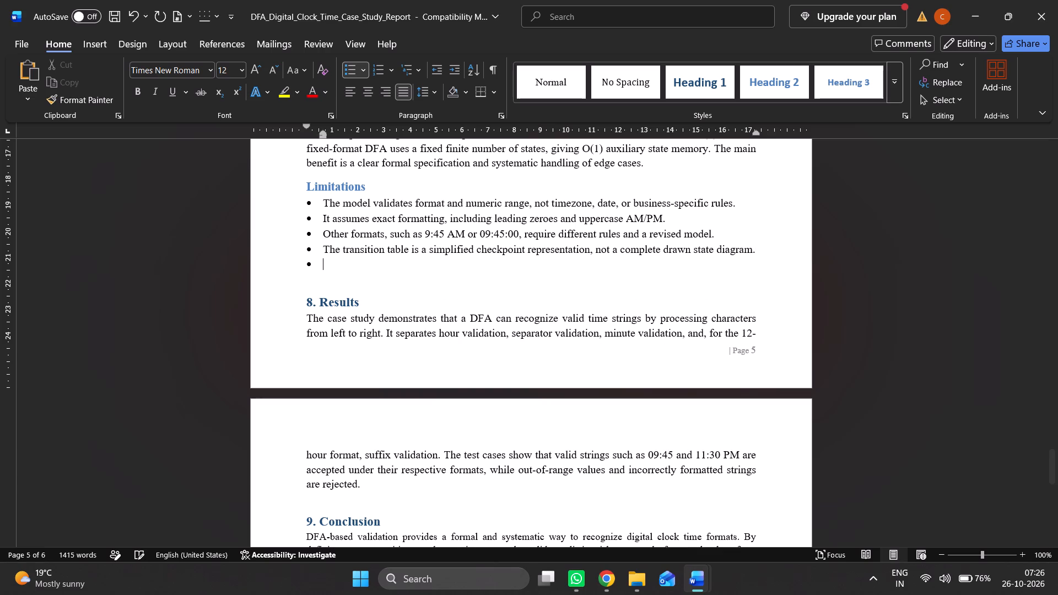
pyautogui.press('Return')
pyautogui.press('Return')
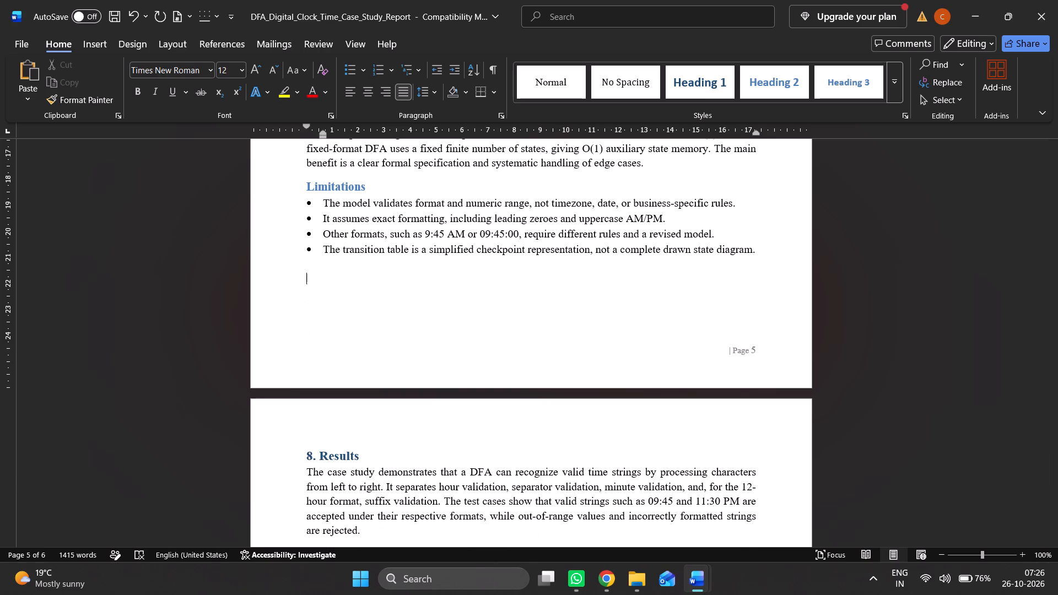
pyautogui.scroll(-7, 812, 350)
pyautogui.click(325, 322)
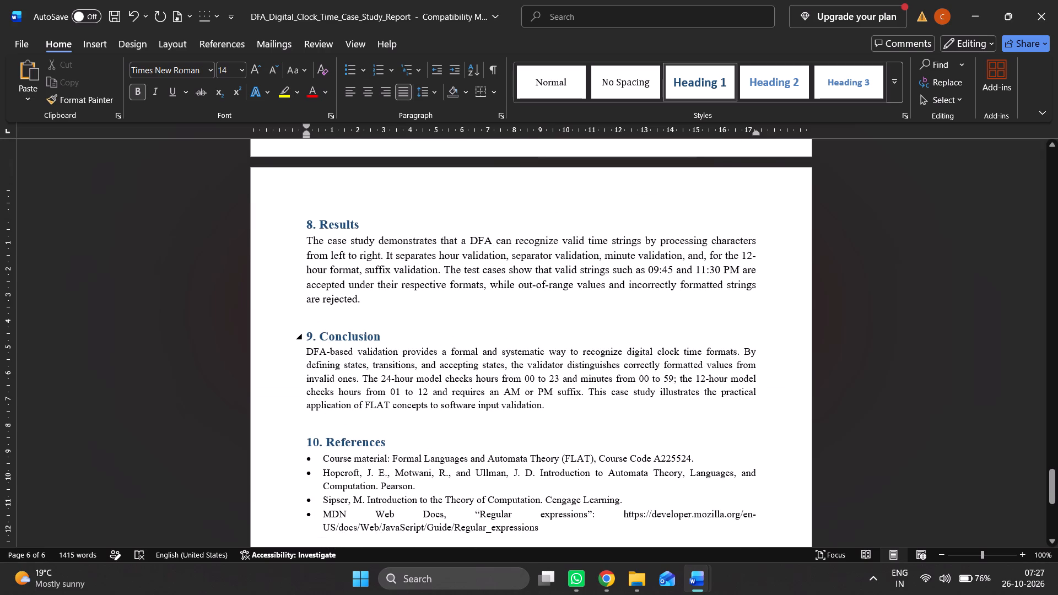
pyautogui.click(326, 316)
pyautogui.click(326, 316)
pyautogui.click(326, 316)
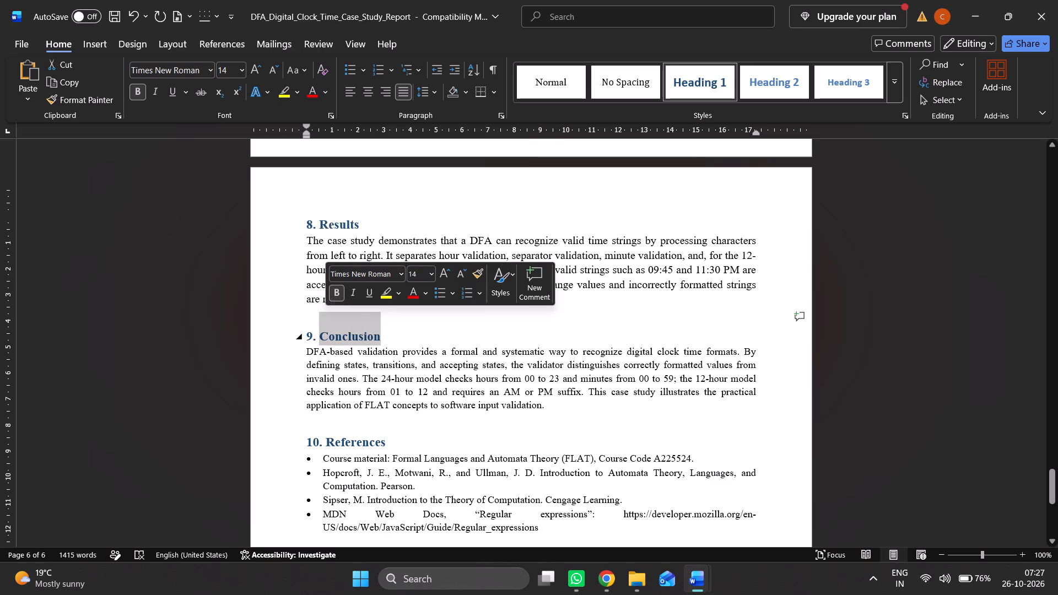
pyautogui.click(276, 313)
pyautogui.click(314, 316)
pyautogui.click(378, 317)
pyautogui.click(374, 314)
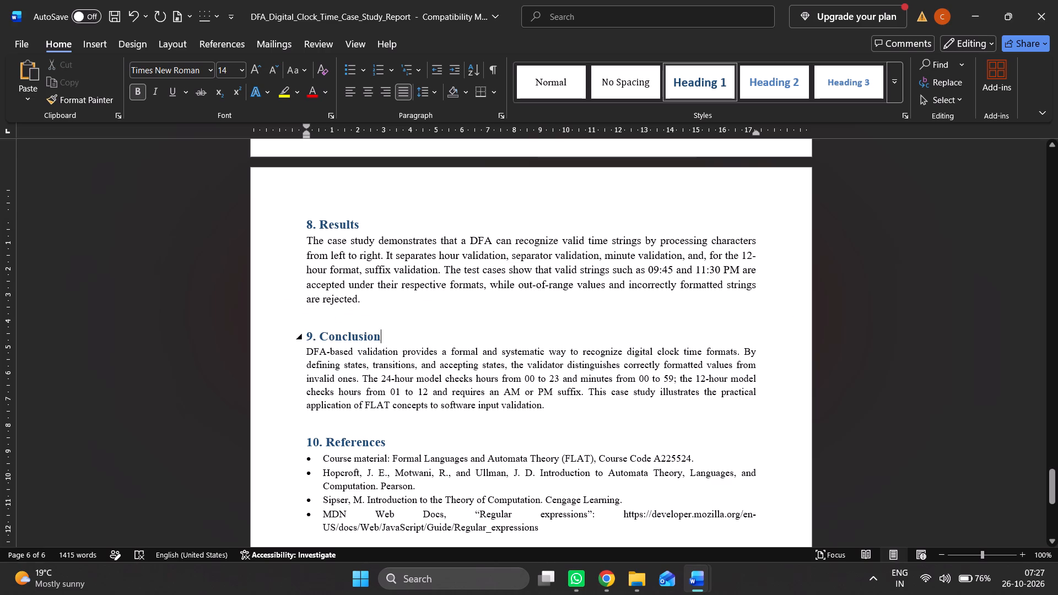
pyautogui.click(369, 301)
pyautogui.scroll(-11, 391, 346)
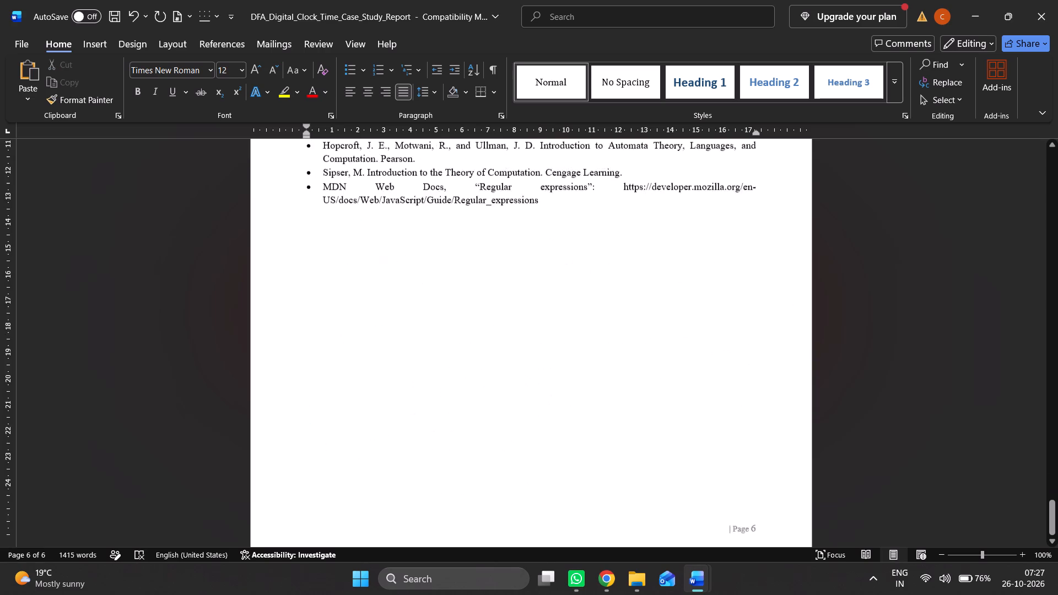
pyautogui.scroll(18, 393, 338)
pyautogui.scroll(20, 393, 338)
pyautogui.scroll(13, 393, 338)
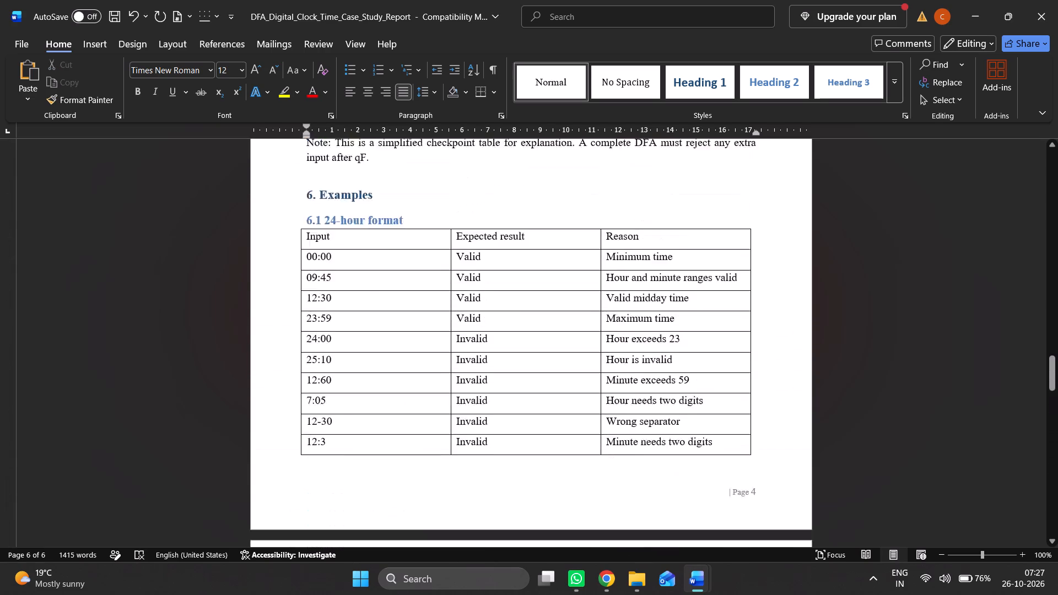
pyautogui.scroll(20, 391, 335)
pyautogui.scroll(20, 391, 335)
pyautogui.scroll(20, 391, 335)
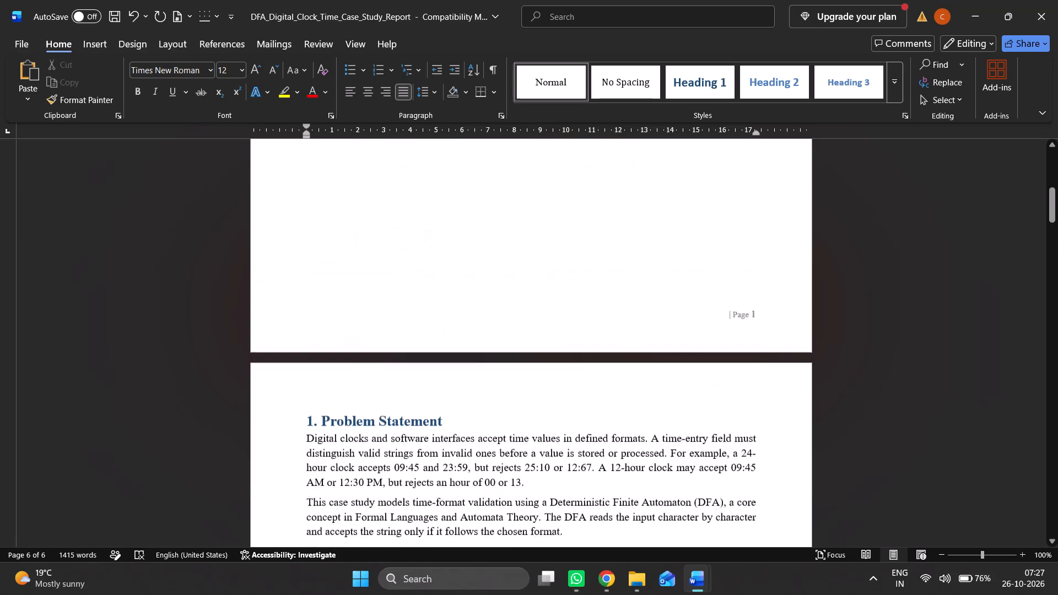
pyautogui.scroll(20, 390, 332)
pyautogui.scroll(1, 390, 332)
pyautogui.scroll(-20, 389, 332)
pyautogui.scroll(-12, 389, 332)
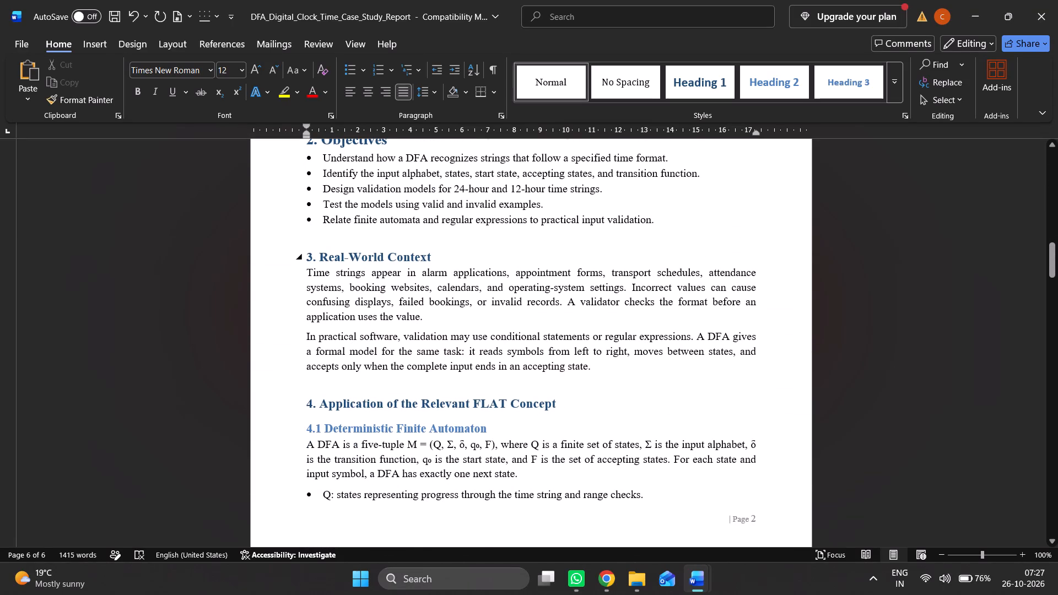
pyautogui.scroll(-16, 468, 282)
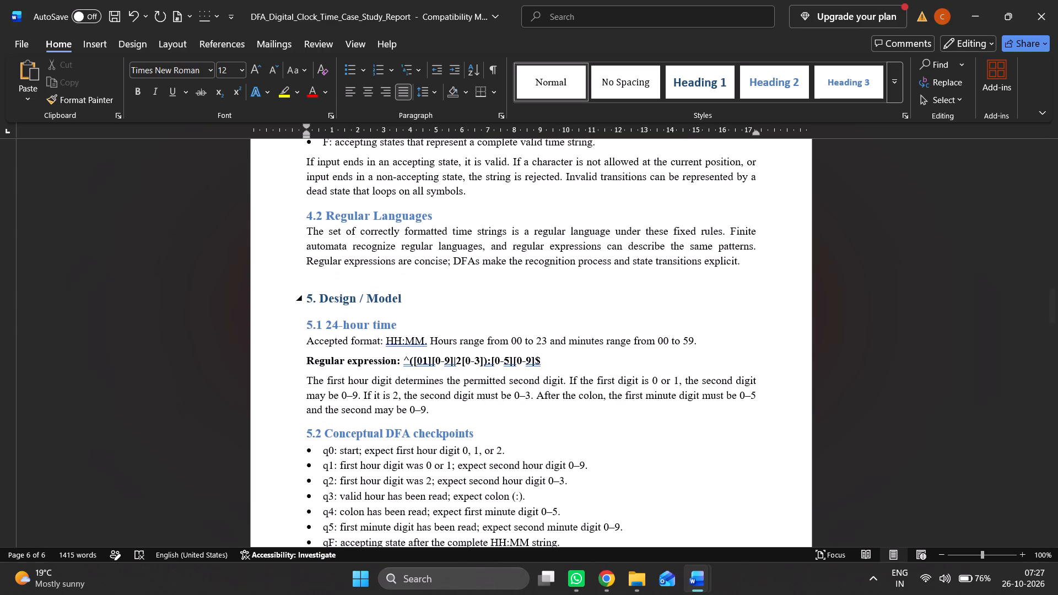
pyautogui.scroll(-6, 467, 282)
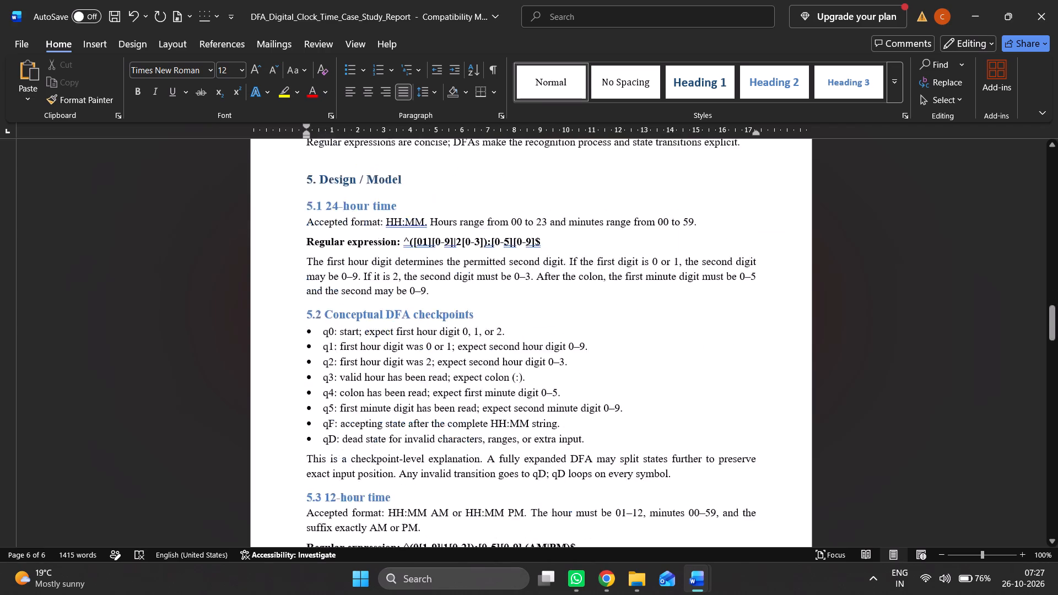
pyautogui.scroll(-10, 466, 282)
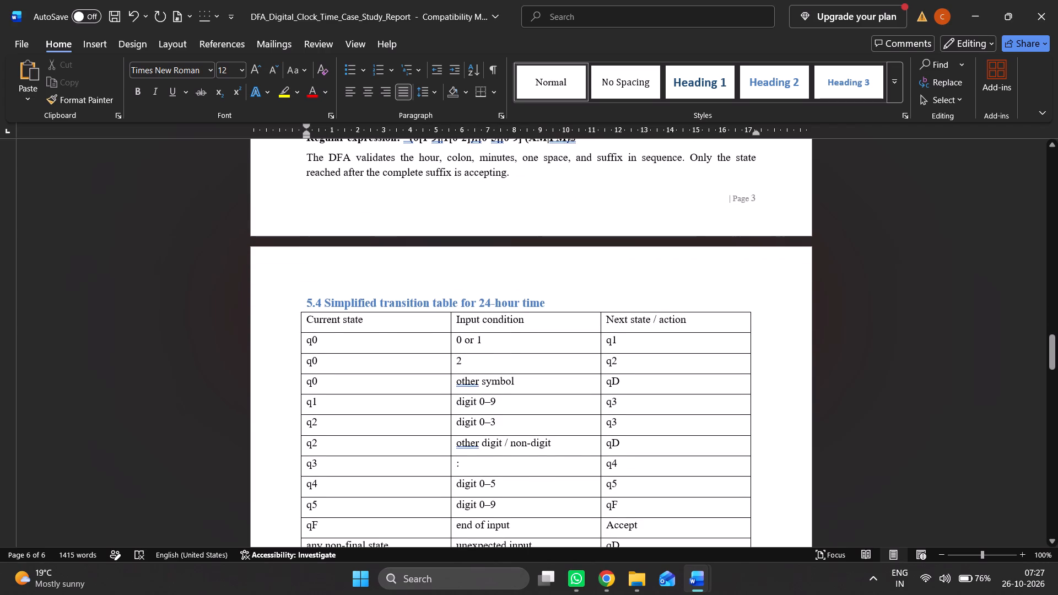
pyautogui.scroll(4, 466, 284)
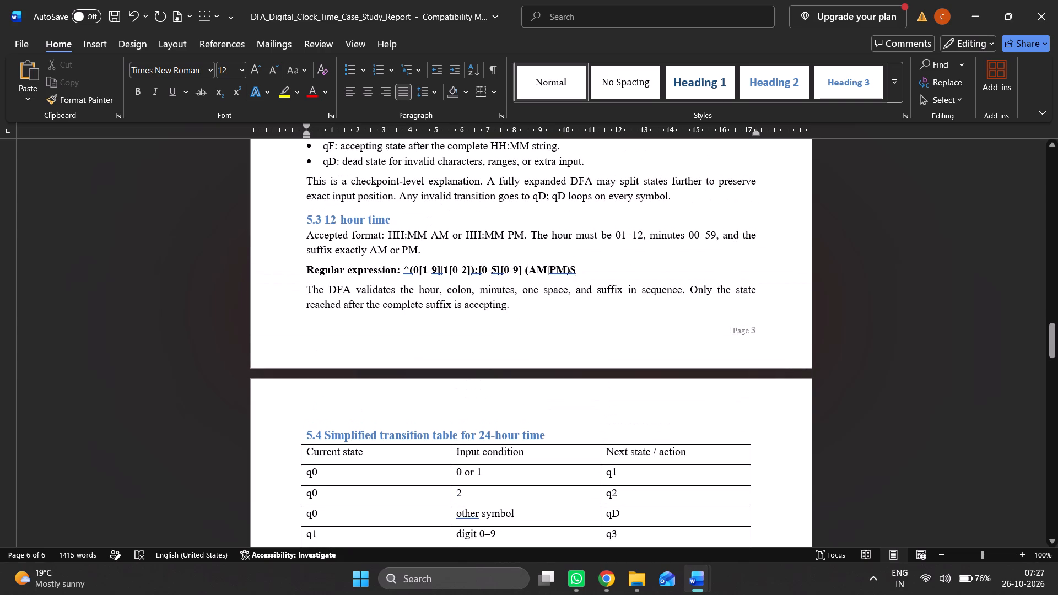
pyautogui.scroll(-4, 466, 283)
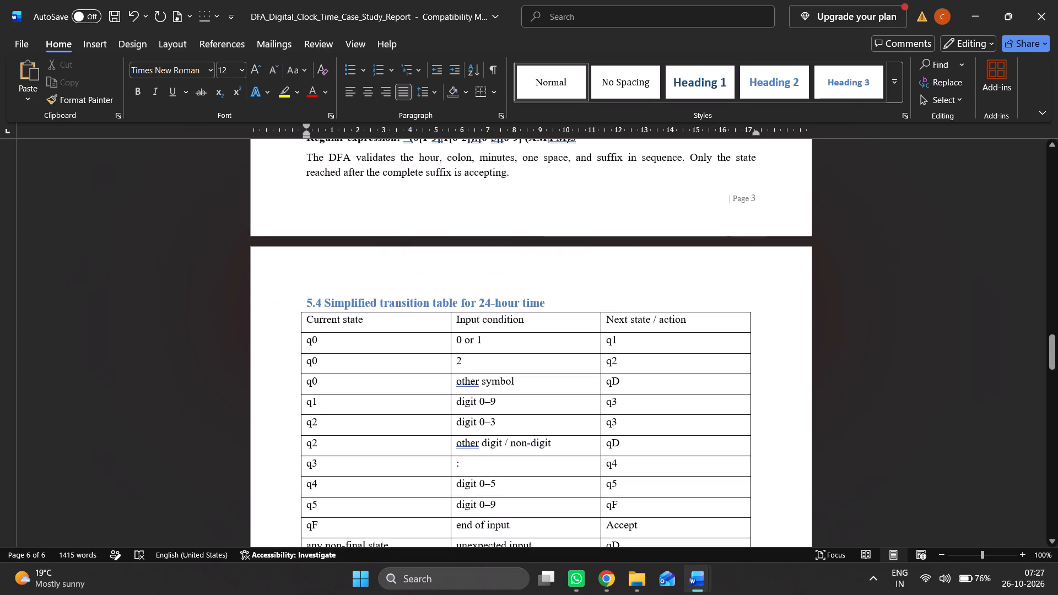
pyautogui.scroll(-17, 466, 283)
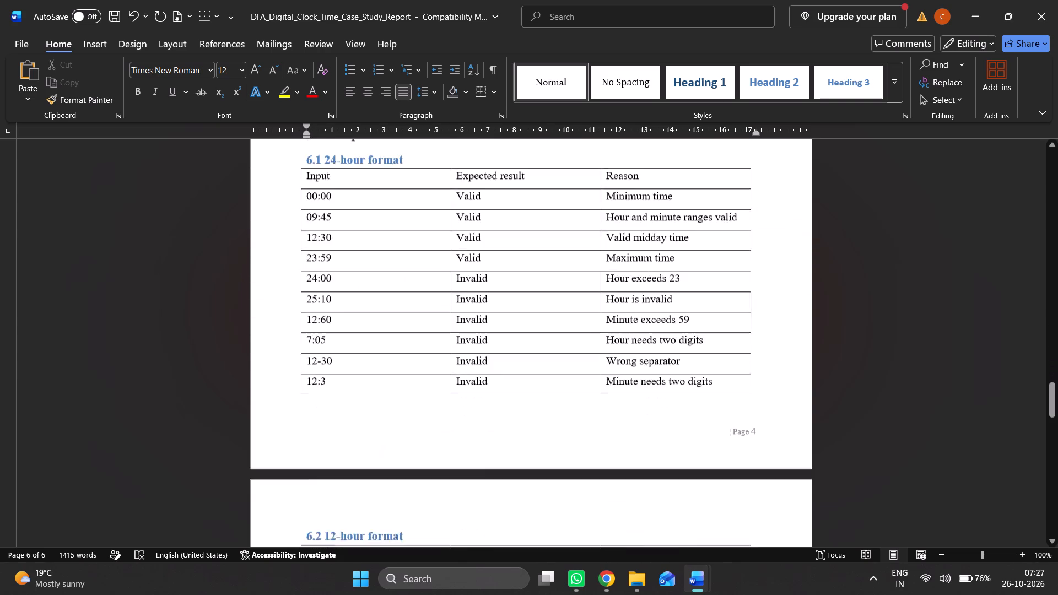
pyautogui.scroll(-16, 466, 283)
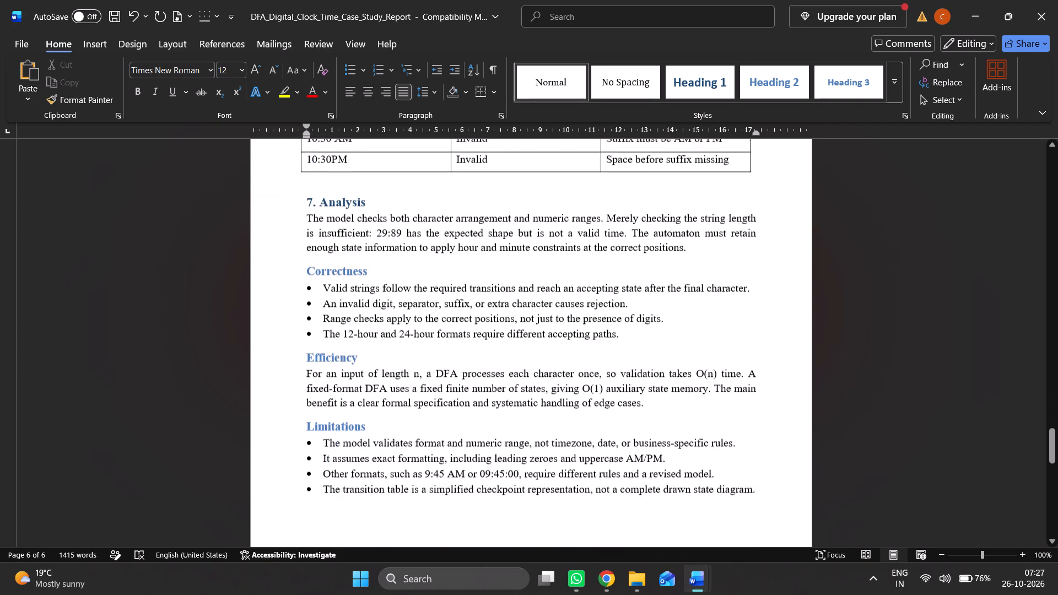
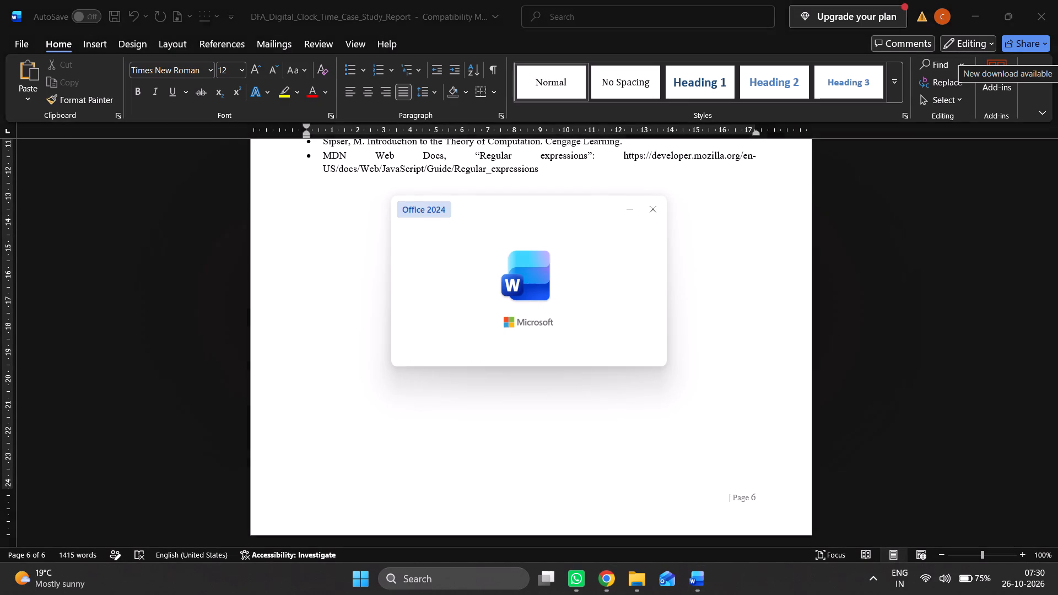
# Review the new report from the first page through "10. References", checking the added DFA diagrams, tables and page layout.
pyautogui.scroll(-10, 590, 489)
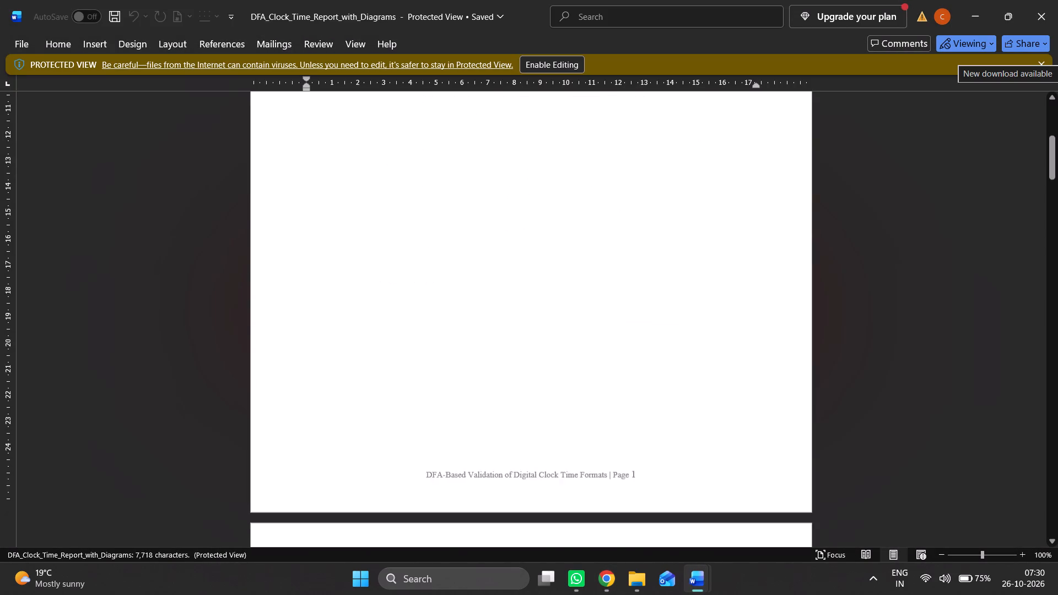
pyautogui.scroll(-19, 590, 486)
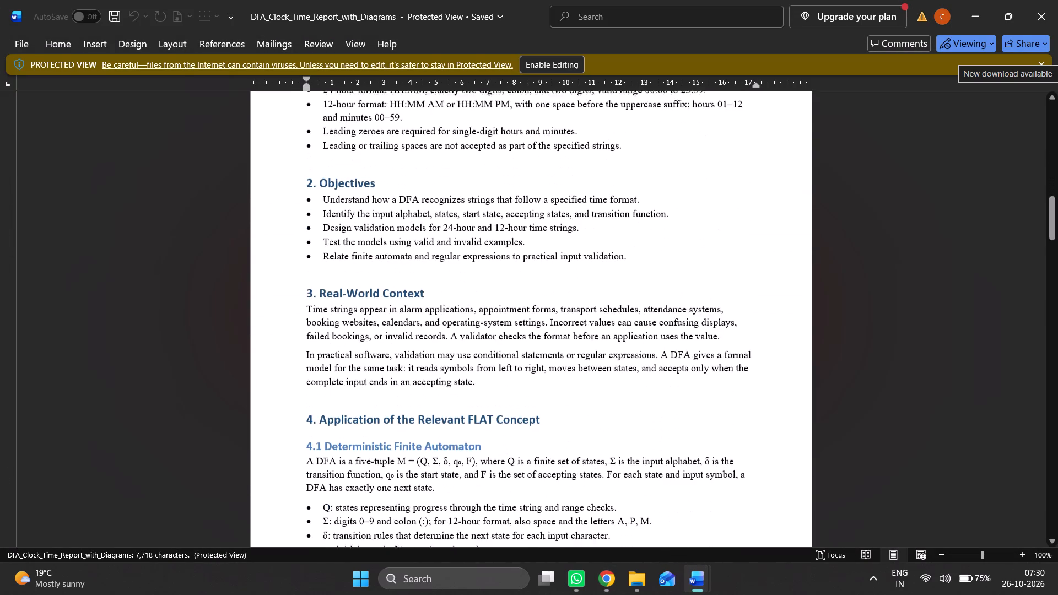
pyautogui.scroll(-19, 589, 486)
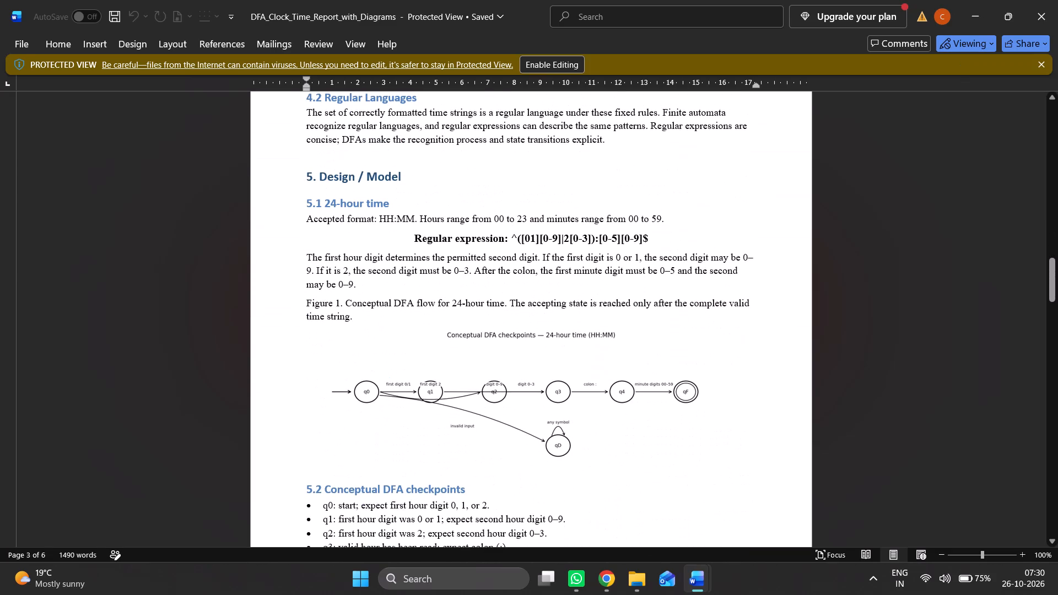
pyautogui.scroll(-3, 589, 486)
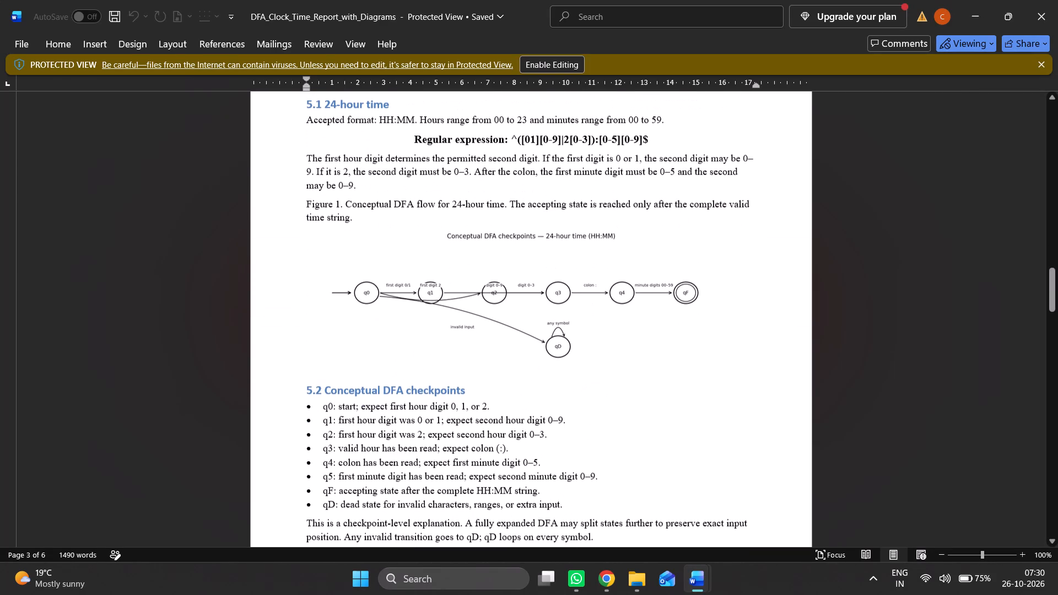
pyautogui.scroll(-14, 589, 486)
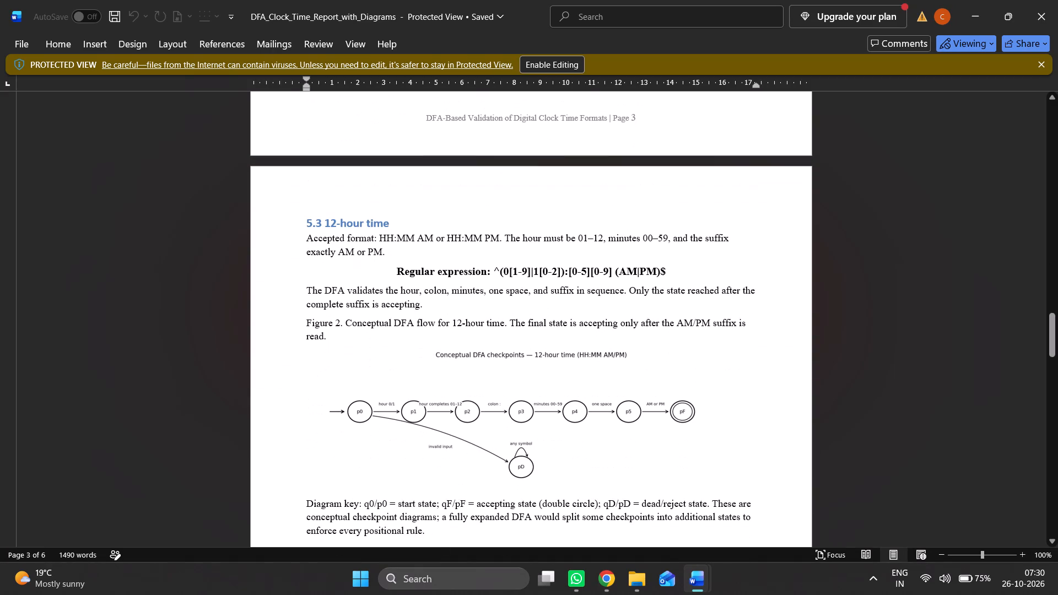
pyautogui.scroll(-11, 589, 486)
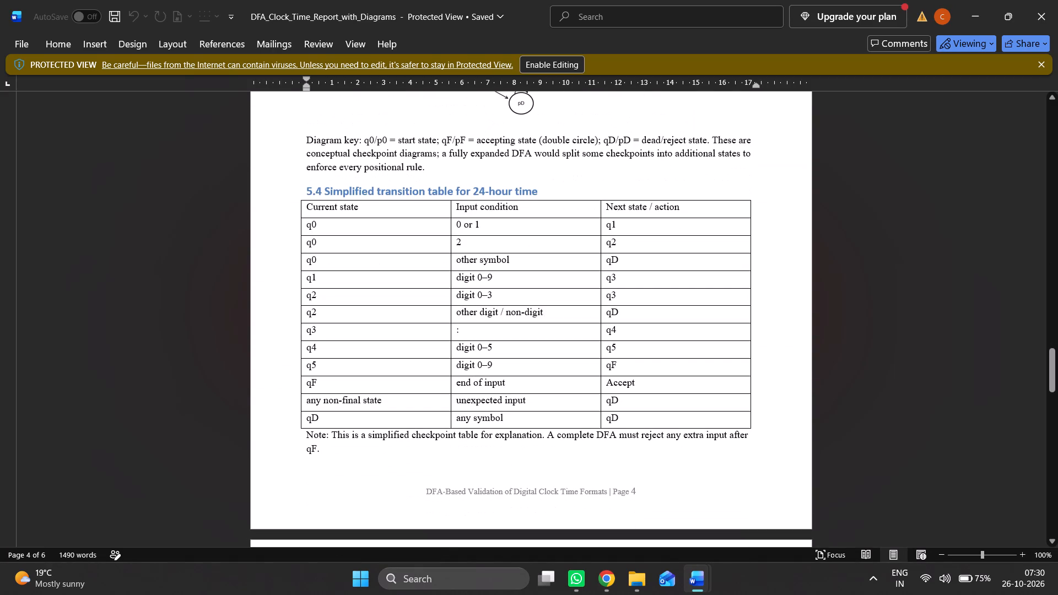
pyautogui.scroll(-19, 589, 486)
pyautogui.scroll(-9, 589, 486)
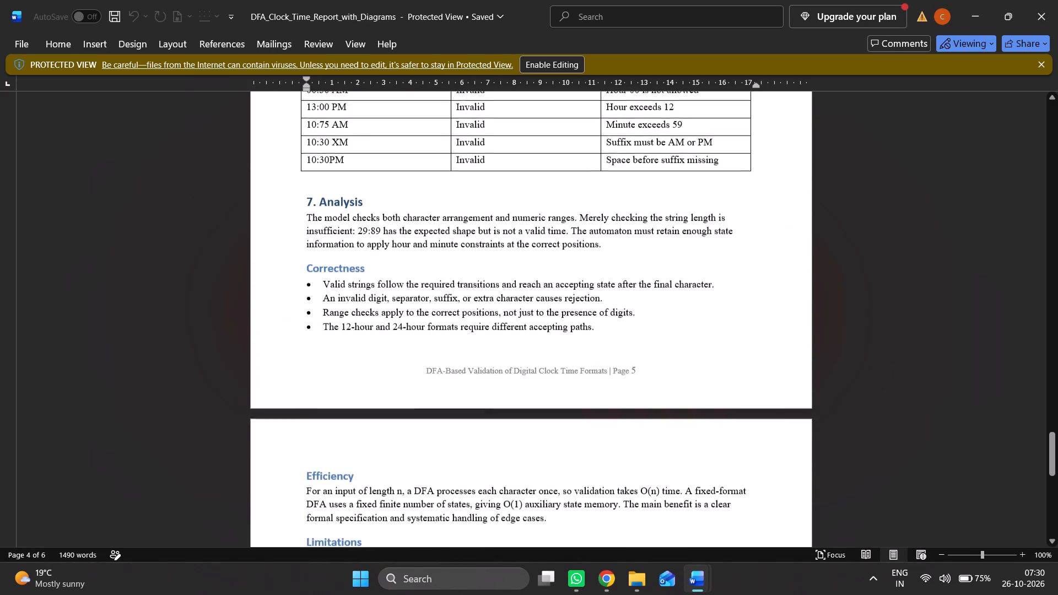
pyautogui.scroll(-19, 589, 486)
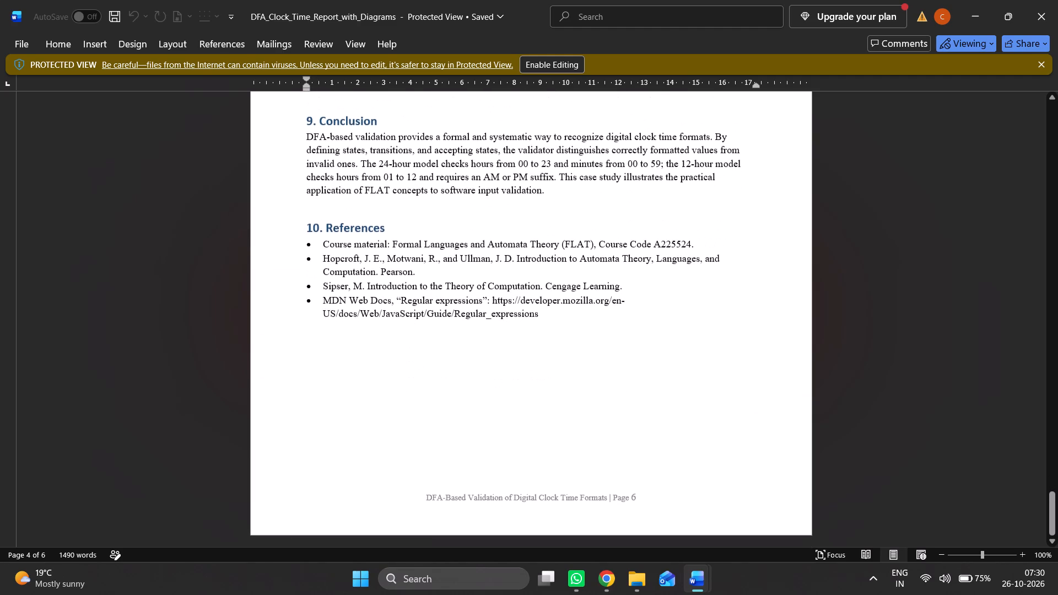
# Re-examine the Figure 1 and Figure 2 DFA diagrams and the sections around them, from "1. Problem Statement" to "6. Examples".
pyautogui.scroll(8, 589, 486)
pyautogui.scroll(20, 589, 486)
pyautogui.scroll(14, 589, 486)
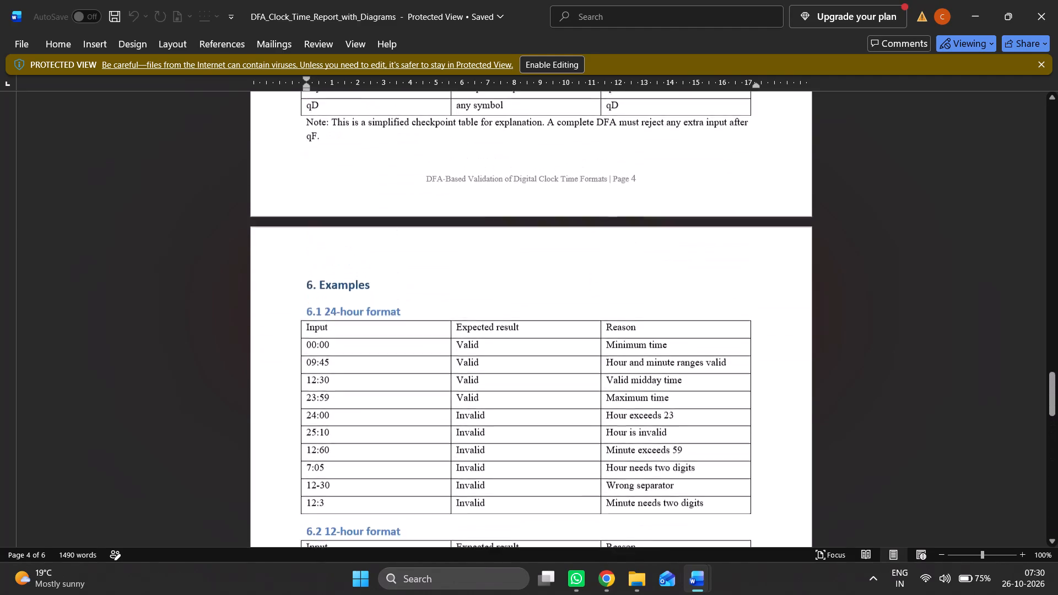
pyautogui.scroll(17, 589, 486)
pyautogui.scroll(-5, 584, 494)
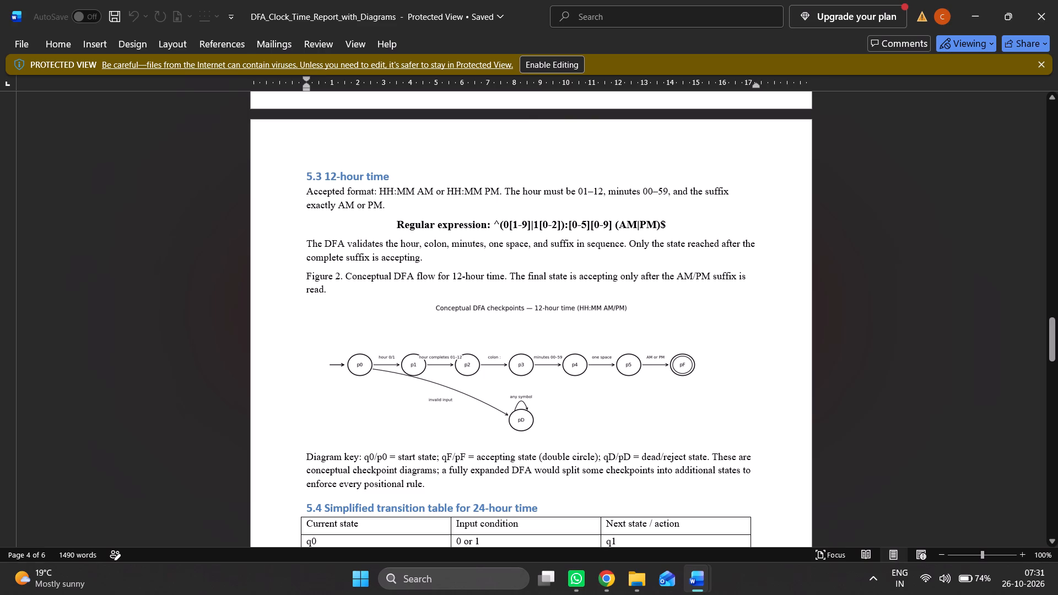
pyautogui.scroll(3, 450, 461)
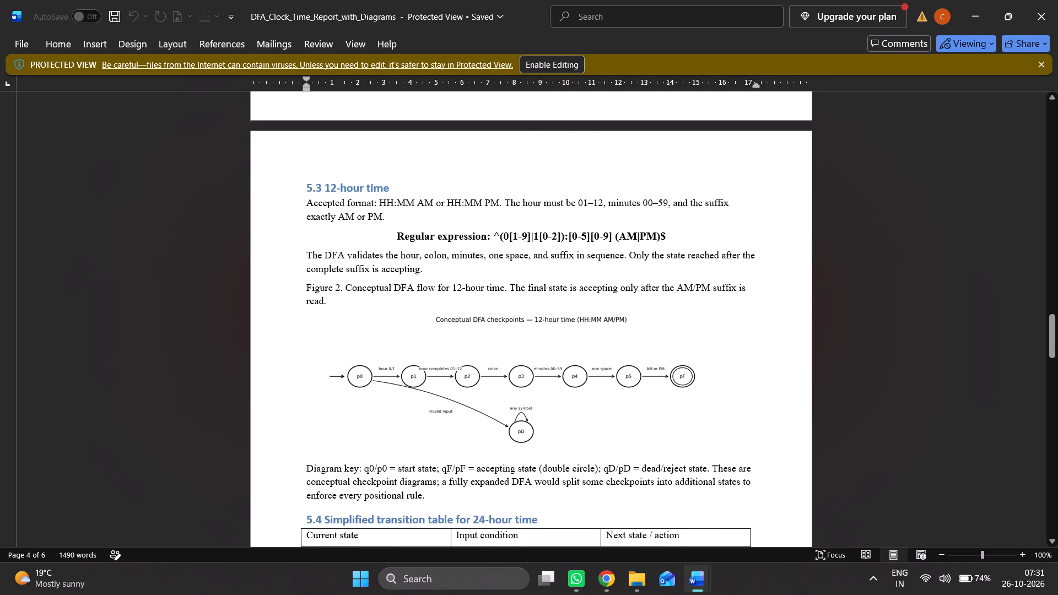
pyautogui.scroll(14, 450, 461)
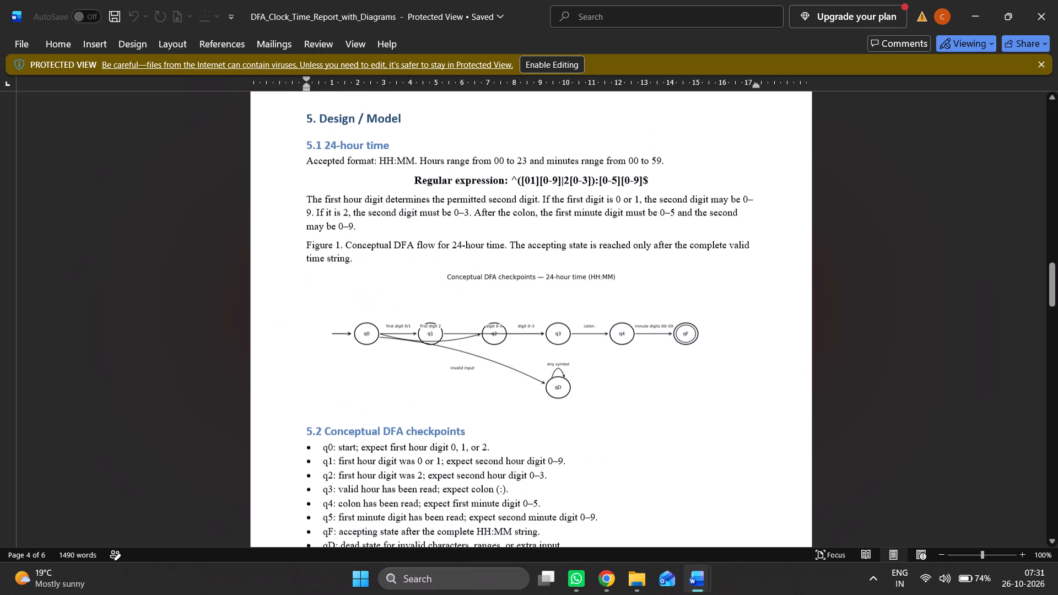
pyautogui.scroll(20, 450, 461)
pyautogui.scroll(3, 450, 461)
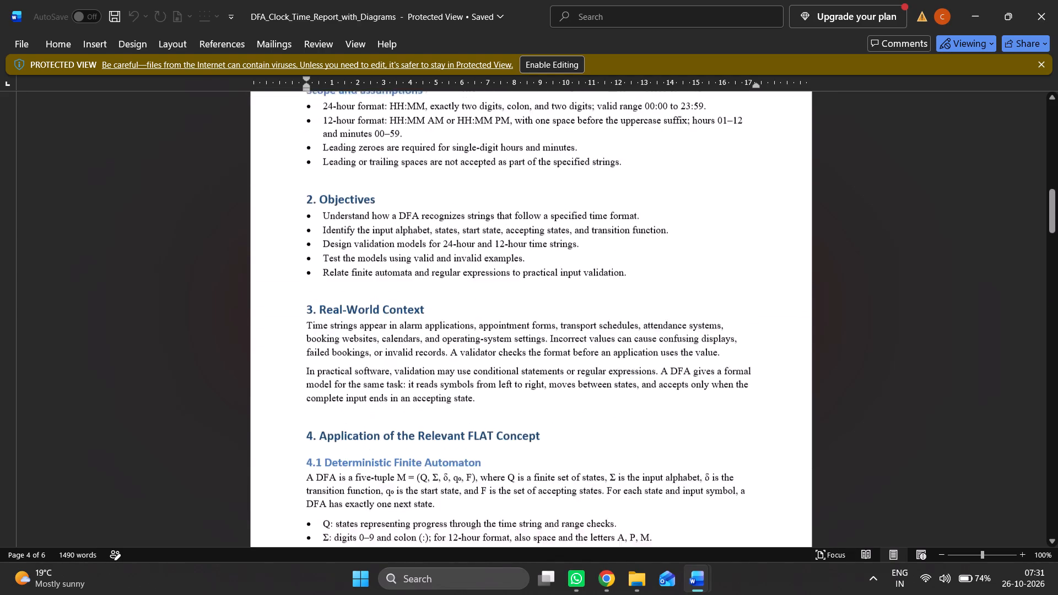
pyautogui.scroll(17, 450, 461)
pyautogui.scroll(-17, 449, 461)
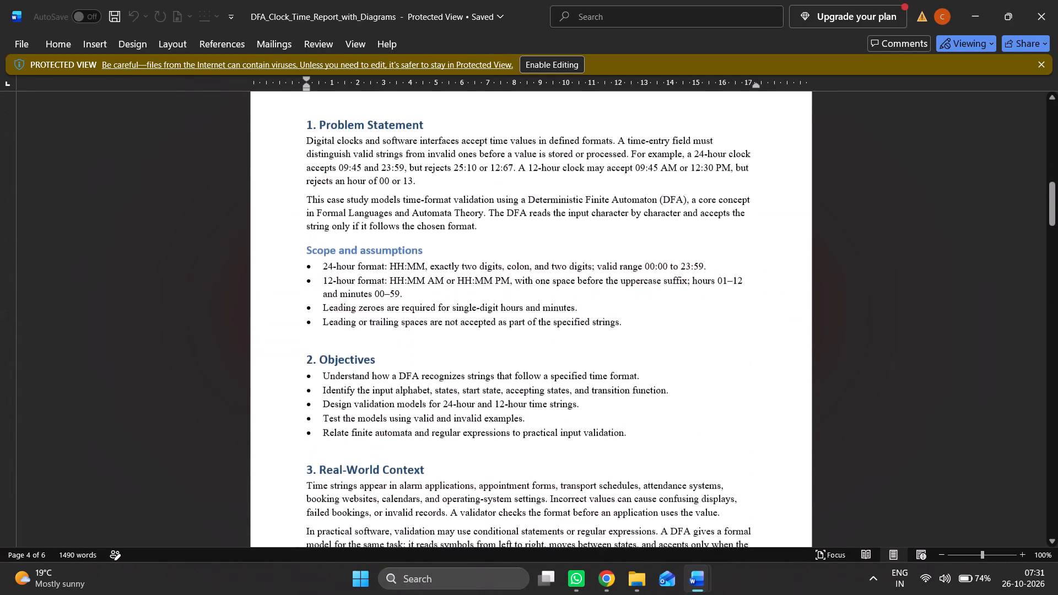
pyautogui.scroll(-18, 449, 459)
pyautogui.scroll(-9, 449, 459)
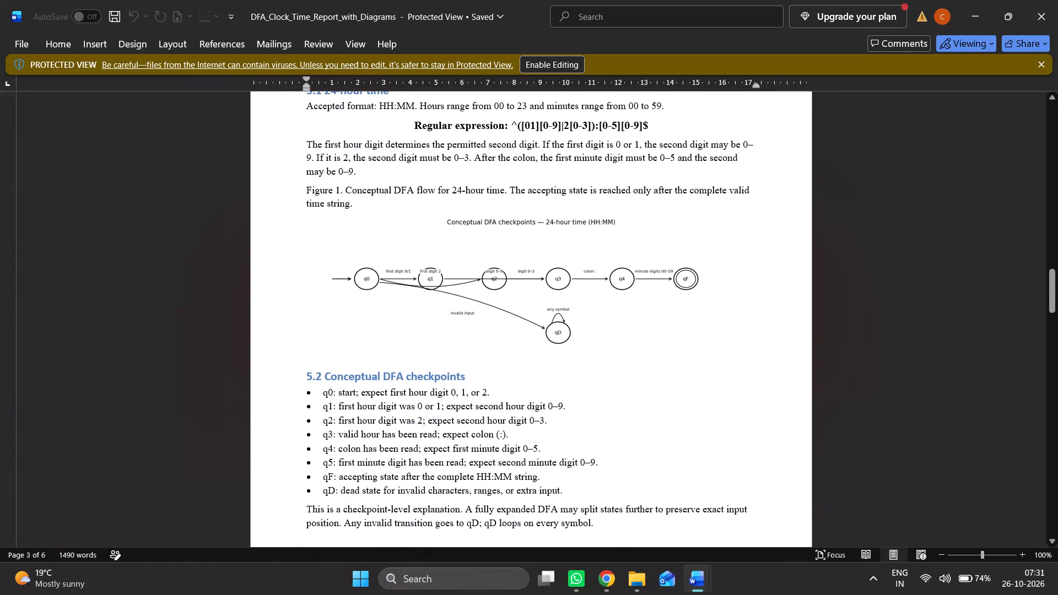
pyautogui.scroll(-1, 449, 459)
pyautogui.scroll(5, 449, 459)
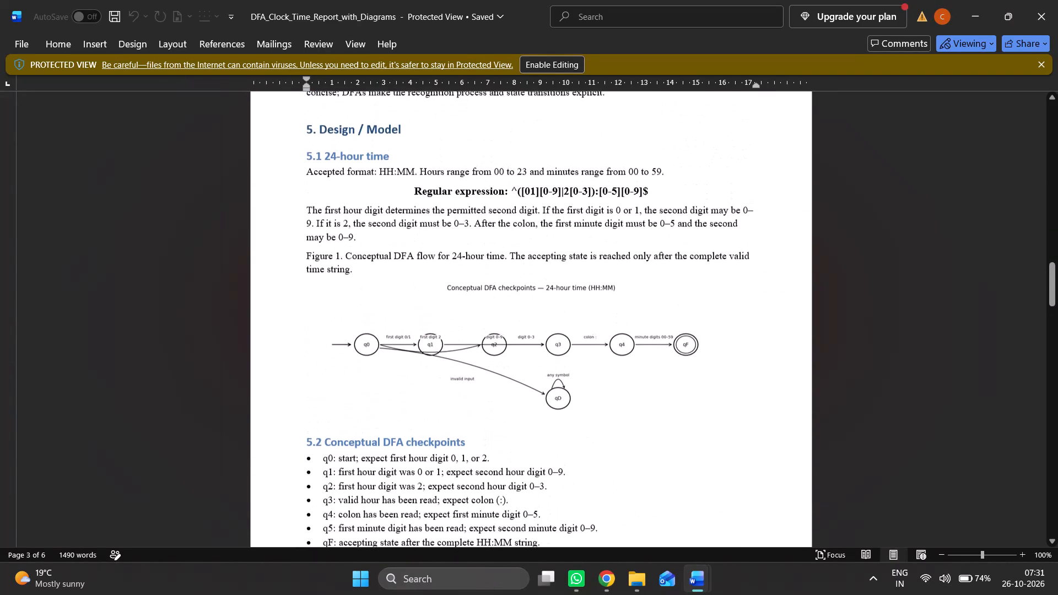
pyautogui.scroll(-15, 449, 459)
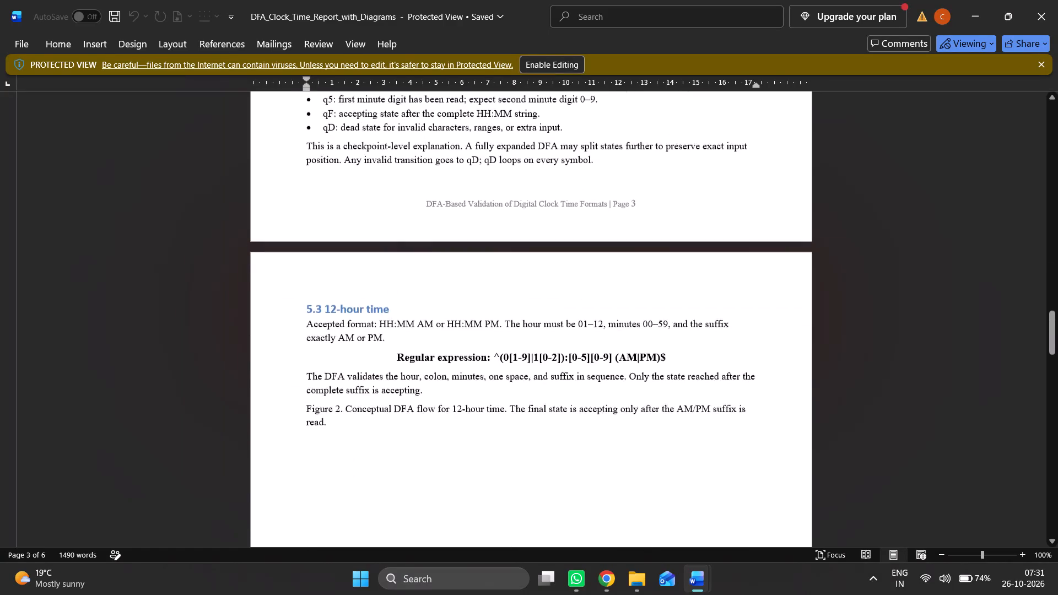
# Compare the new report with DFA_Digital_Clock_Time_Case_Study_Report, examining the example tables, conclusion, references and page layout in both.
pyautogui.scroll(-20, 449, 459)
pyautogui.scroll(-7, 449, 459)
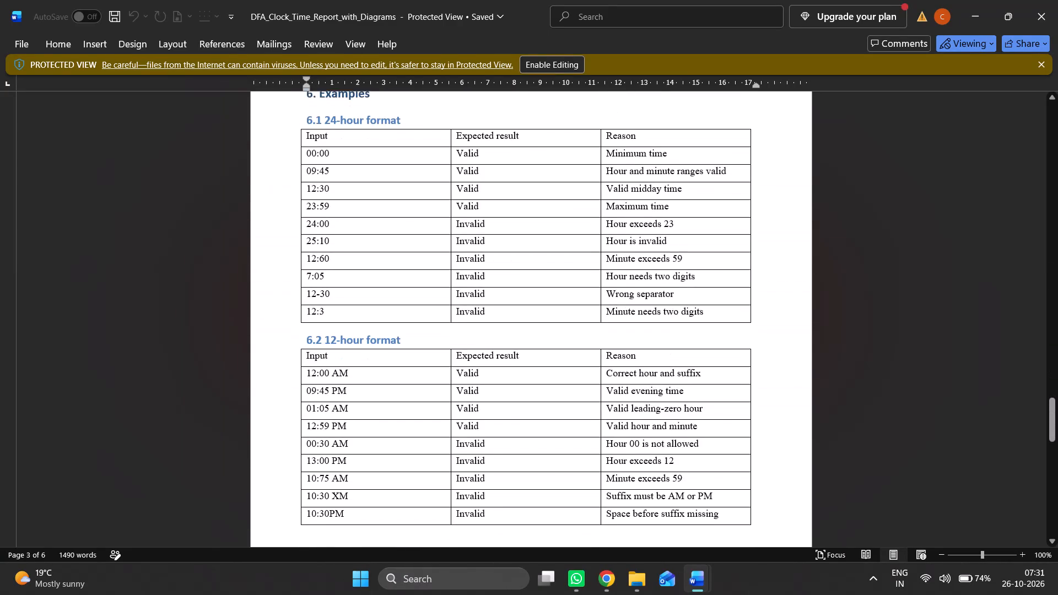
pyautogui.scroll(-20, 449, 459)
pyautogui.scroll(-14, 449, 459)
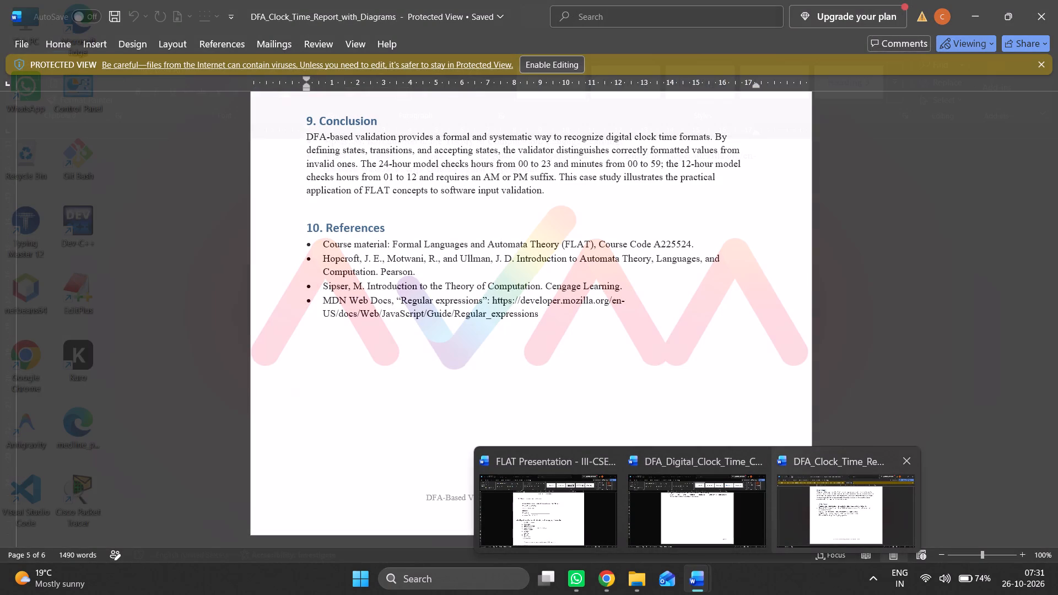
pyautogui.click(705, 509)
pyautogui.scroll(6, 549, 315)
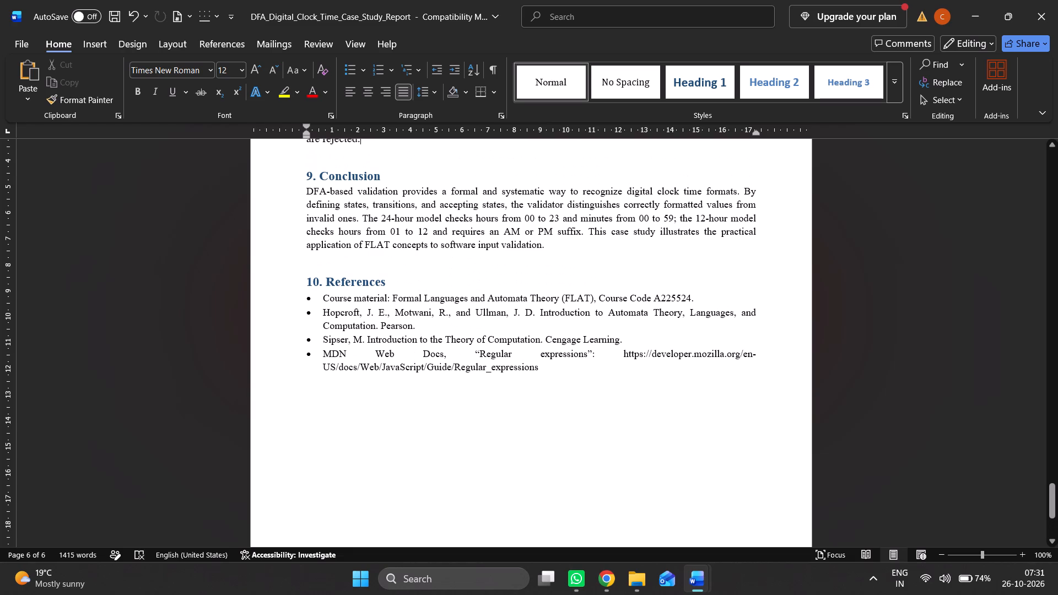
pyautogui.scroll(20, 549, 316)
pyautogui.scroll(19, 549, 316)
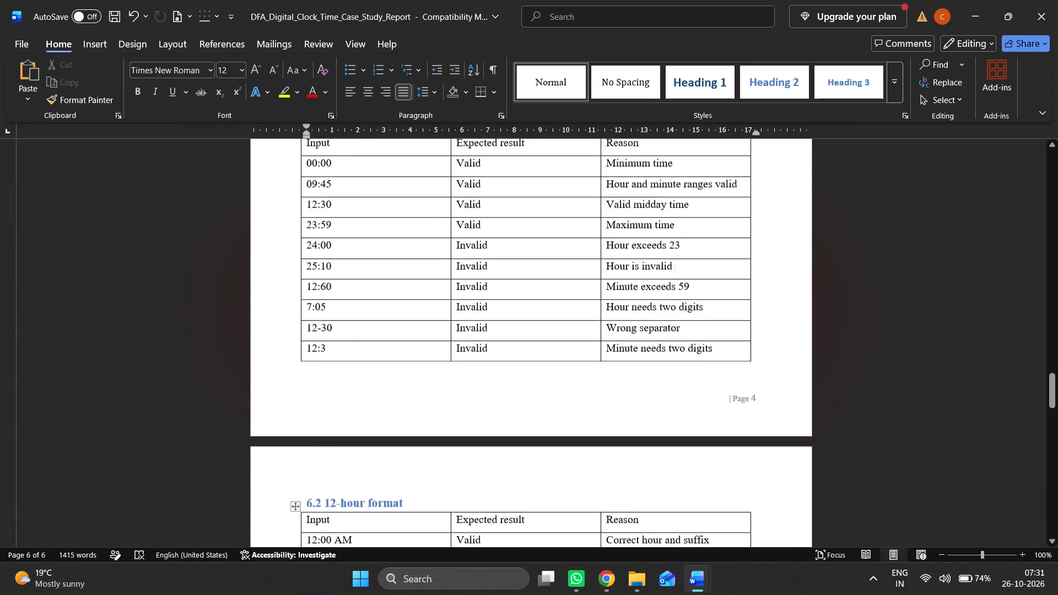
pyautogui.scroll(5, 550, 316)
pyautogui.hotkey('alt', 'Tab')
pyautogui.scroll(14, 541, 340)
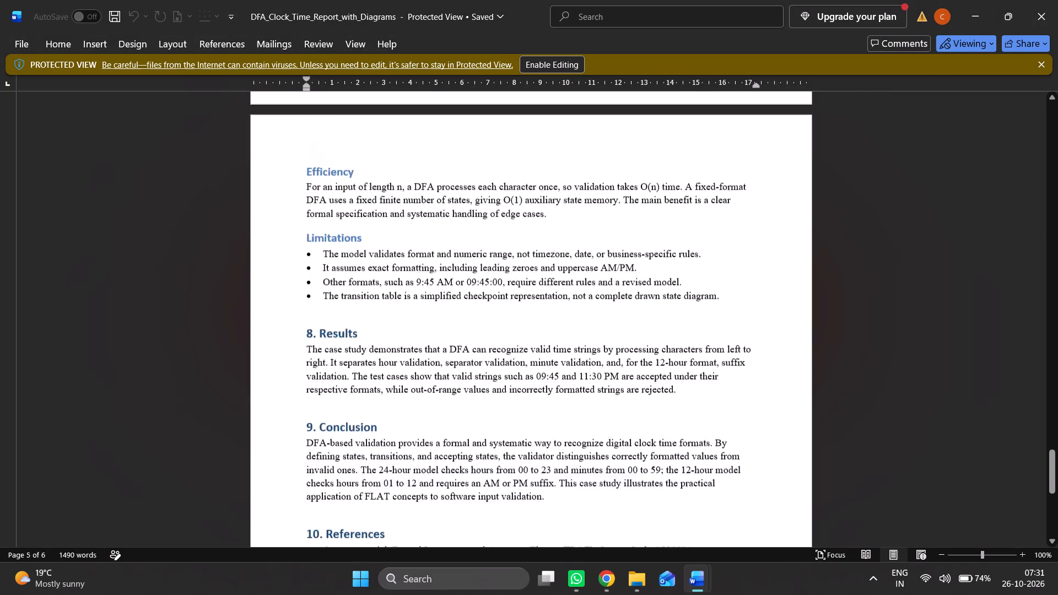
pyautogui.scroll(20, 539, 337)
pyautogui.scroll(20, 539, 337)
pyautogui.scroll(11, 539, 337)
pyautogui.scroll(-4, 538, 340)
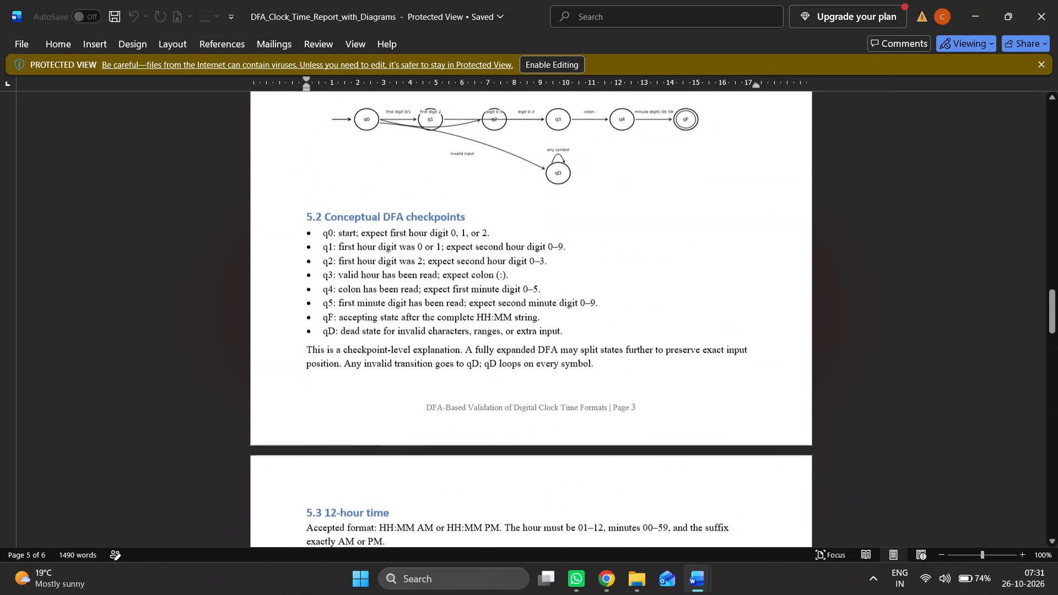
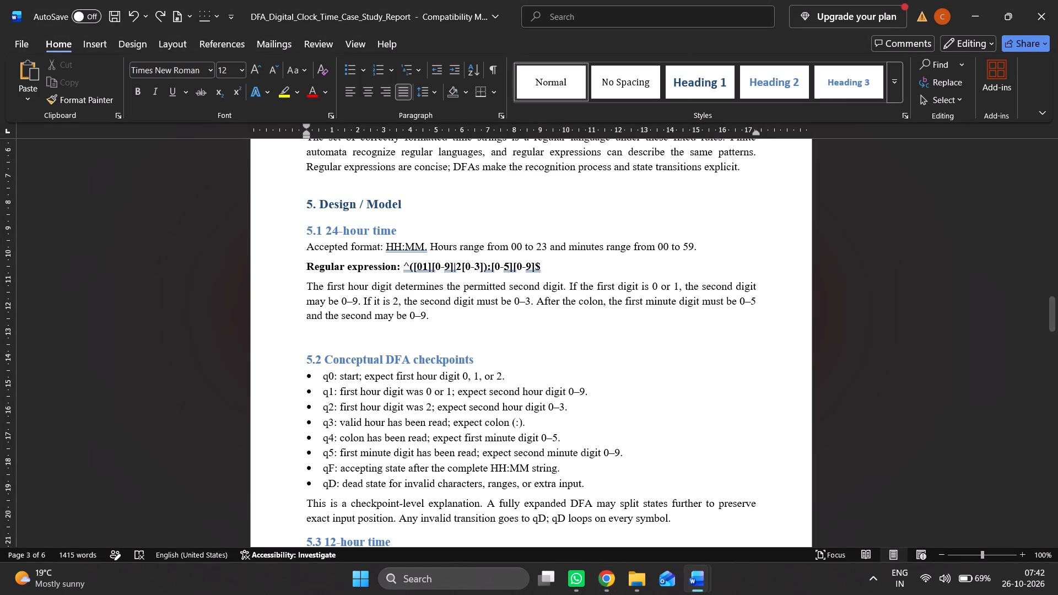
pyautogui.click(91, 43)
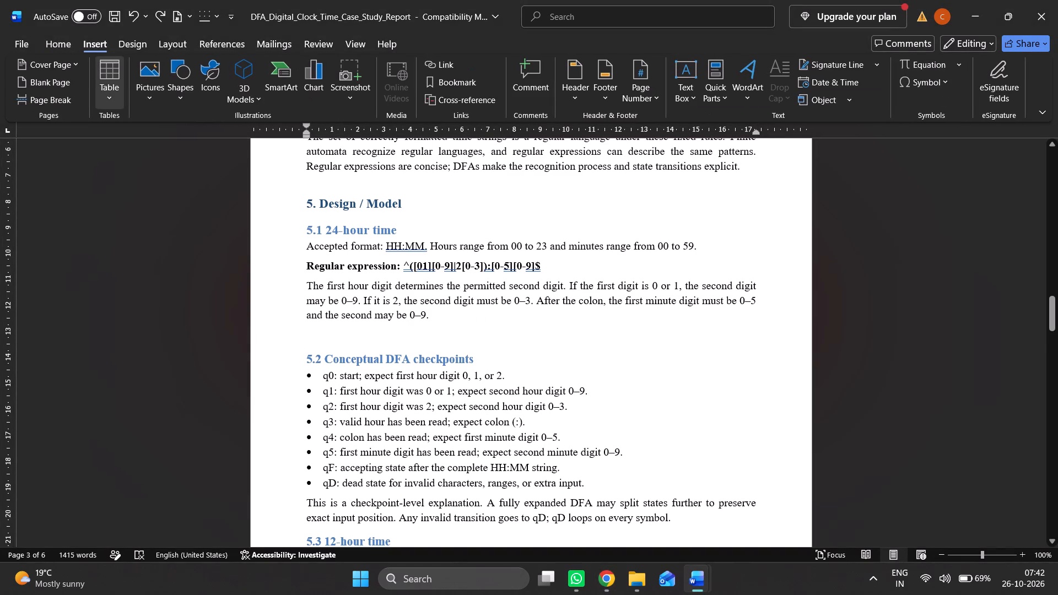
pyautogui.click(160, 80)
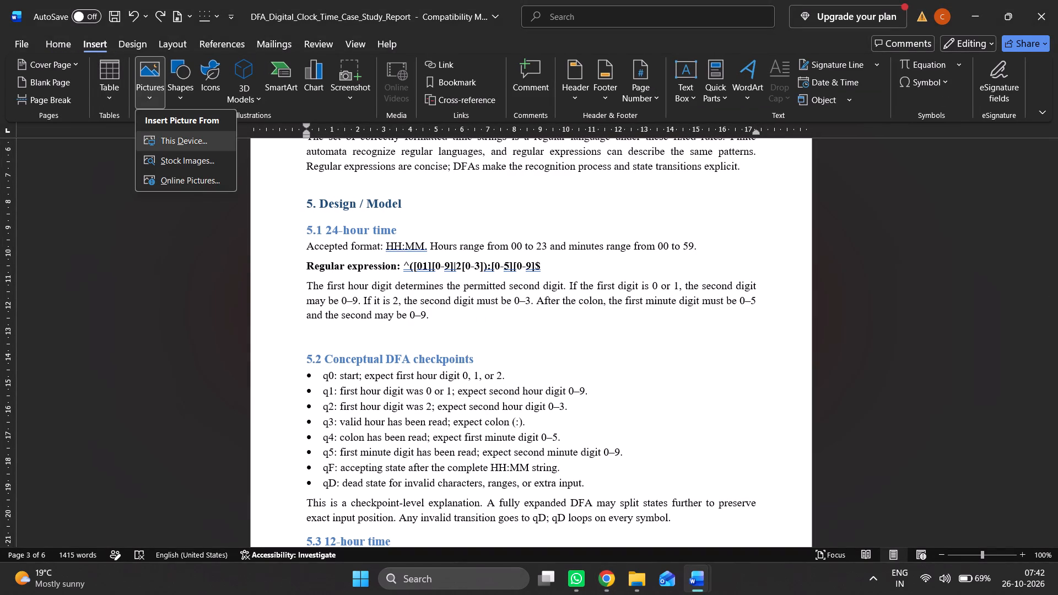
pyautogui.click(181, 142)
pyautogui.click(65, 154)
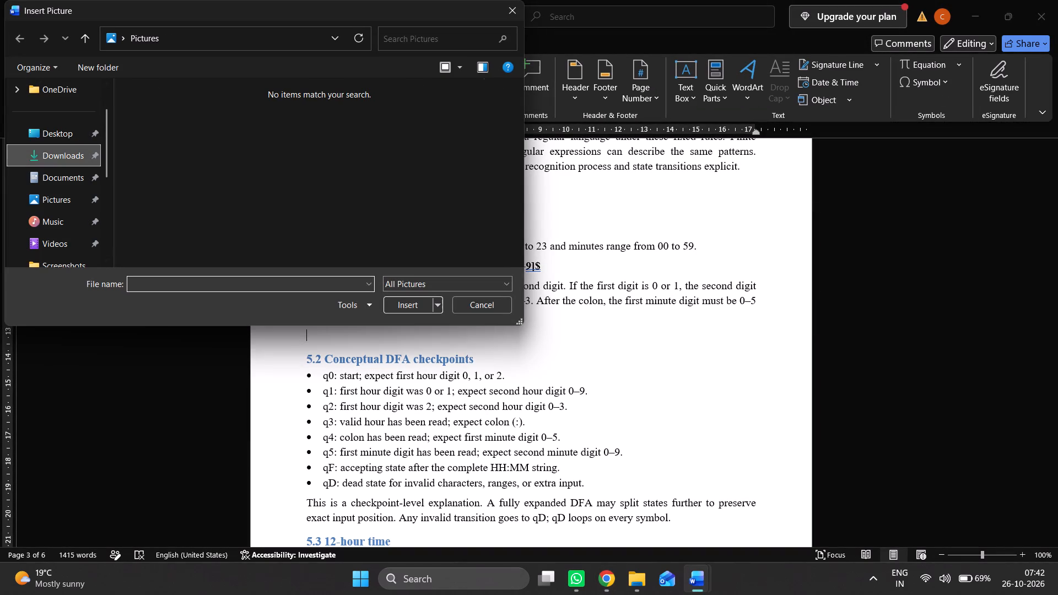
pyautogui.click(172, 128)
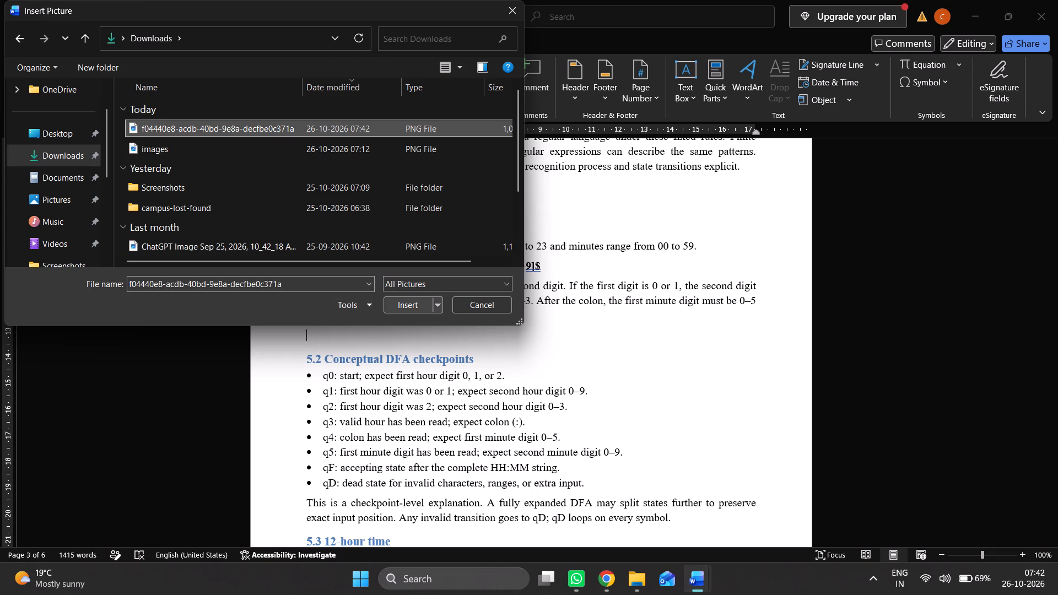
pyautogui.click(409, 302)
pyautogui.scroll(-6, 634, 311)
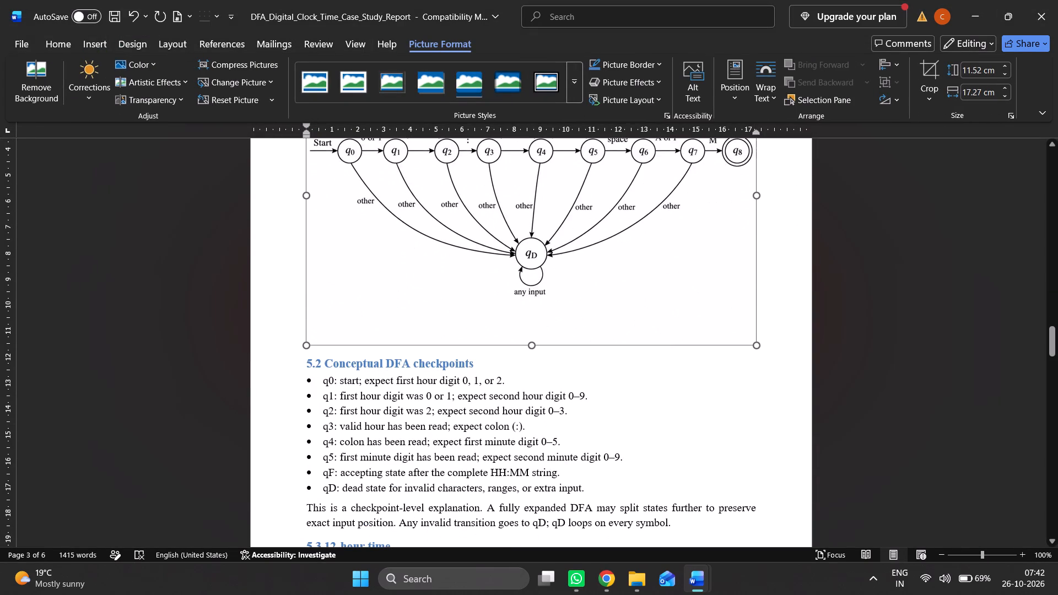
# Resize the inserted 12-hour DFA diagram above heading 5.2 to 7.26 cm high and 16.07 cm wide.
pyautogui.moveTo(757, 344); pyautogui.dragTo(731, 320)
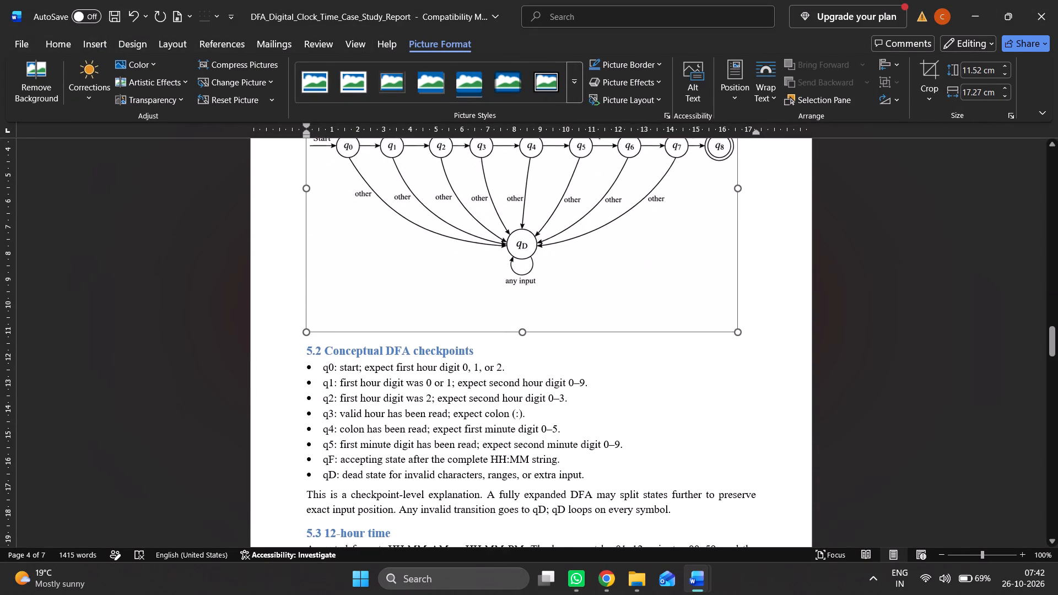
pyautogui.moveTo(731, 320); pyautogui.dragTo(659, 212)
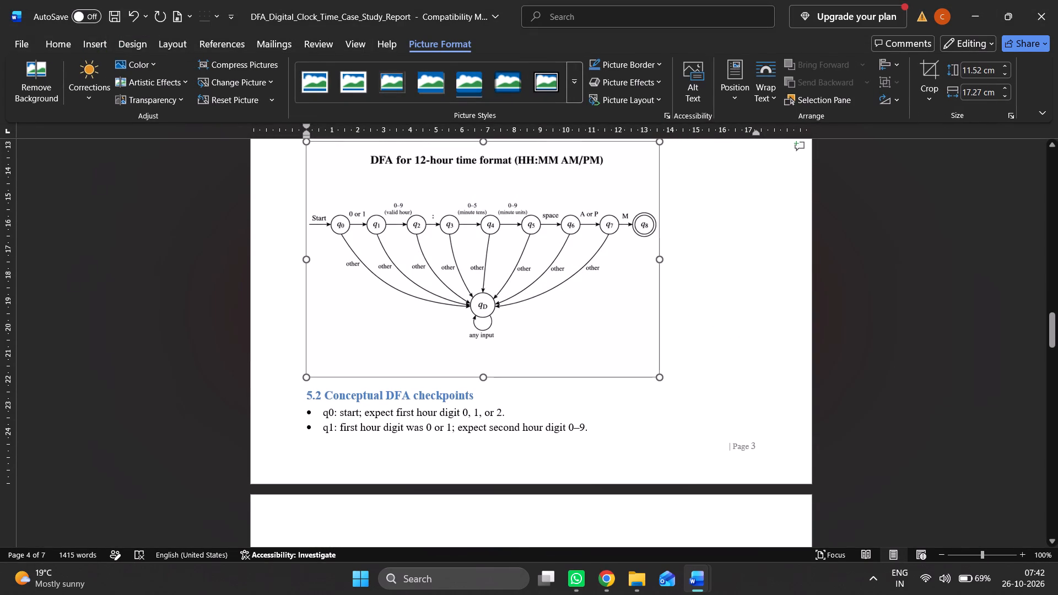
pyautogui.moveTo(481, 381); pyautogui.dragTo(503, 292)
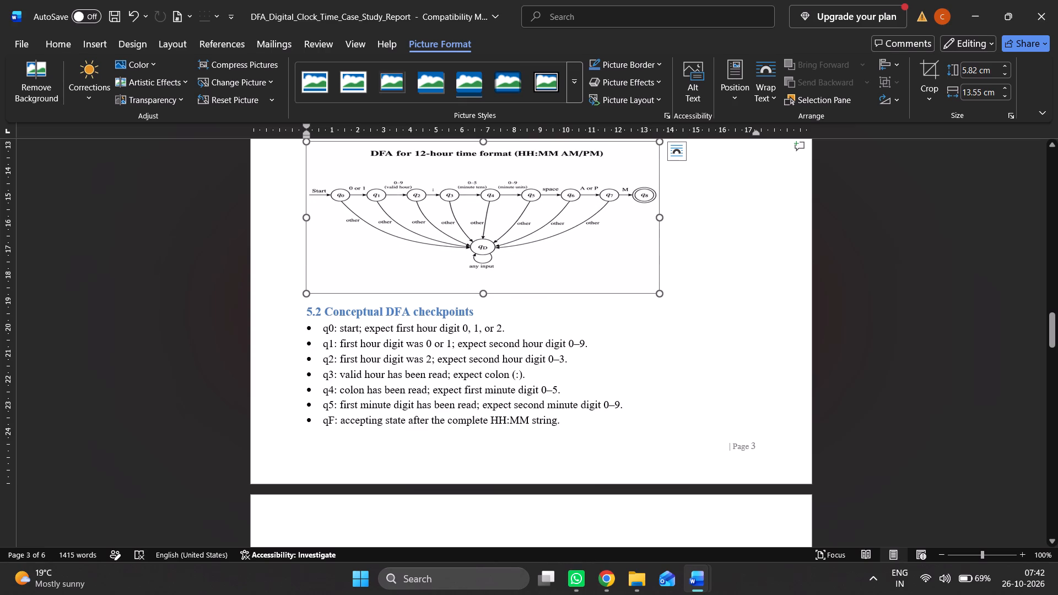
pyautogui.moveTo(483, 294); pyautogui.dragTo(494, 247)
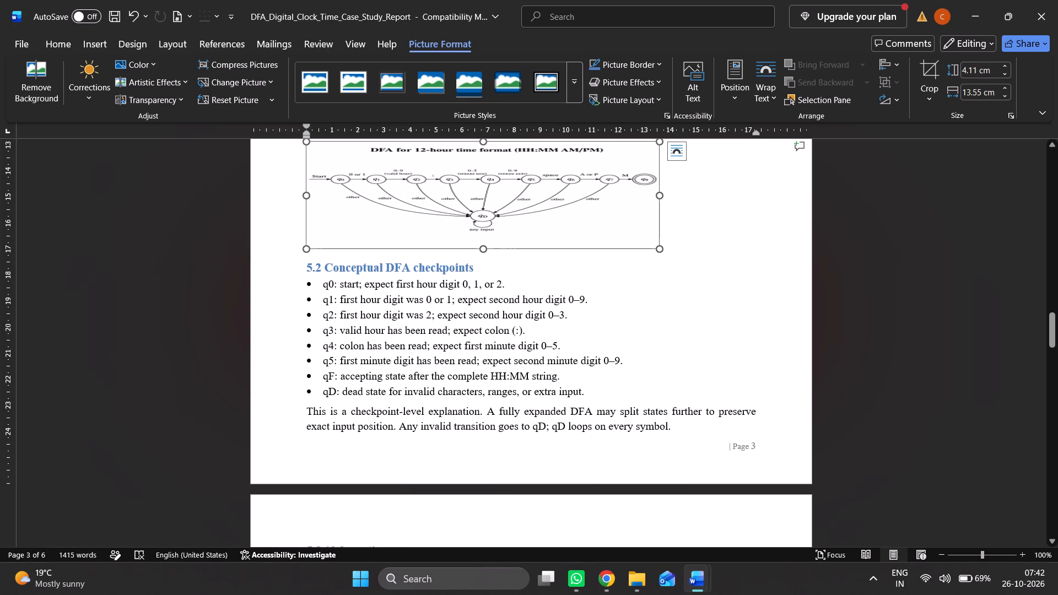
pyautogui.moveTo(658, 195); pyautogui.dragTo(574, 203)
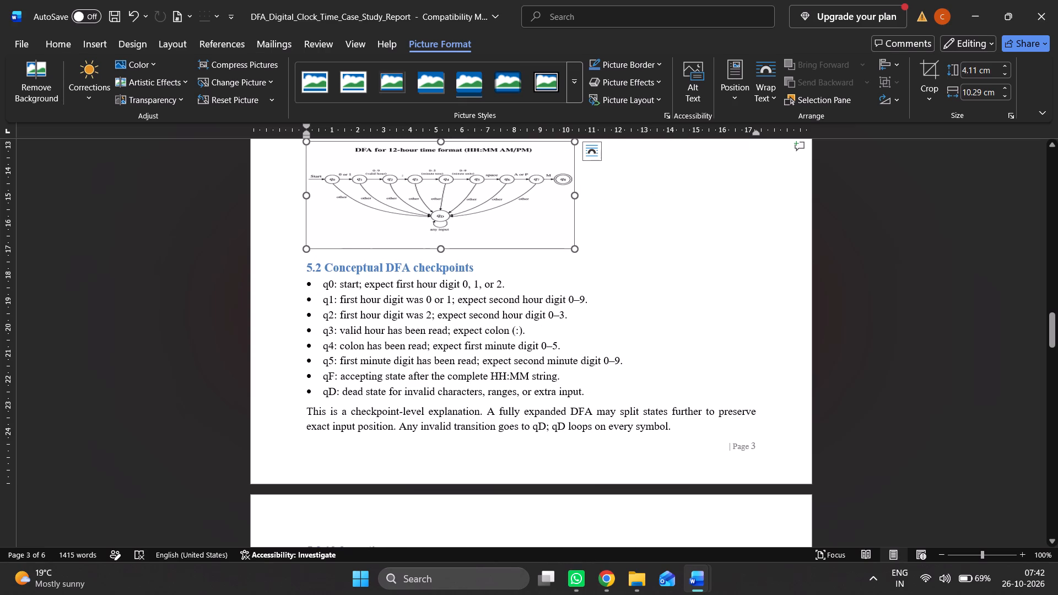
pyautogui.click(580, 195)
pyautogui.click(543, 198)
pyautogui.moveTo(575, 195); pyautogui.dragTo(698, 198)
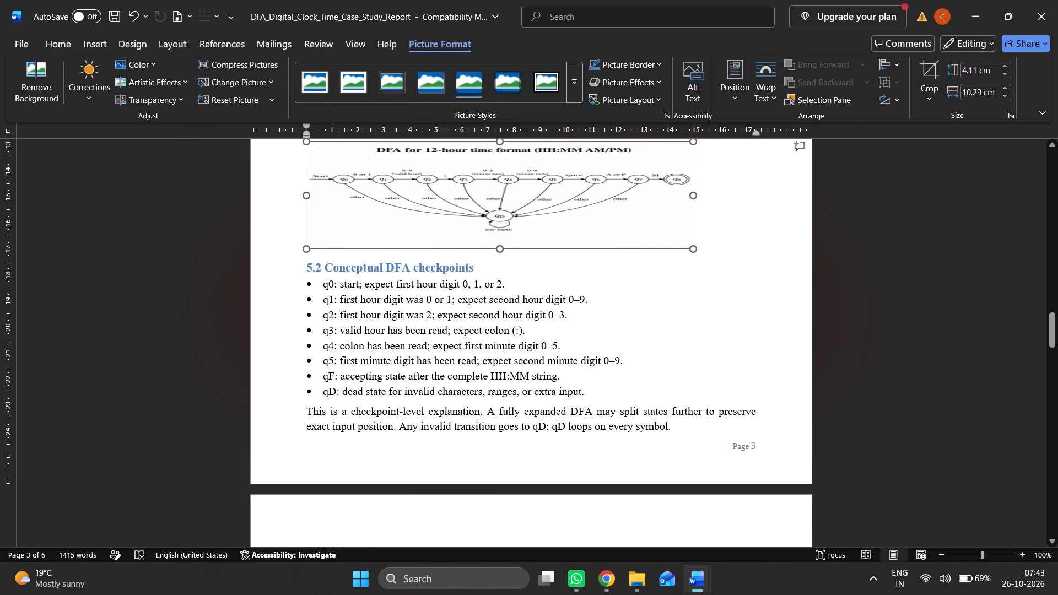
pyautogui.moveTo(698, 198); pyautogui.dragTo(725, 198)
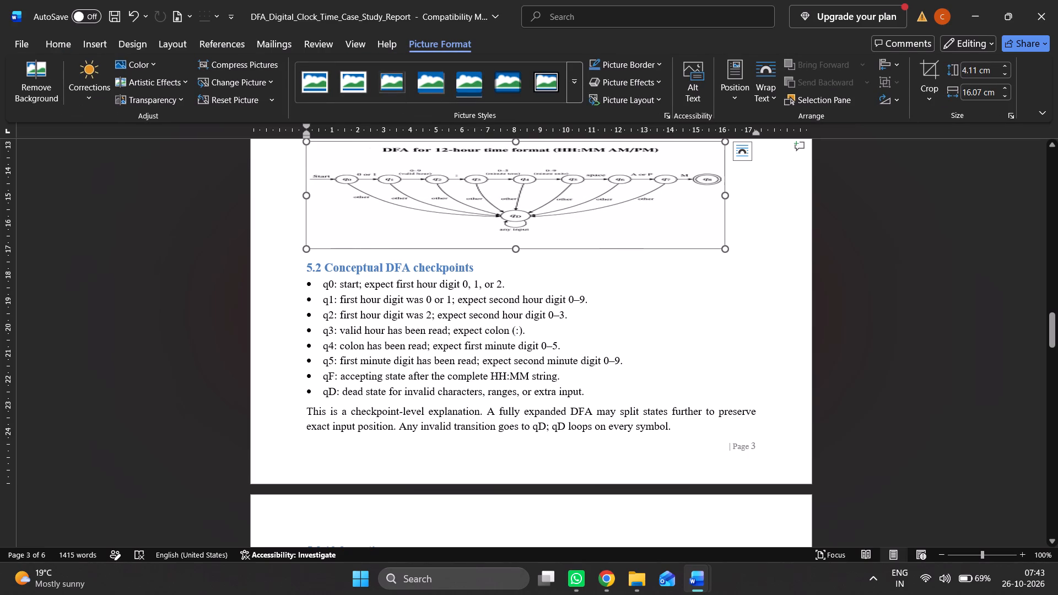
pyautogui.moveTo(515, 250); pyautogui.dragTo(524, 334)
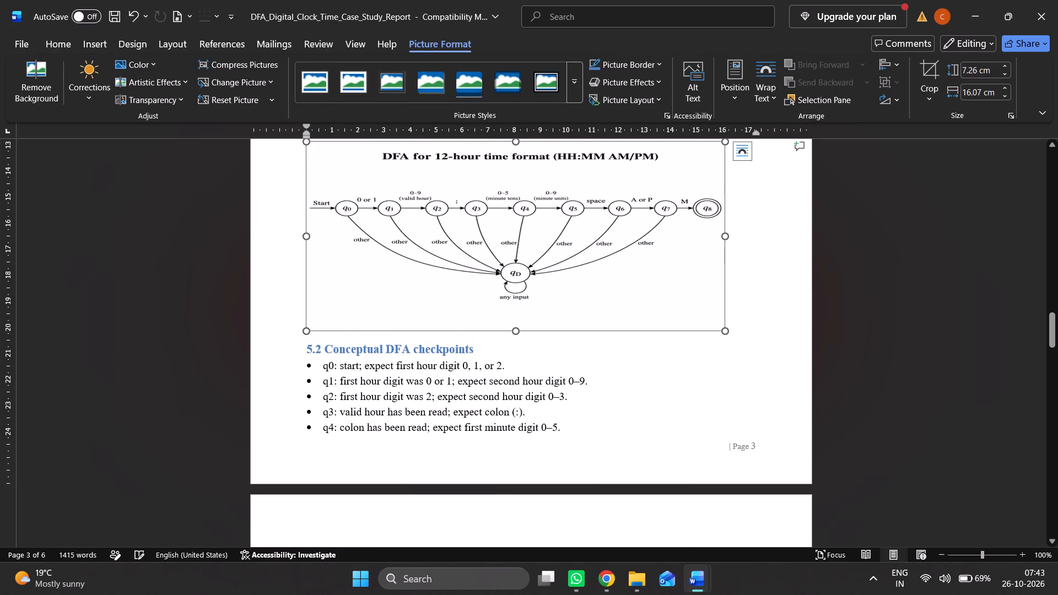
# Centre the 12-hour DFA diagram on the page and shrink it further to about 12 cm wide, reducing its height as well.
pyautogui.click(62, 44)
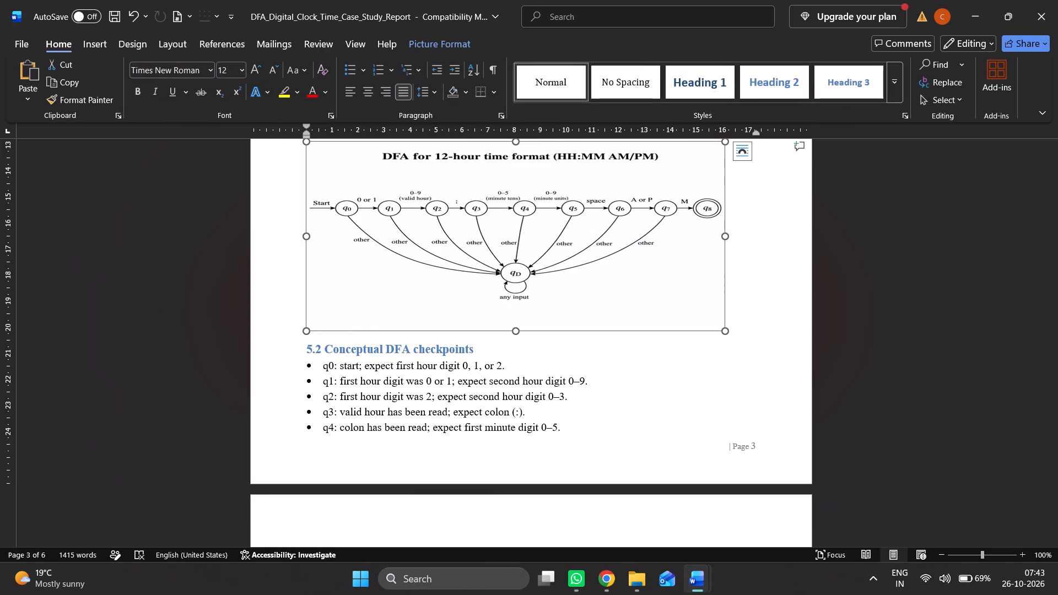
pyautogui.click(369, 94)
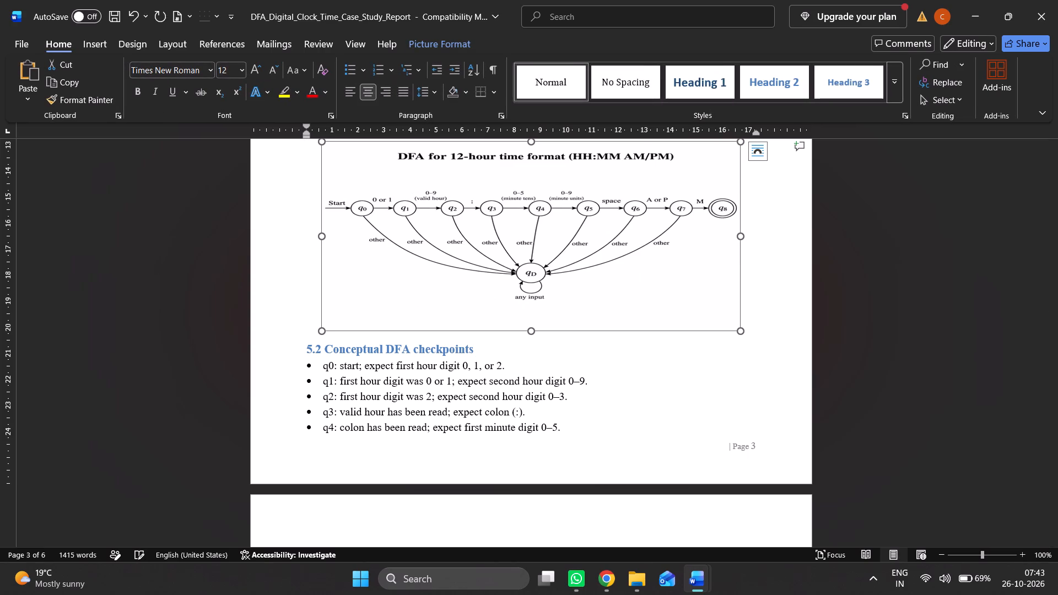
pyautogui.moveTo(531, 333); pyautogui.dragTo(532, 297)
pyautogui.moveTo(322, 221); pyautogui.dragTo(344, 225)
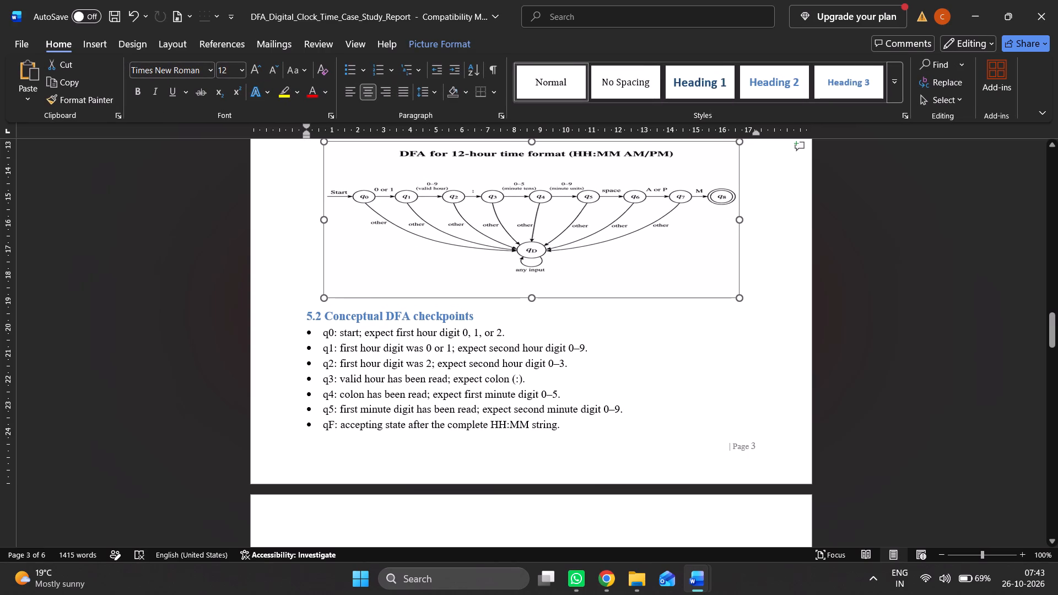
pyautogui.moveTo(344, 225); pyautogui.dragTo(430, 236)
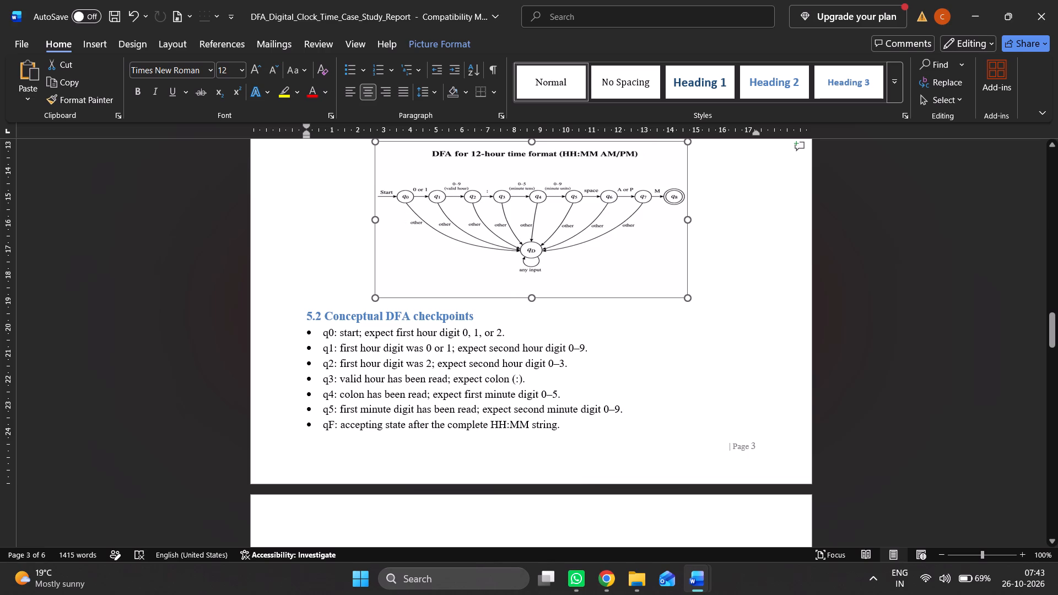
pyautogui.moveTo(430, 236); pyautogui.dragTo(434, 239)
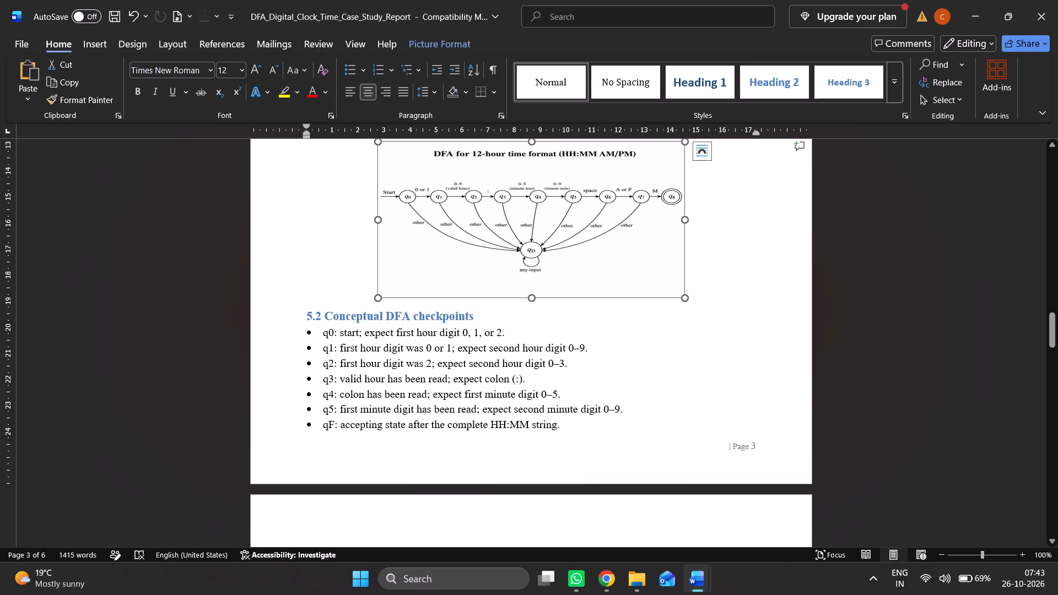
pyautogui.click(917, 305)
pyautogui.scroll(7, 602, 375)
pyautogui.scroll(-3, 590, 365)
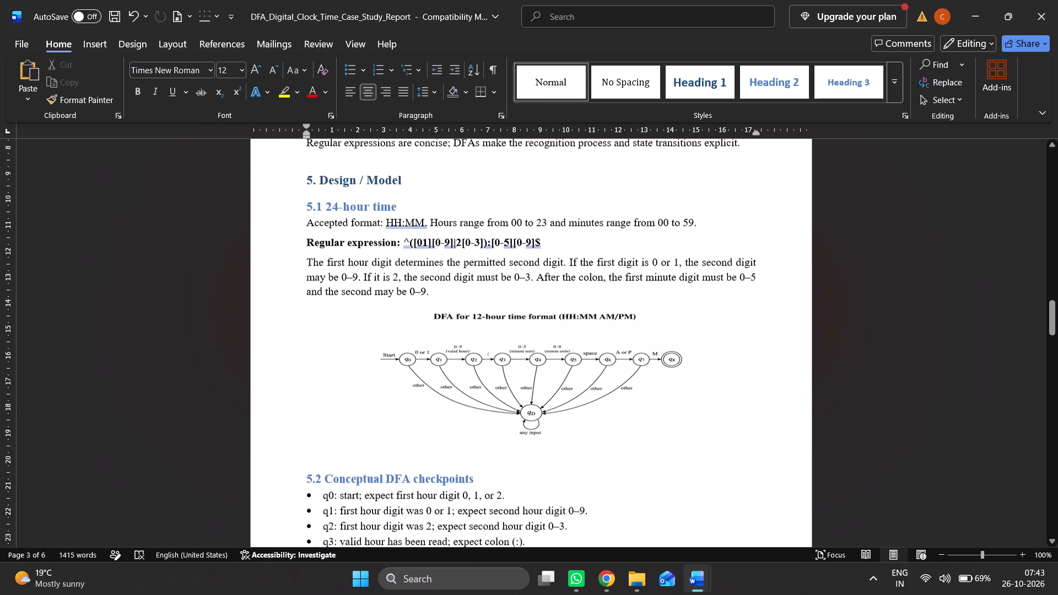
pyautogui.click(568, 356)
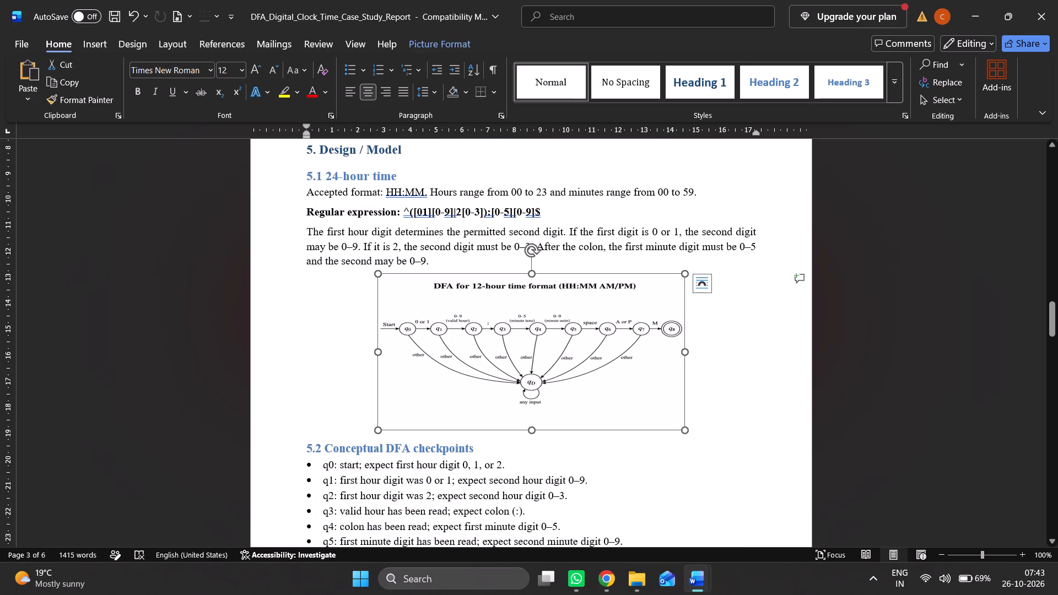
pyautogui.click(938, 331)
# Move the 12-hour DFA diagram from section 5.1 to a new line before the regular expression in section 5.3, and centre it.
pyautogui.scroll(-7, 616, 432)
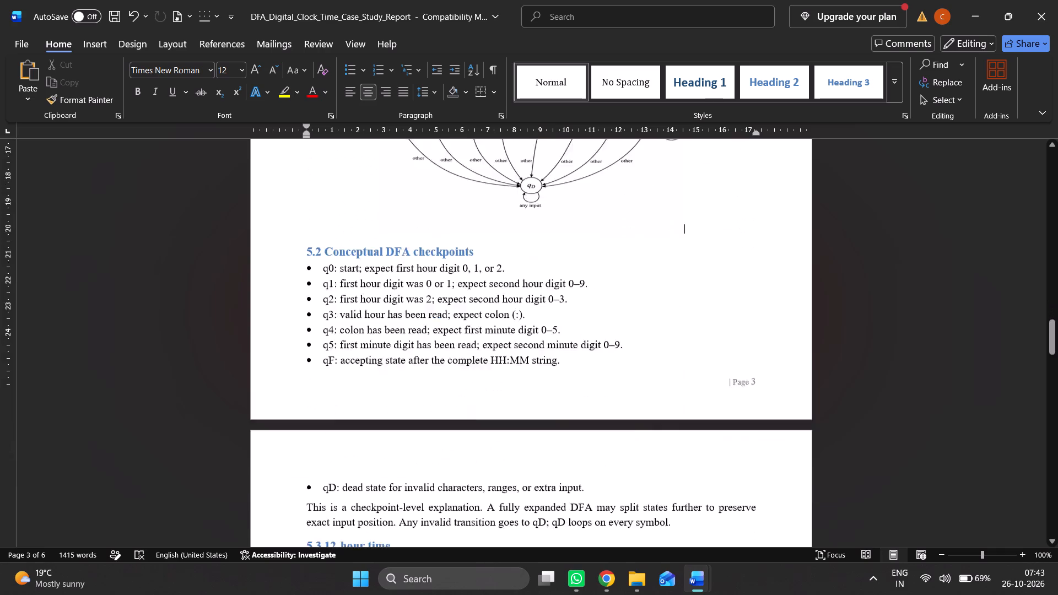
pyautogui.scroll(-2, 616, 432)
pyautogui.scroll(5, 530, 480)
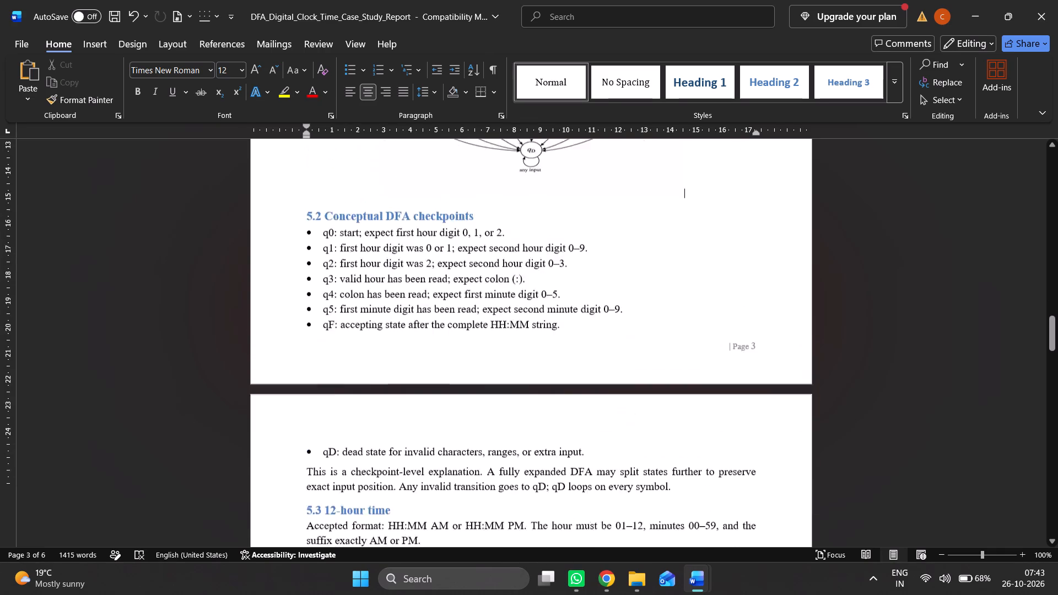
pyautogui.scroll(6, 530, 477)
pyautogui.click(543, 416)
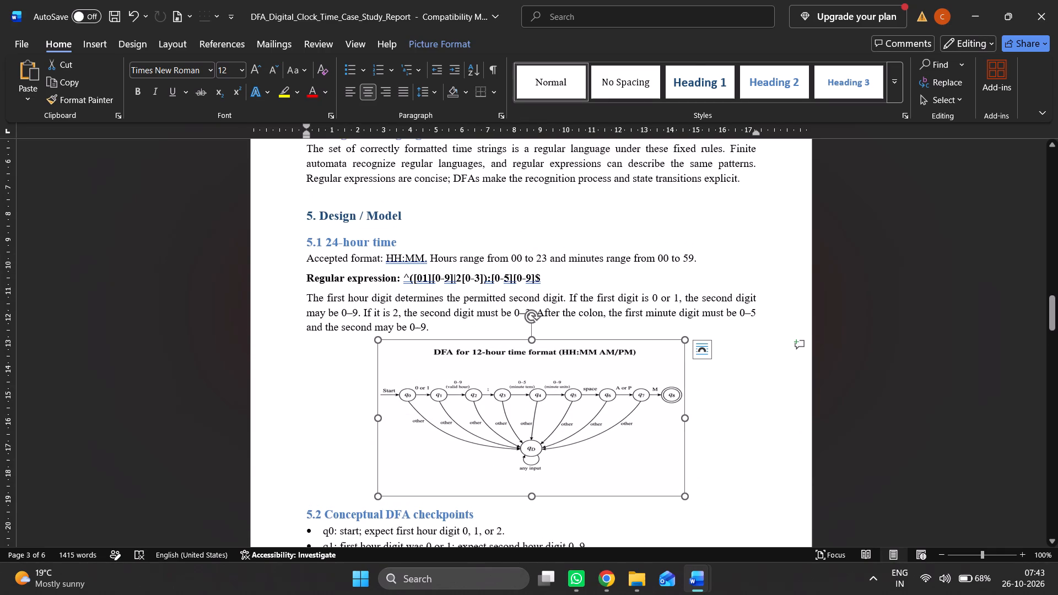
pyautogui.rightClick(543, 416)
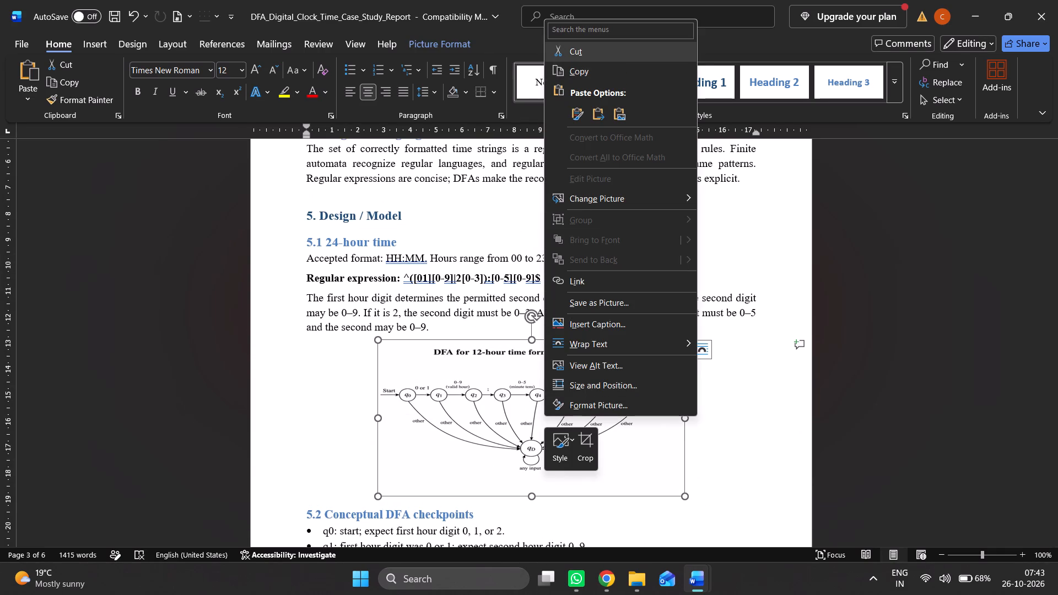
pyautogui.click(589, 51)
pyautogui.scroll(-8, 537, 347)
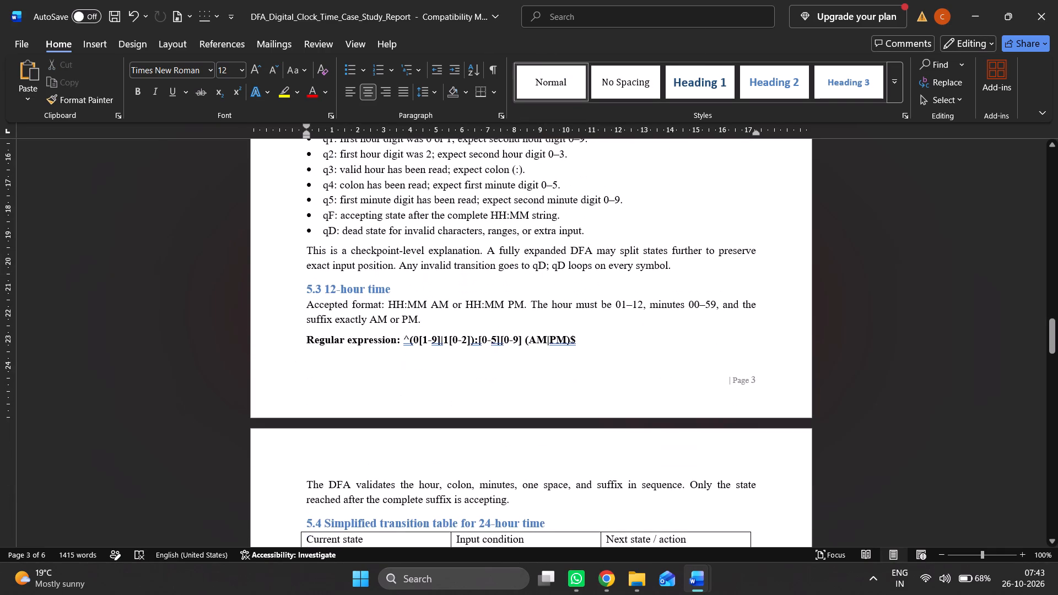
pyautogui.scroll(-1, 521, 340)
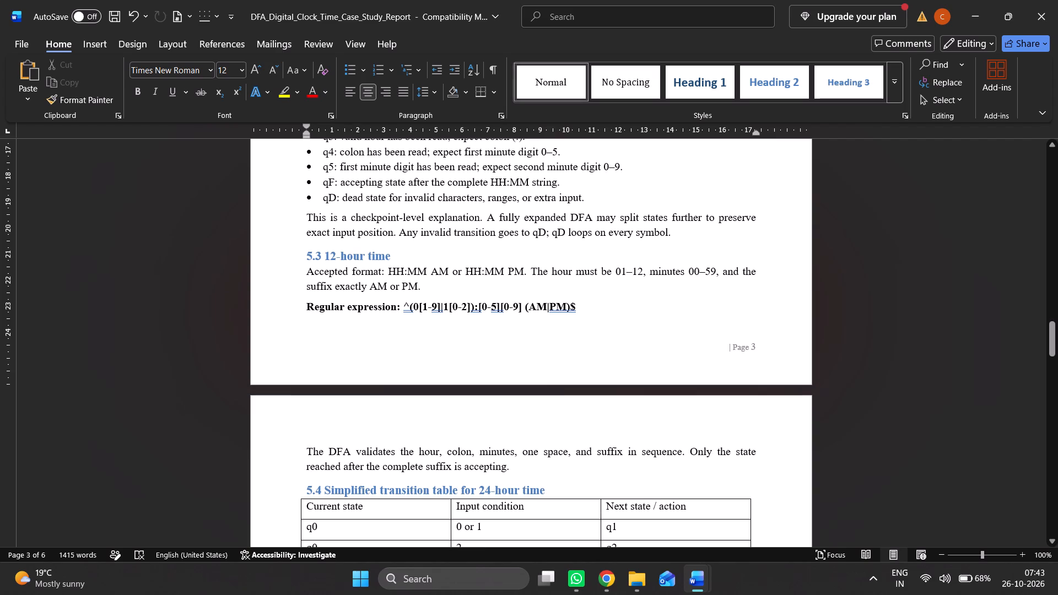
pyautogui.click(433, 293)
pyautogui.press('Return')
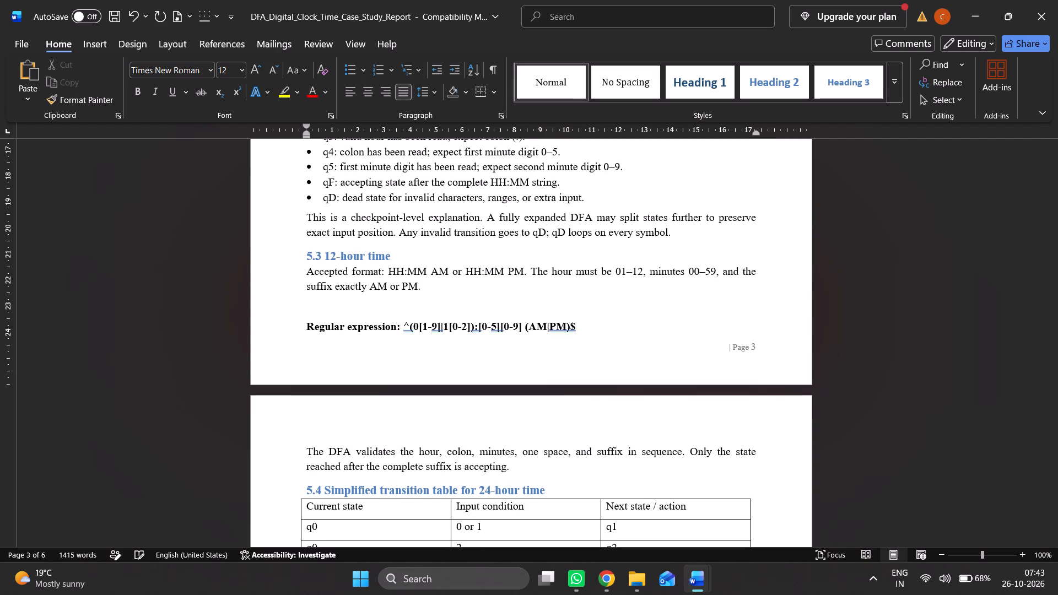
pyautogui.hotkey('ctrl', 'v')
pyautogui.click(494, 435)
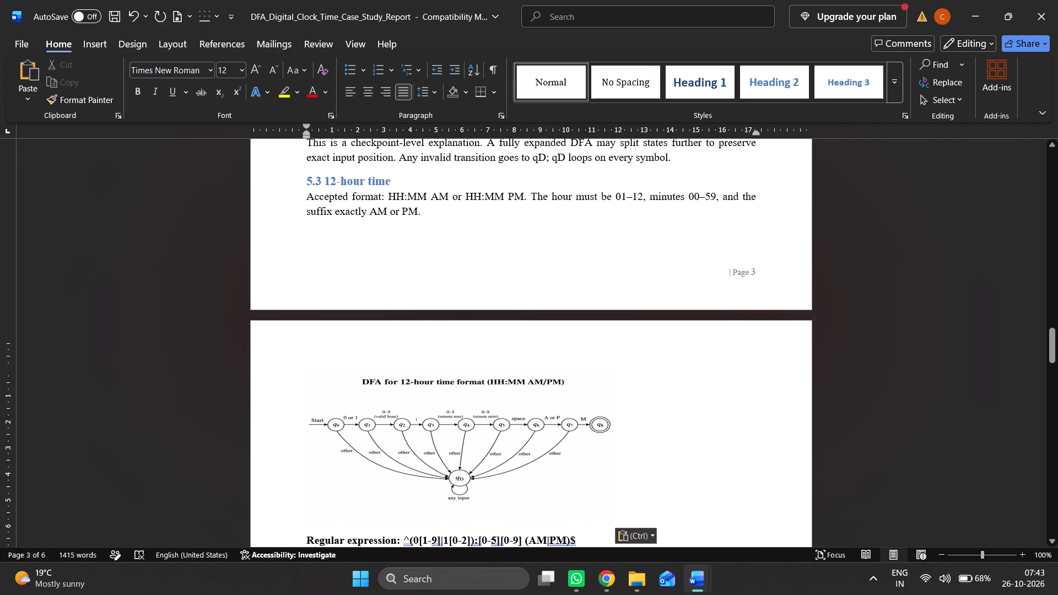
pyautogui.click(368, 95)
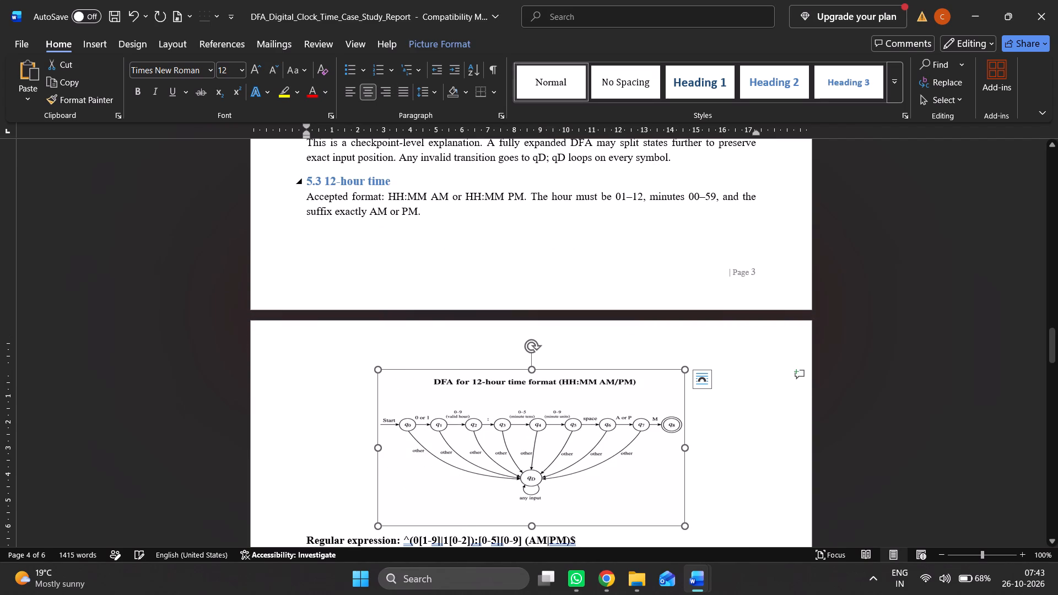
# Delete the extra blank lines between the last Limitations bullet and heading 8. Results.
pyautogui.scroll(-8, 478, 360)
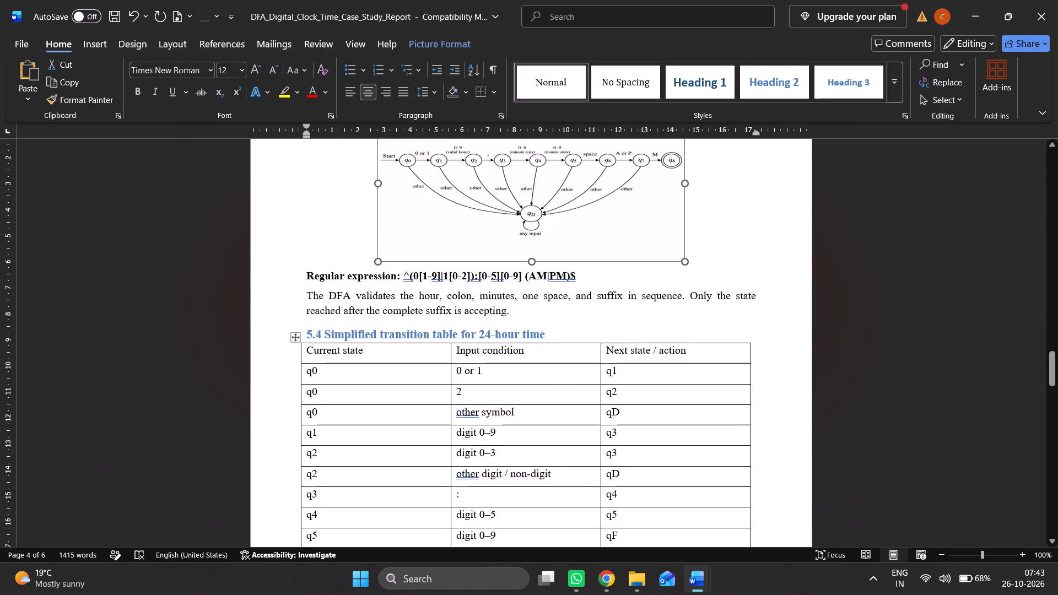
pyautogui.scroll(19, 472, 353)
pyautogui.scroll(-14, 469, 323)
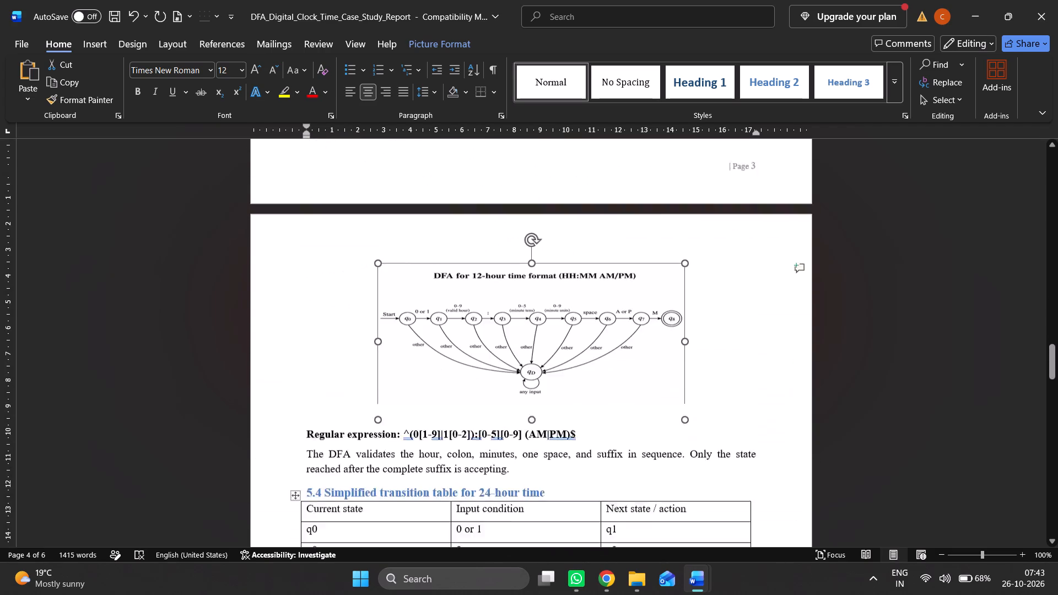
pyautogui.scroll(-20, 470, 320)
pyautogui.scroll(-20, 470, 320)
pyautogui.scroll(-12, 470, 320)
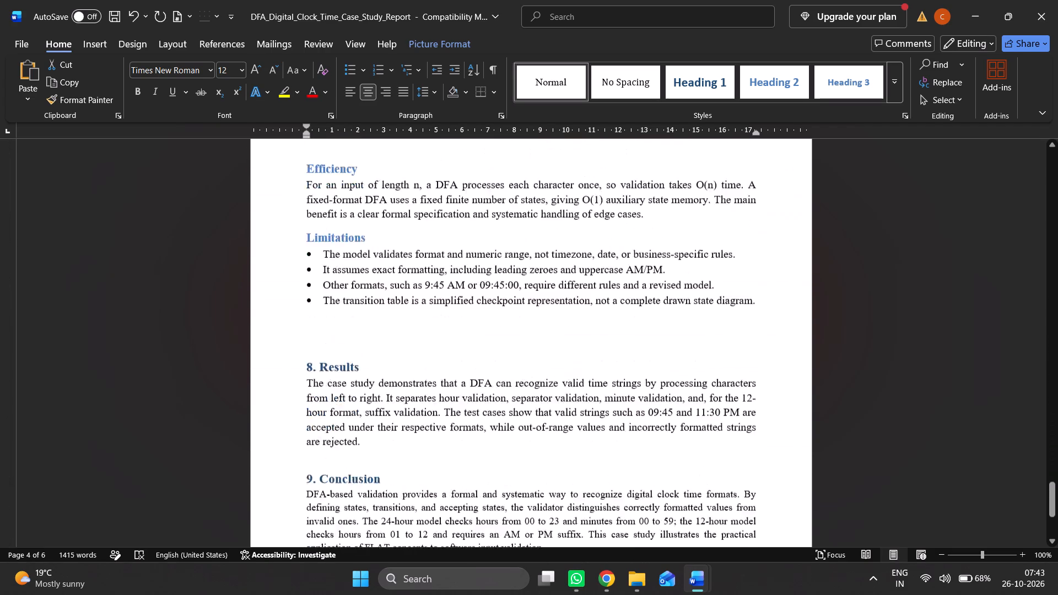
pyautogui.scroll(-14, 472, 311)
pyautogui.scroll(10, 472, 310)
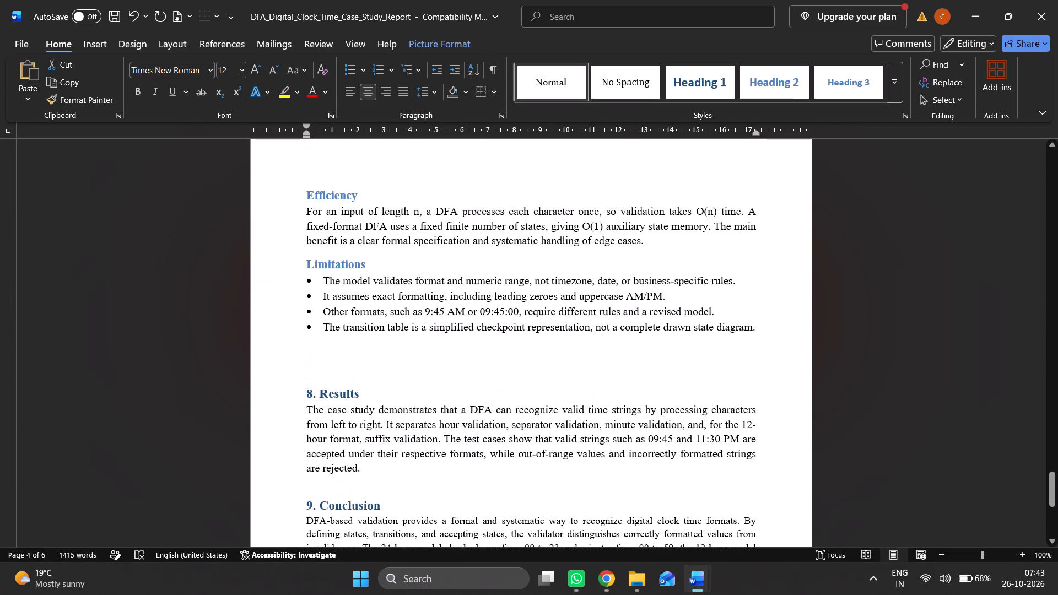
pyautogui.click(321, 369)
pyautogui.click(322, 367)
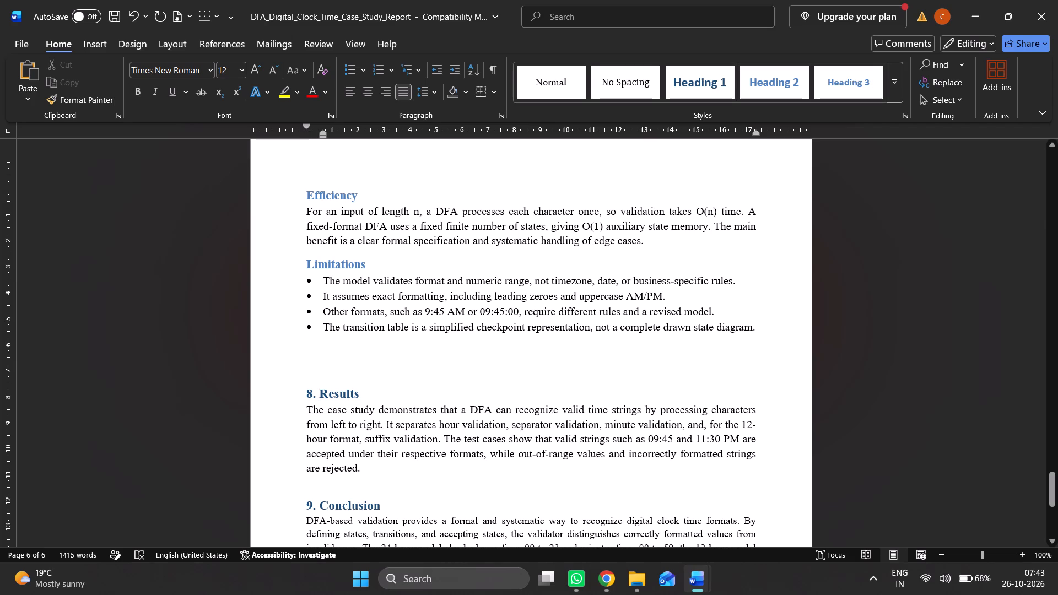
pyautogui.press('BackSpace')
pyautogui.press('BackSpace')
pyautogui.click(320, 358)
pyautogui.click(306, 353)
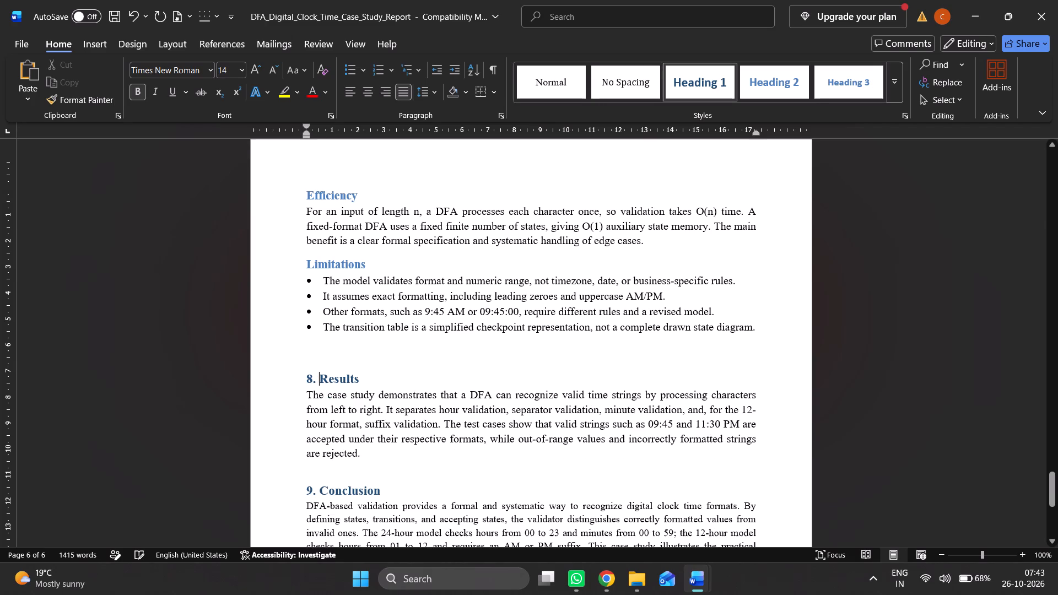
pyautogui.click(312, 355)
pyautogui.click(314, 355)
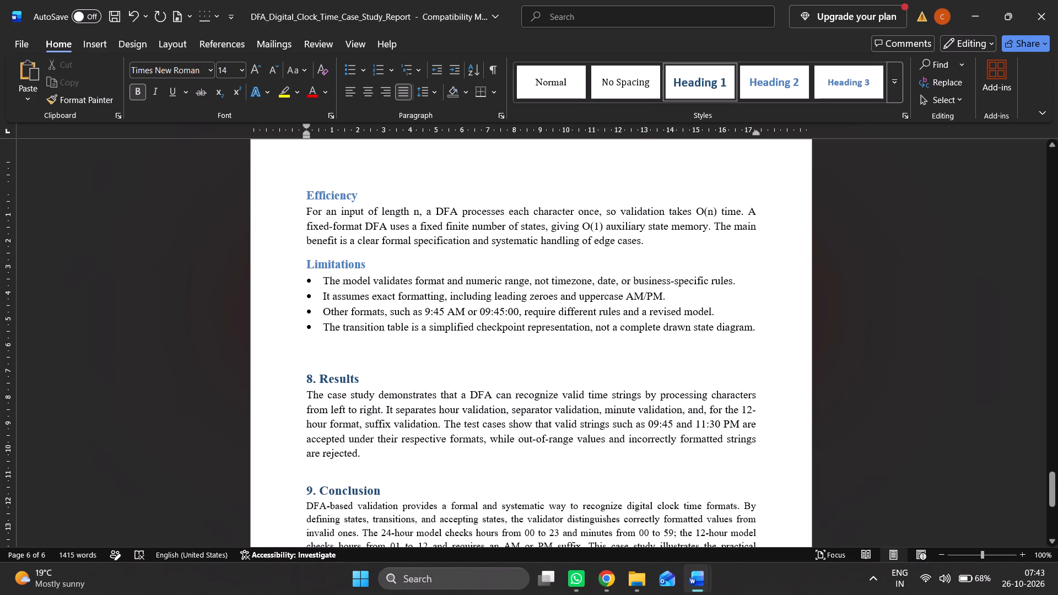
pyautogui.click(315, 349)
pyautogui.press('Down')
pyautogui.press('BackSpace')
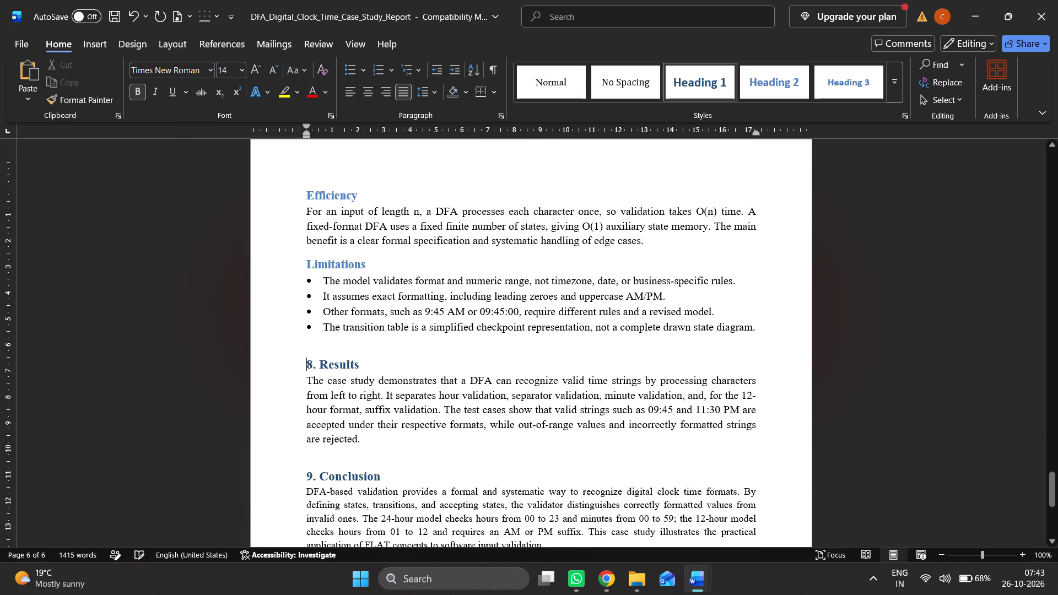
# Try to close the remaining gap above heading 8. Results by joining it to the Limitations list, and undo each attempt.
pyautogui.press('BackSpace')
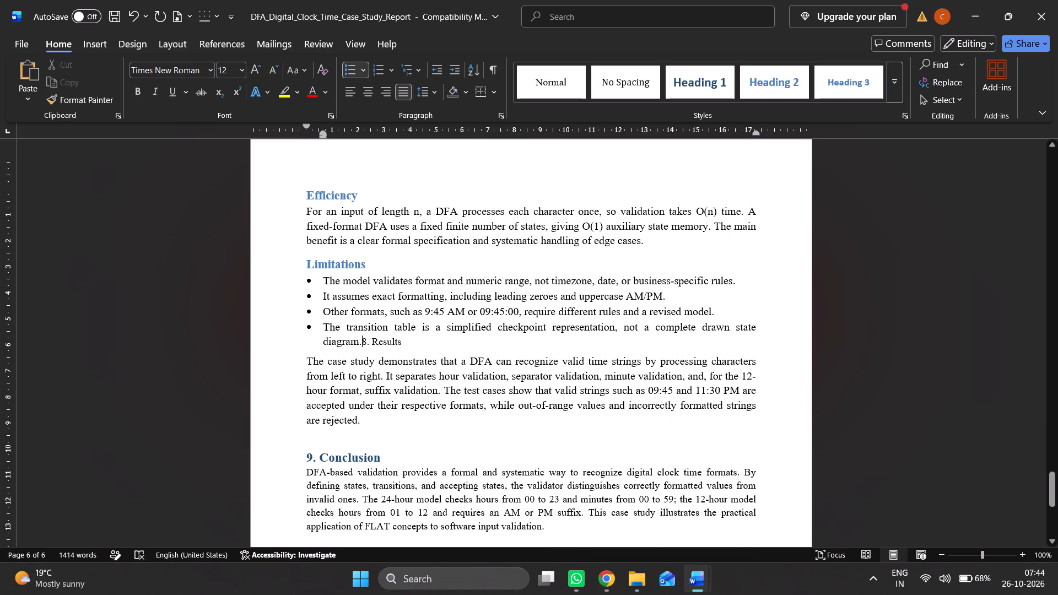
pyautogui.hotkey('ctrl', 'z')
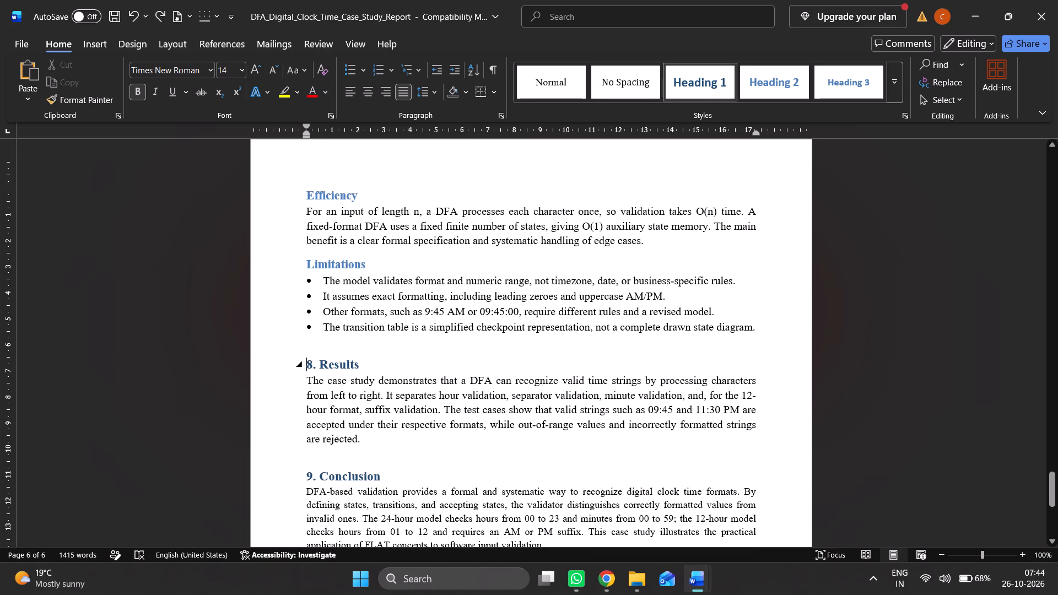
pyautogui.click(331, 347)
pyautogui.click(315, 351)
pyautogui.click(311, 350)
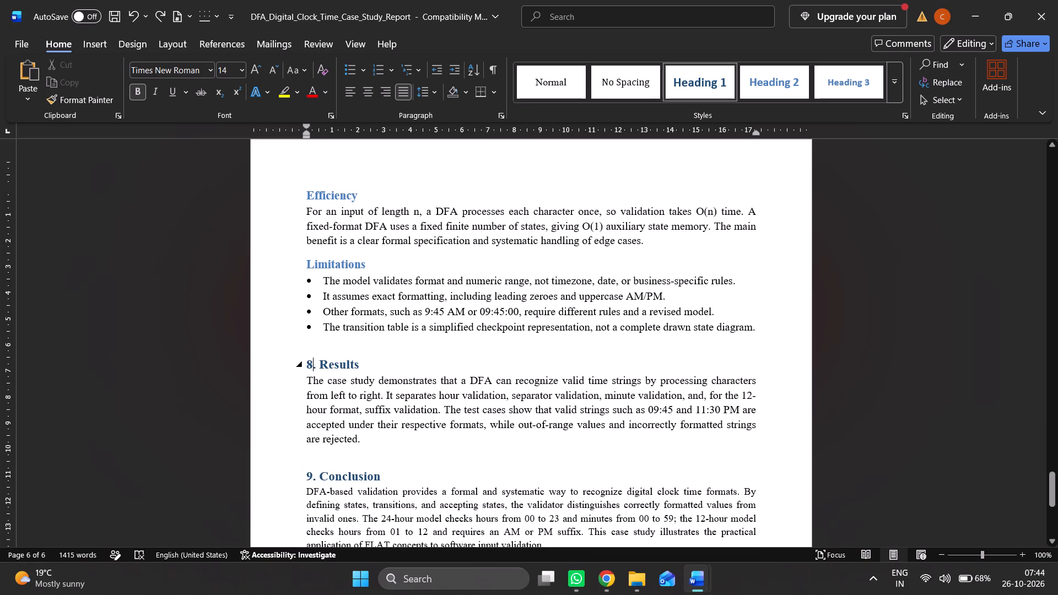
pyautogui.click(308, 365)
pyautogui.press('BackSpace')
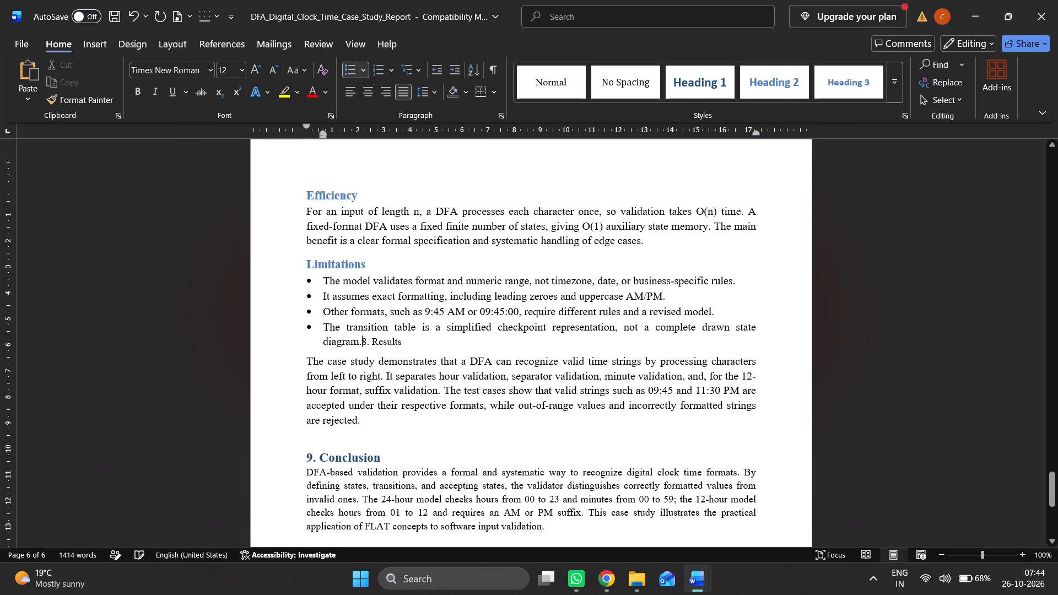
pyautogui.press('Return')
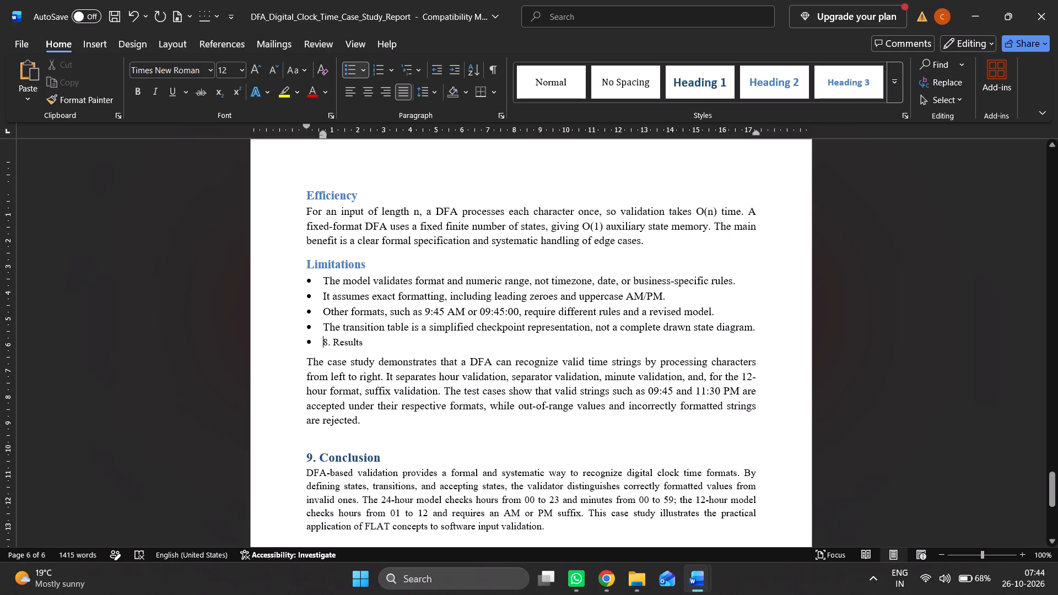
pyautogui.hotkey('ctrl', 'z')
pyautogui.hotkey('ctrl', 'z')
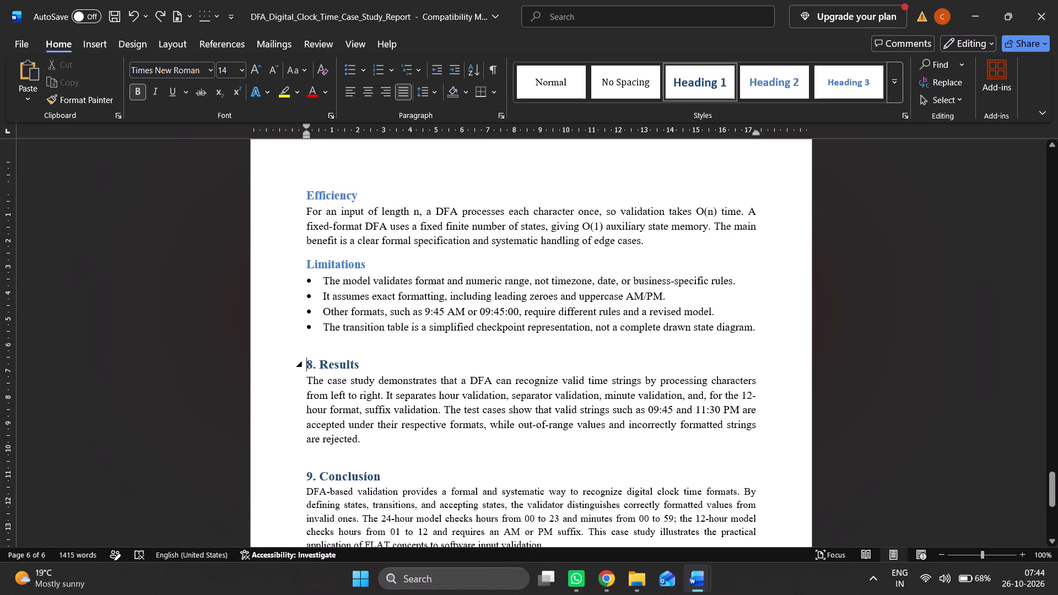
# Review the report from the section 6 test tables back through sections 5.4, 5.3 and 5.2.
pyautogui.scroll(8, 400, 351)
pyautogui.scroll(17, 400, 348)
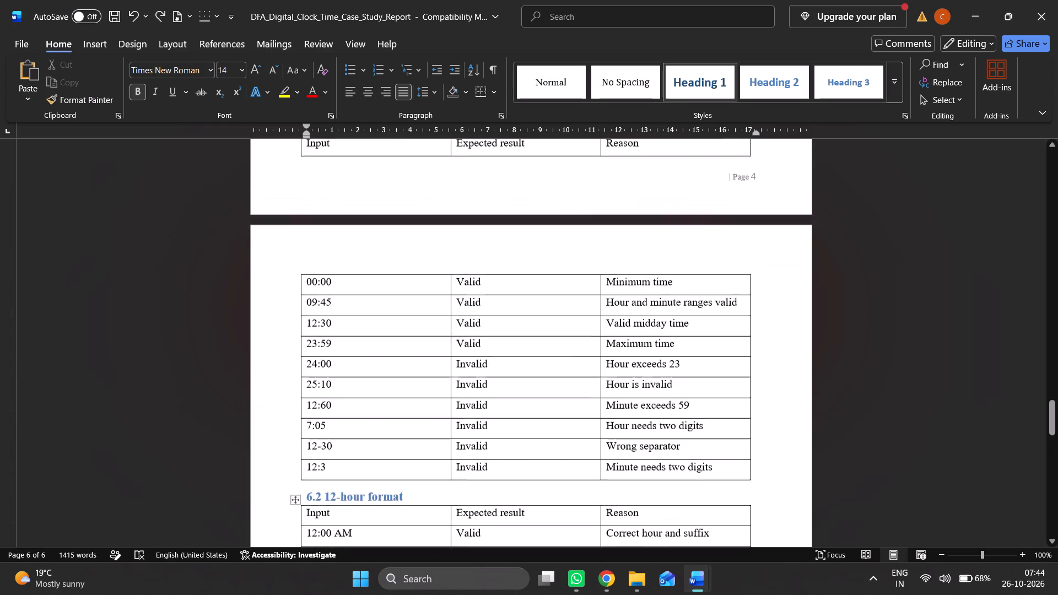
pyautogui.scroll(20, 399, 344)
pyautogui.scroll(12, 399, 344)
pyautogui.scroll(-7, 397, 346)
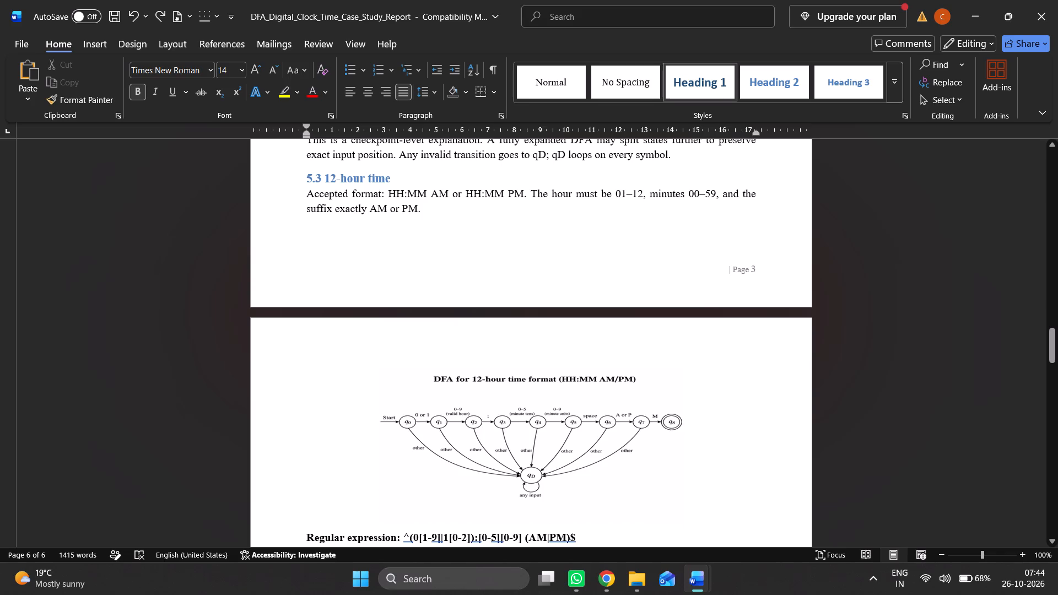
pyautogui.scroll(-8, 636, 434)
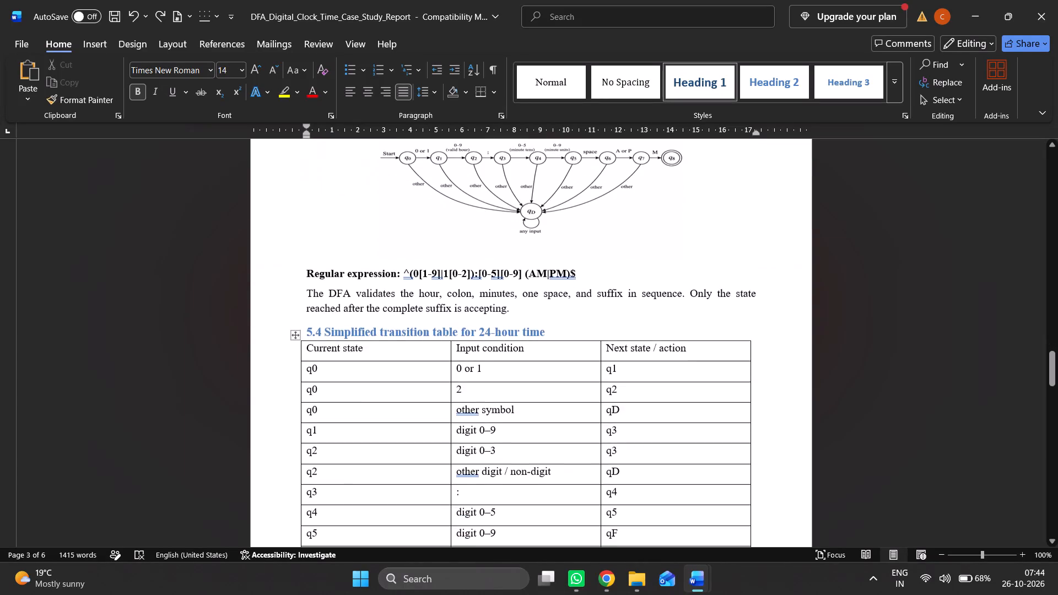
pyautogui.scroll(17, 636, 434)
pyautogui.scroll(-7, 624, 426)
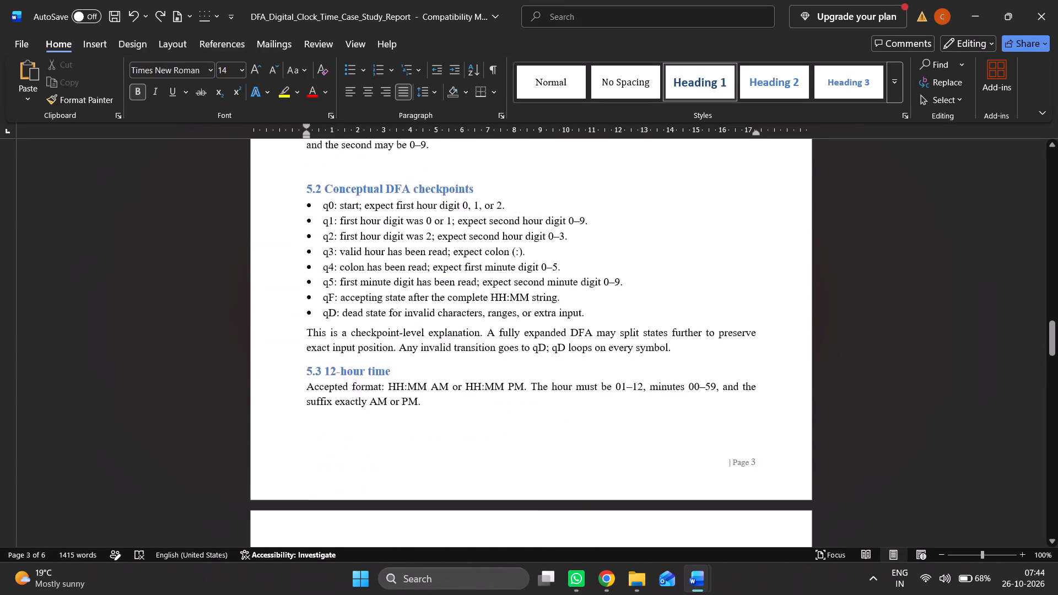
# Switch to Chrome and save the 24-hour DFA diagram from the ChatGPT conversation to Downloads as a PNG image.
pyautogui.hotkey('alt', 'Tab')
pyautogui.scroll(-11, 548, 338)
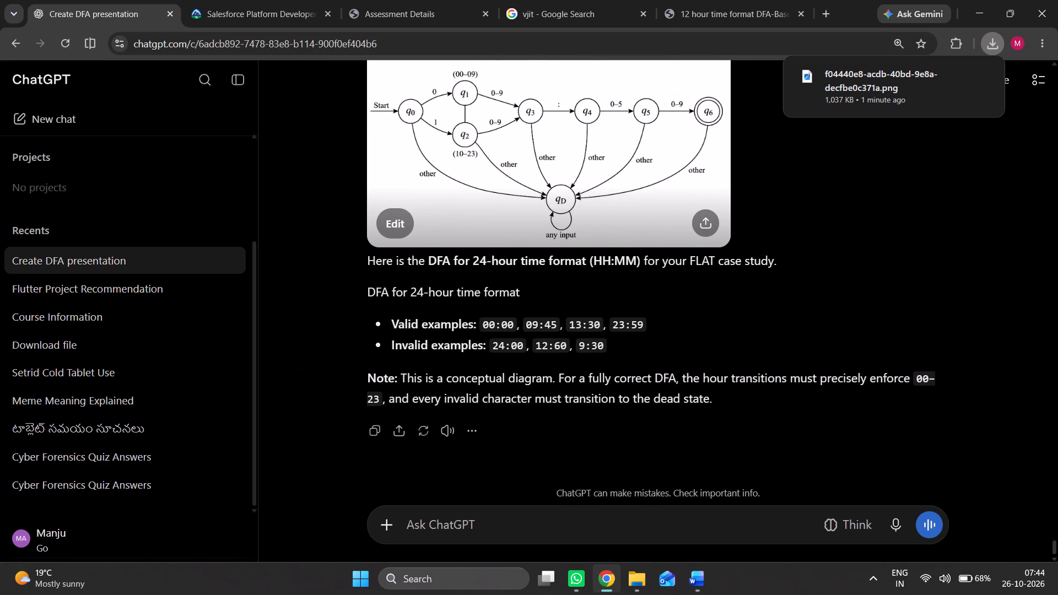
pyautogui.click(510, 166)
pyautogui.rightClick(510, 166)
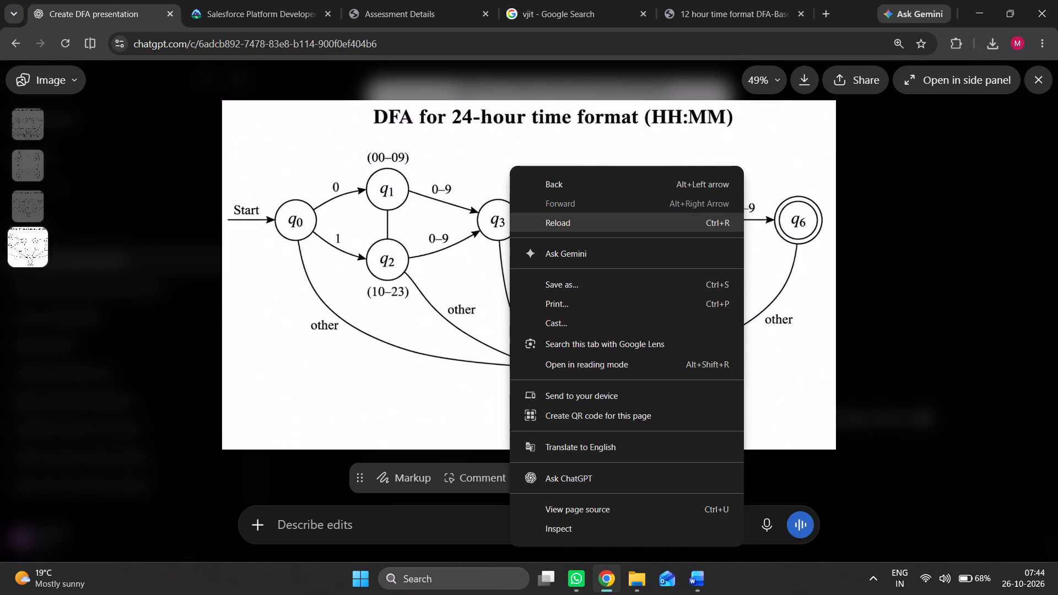
pyautogui.click(371, 249)
pyautogui.rightClick(371, 249)
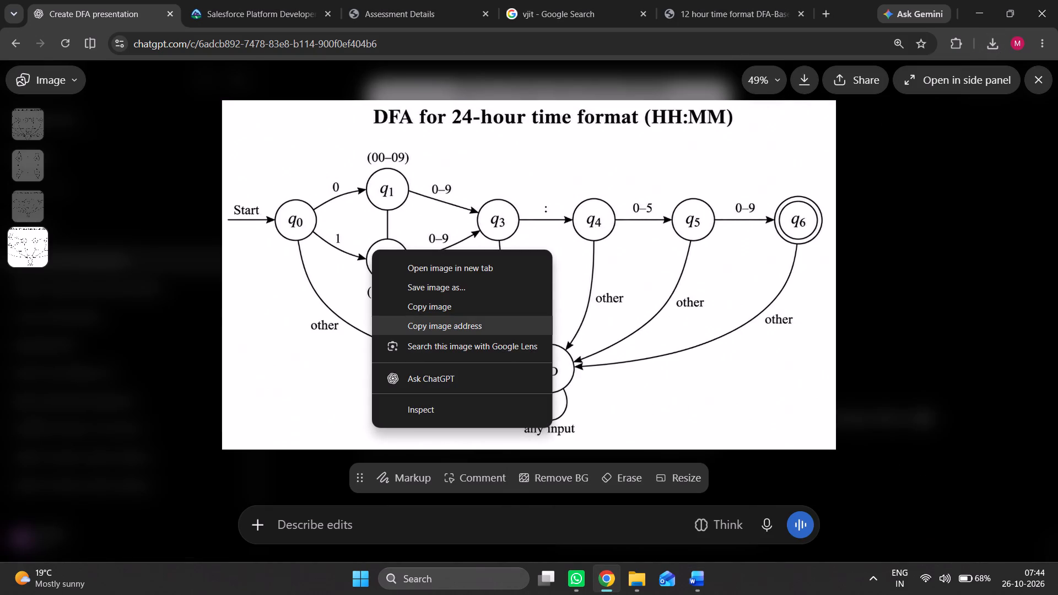
pyautogui.click(431, 289)
pyautogui.click(78, 157)
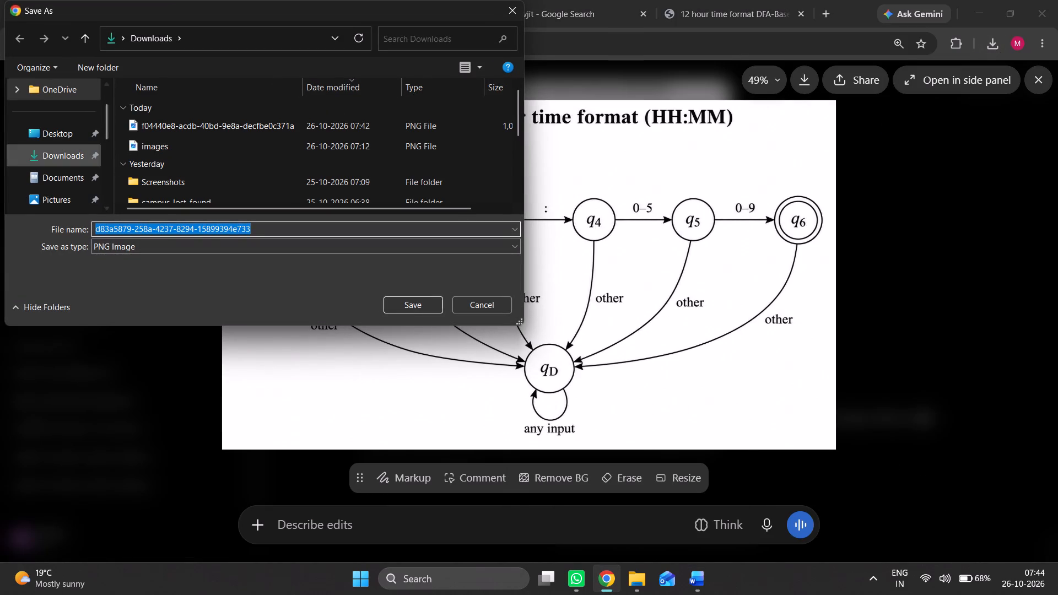
pyautogui.click(393, 307)
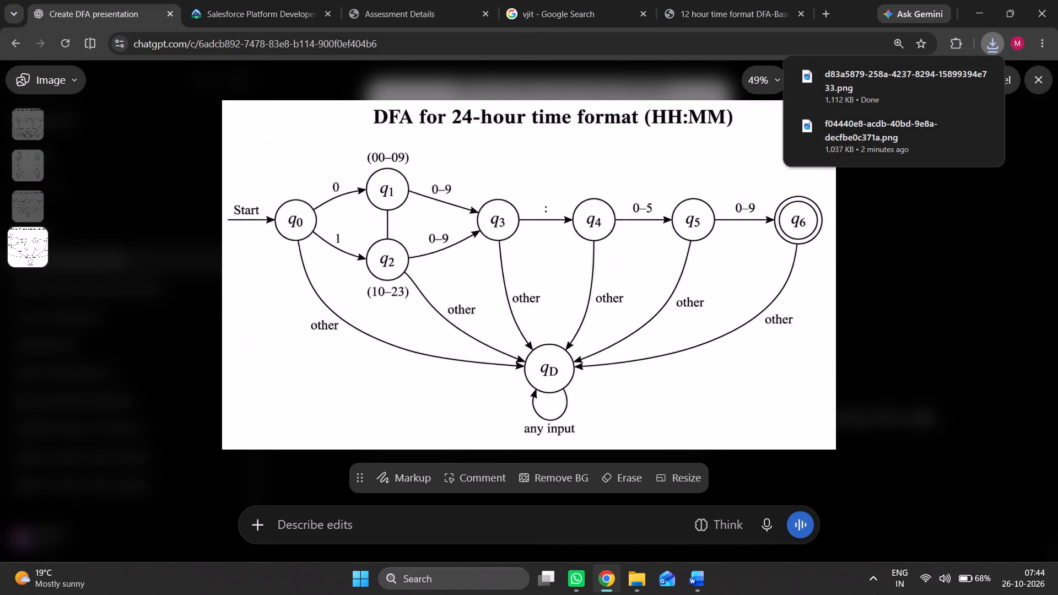
pyautogui.hotkey('alt', 'Tab')
pyautogui.scroll(8, 445, 284)
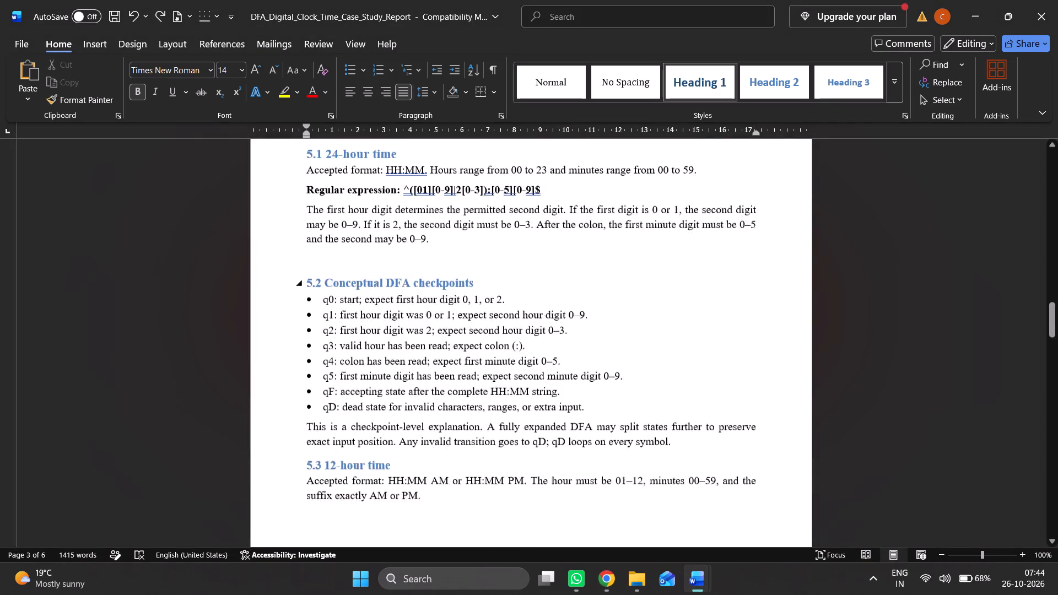
pyautogui.scroll(4, 445, 290)
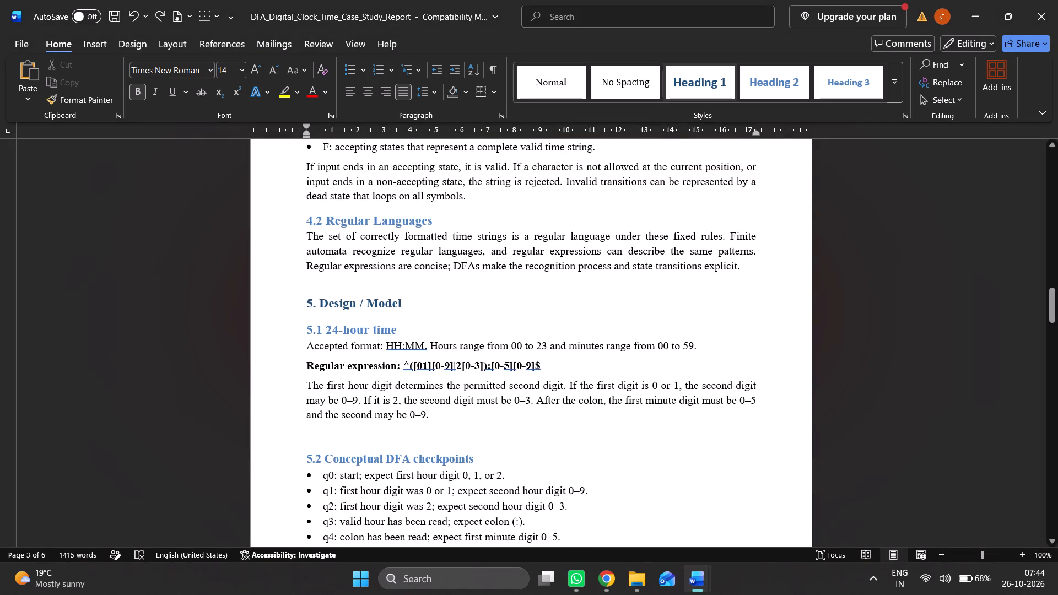
pyautogui.click(434, 413)
pyautogui.press('Return')
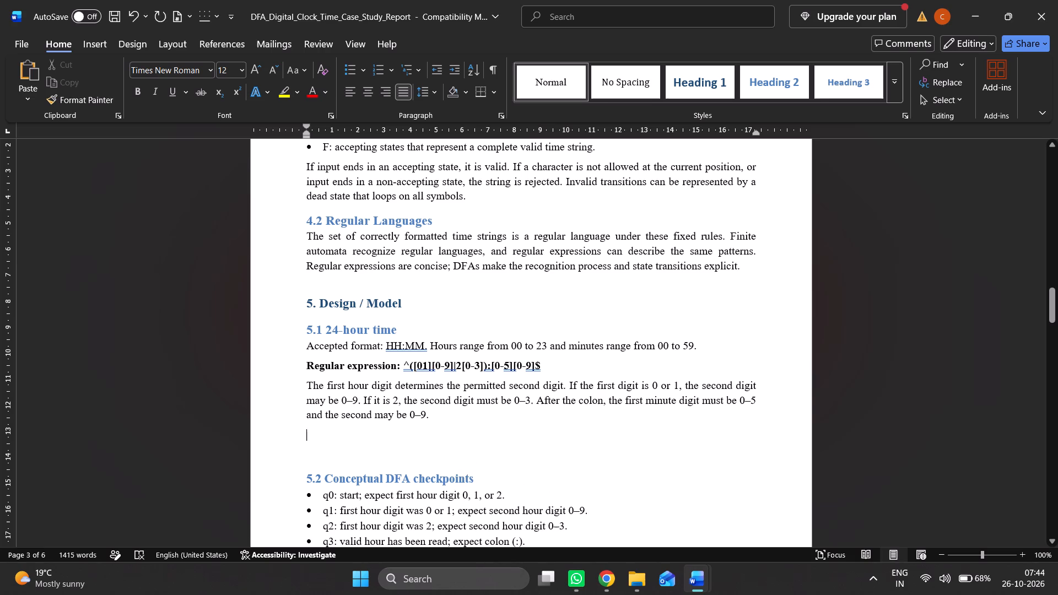
pyautogui.click(99, 40)
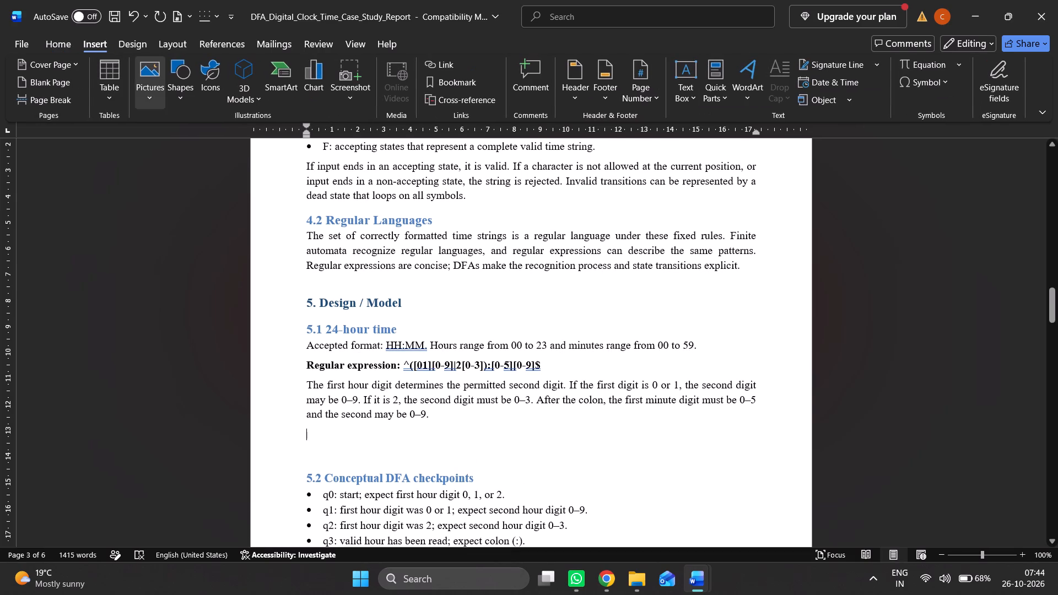
pyautogui.click(156, 88)
pyautogui.click(179, 138)
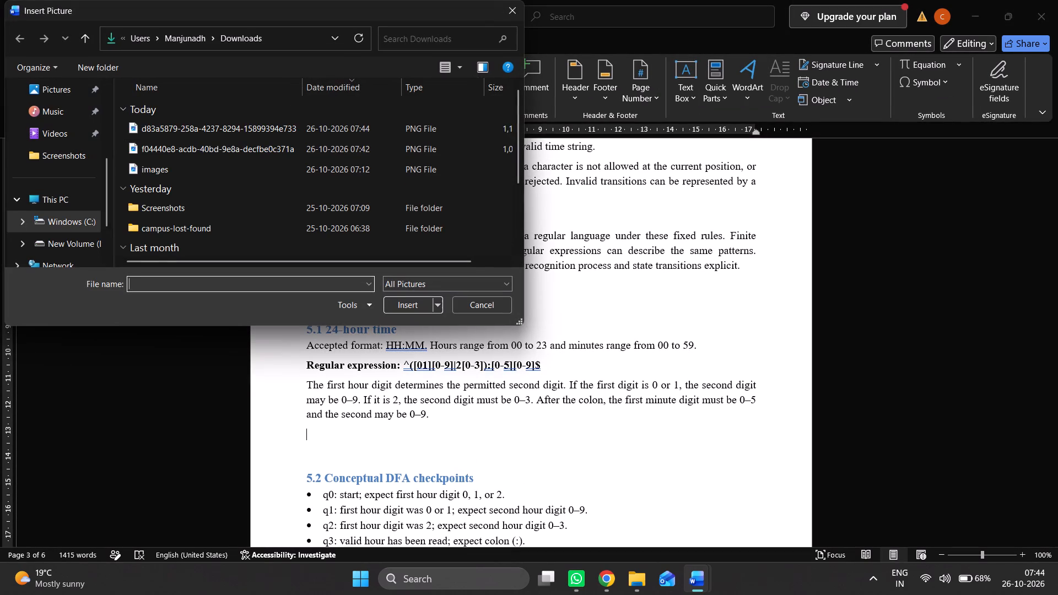
pyautogui.click(160, 127)
pyautogui.click(418, 312)
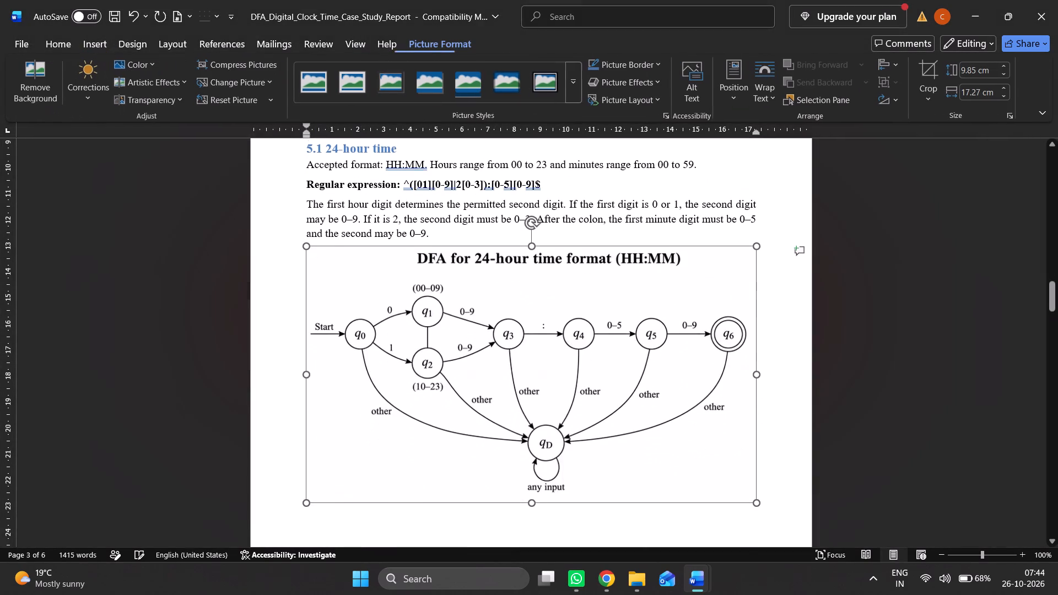
# Reduce the 24-hour DFA diagram to about half its height, keeping its full width.
pyautogui.moveTo(532, 501); pyautogui.dragTo(535, 374)
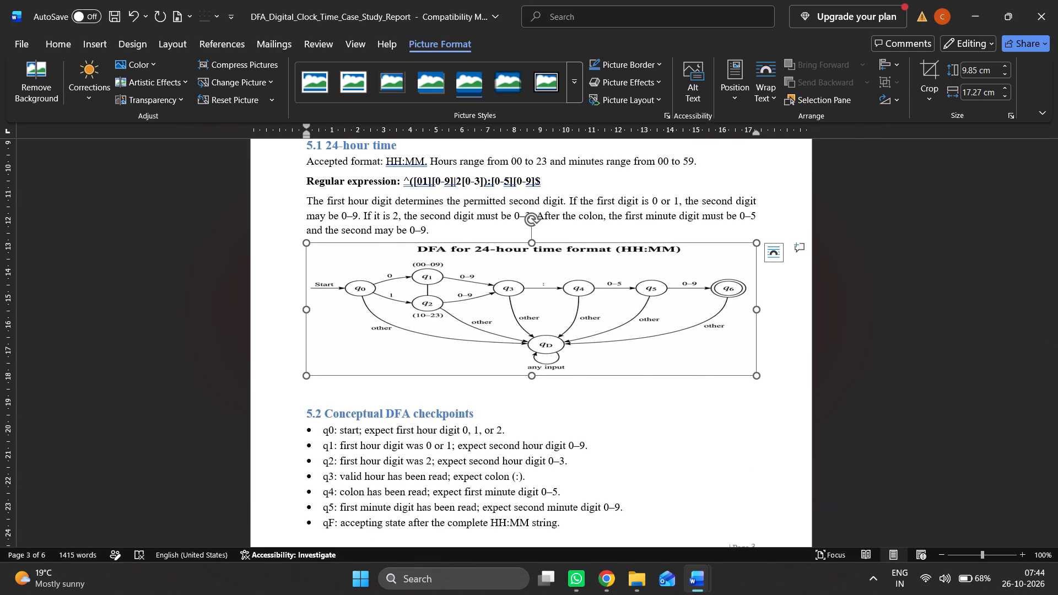
# Centre the 24-hour DFA diagram in section 5.1 and narrow it slightly so it sits just inside the text margins.
pyautogui.click(69, 41)
pyautogui.click(368, 90)
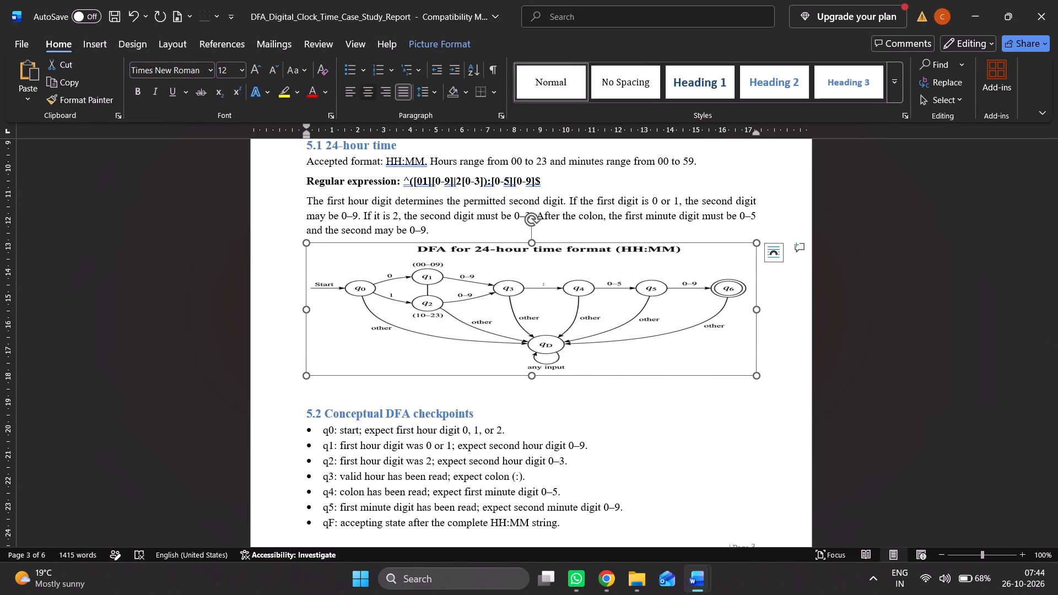
pyautogui.click(445, 270)
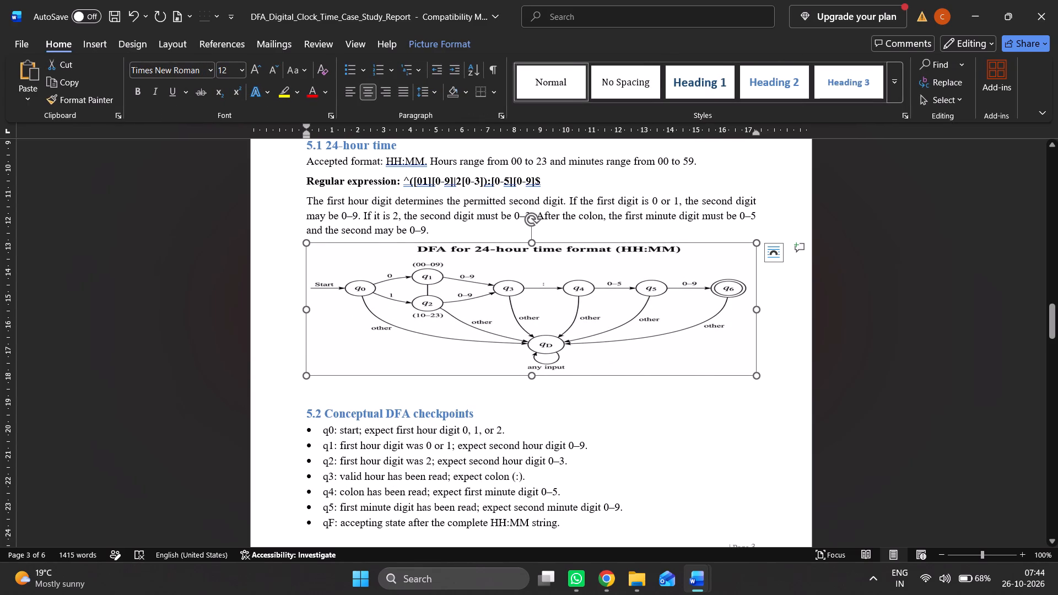
pyautogui.click(369, 93)
pyautogui.moveTo(305, 310); pyautogui.dragTo(349, 319)
pyautogui.click(367, 88)
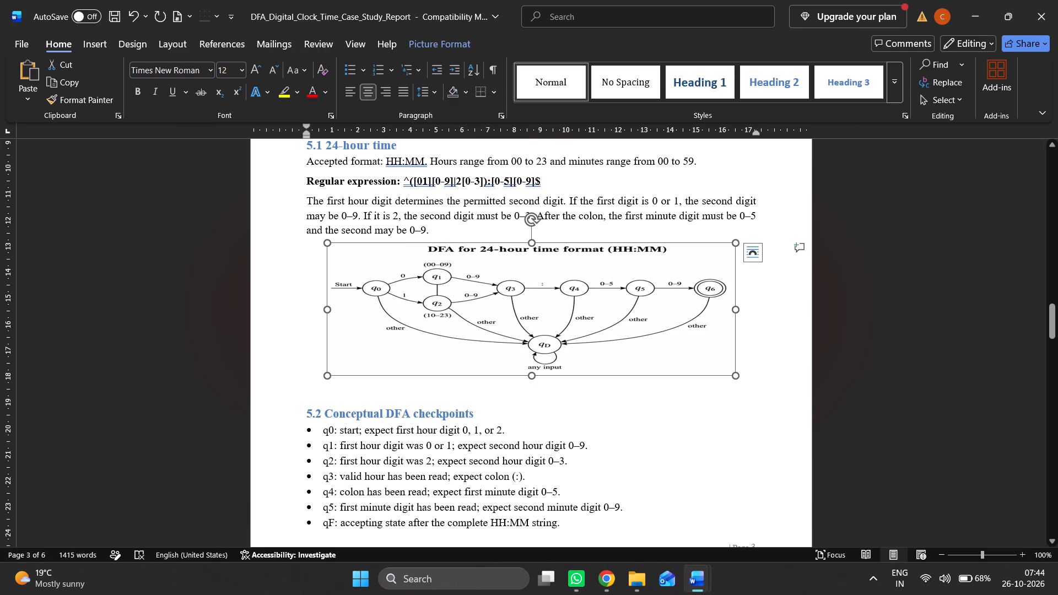
# Reduce the 24-hour DFA diagram's height slightly, keeping its new width and its labels readable.
pyautogui.moveTo(535, 376); pyautogui.dragTo(536, 389)
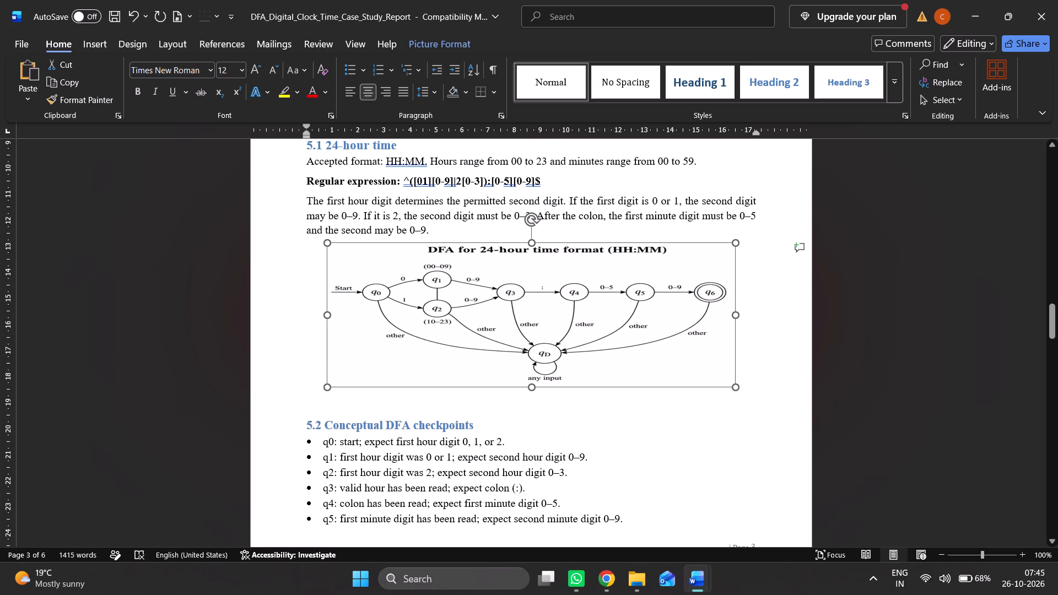
pyautogui.moveTo(536, 389); pyautogui.dragTo(535, 340)
pyautogui.click(389, 367)
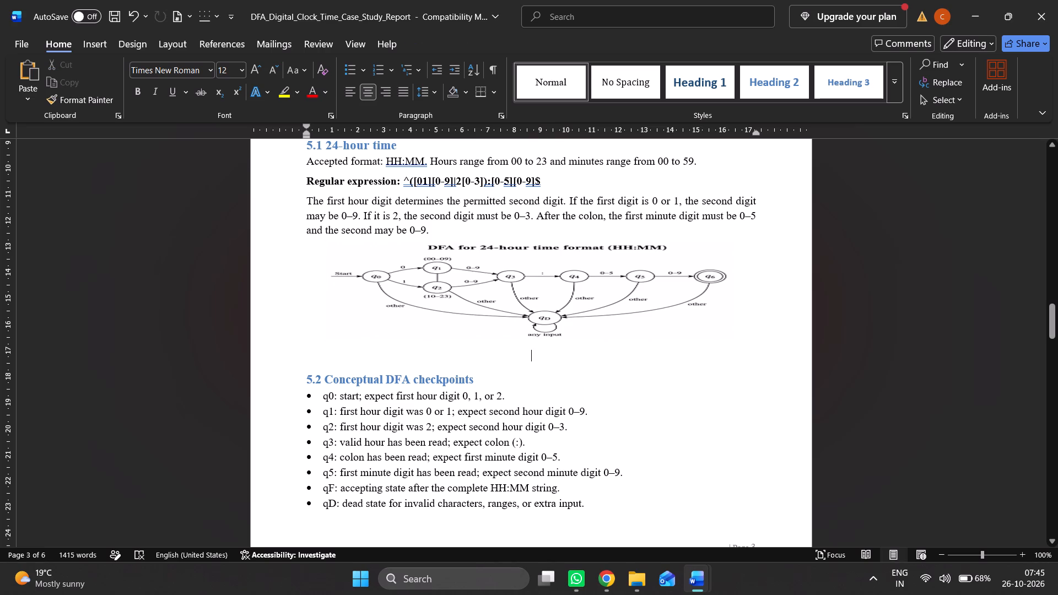
pyautogui.click(554, 311)
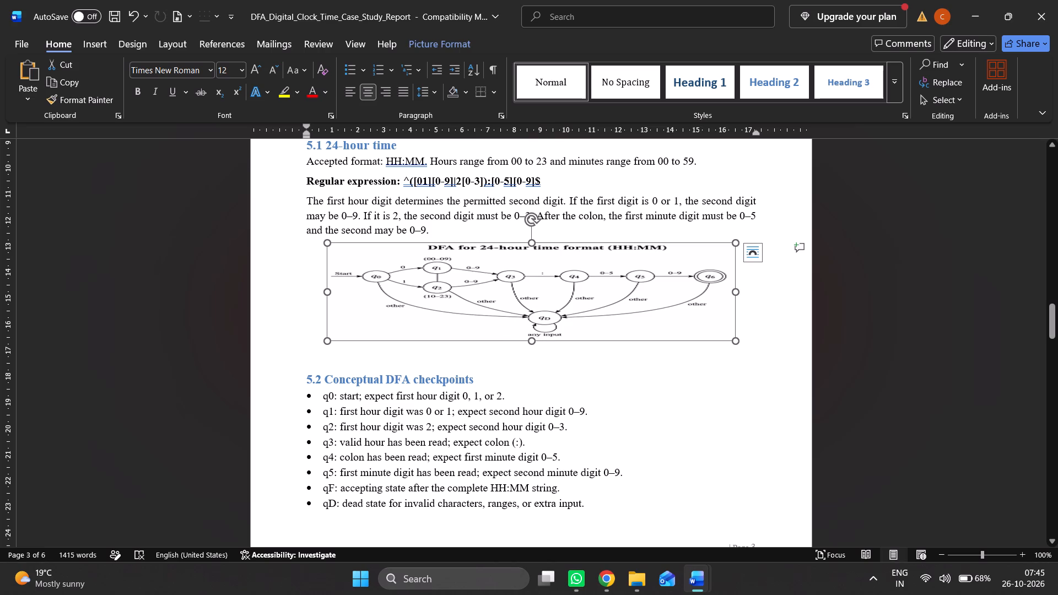
pyautogui.moveTo(532, 340); pyautogui.dragTo(537, 359)
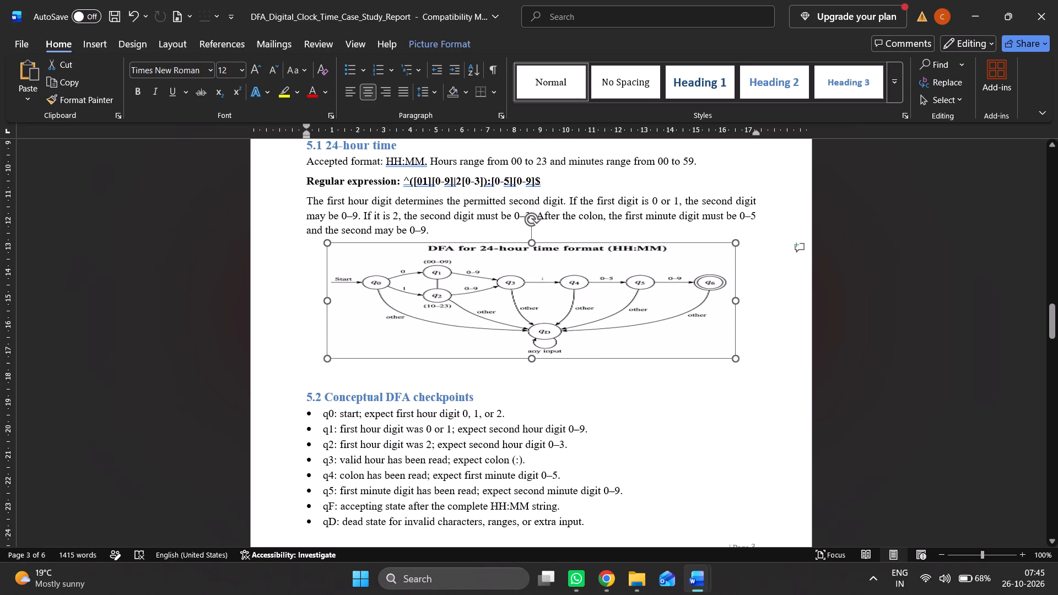
pyautogui.moveTo(537, 359); pyautogui.dragTo(539, 361)
pyautogui.click(881, 322)
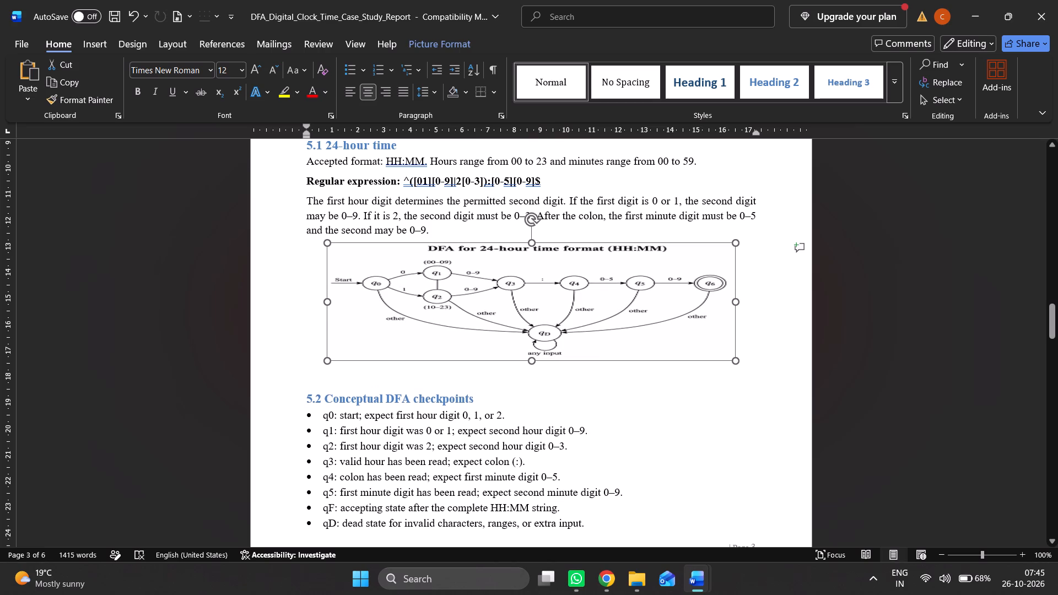
# Review the rest of the report through section 8 Results, including the transition table and the section 6 test tables.
pyautogui.scroll(-10, 870, 319)
pyautogui.scroll(-14, 805, 347)
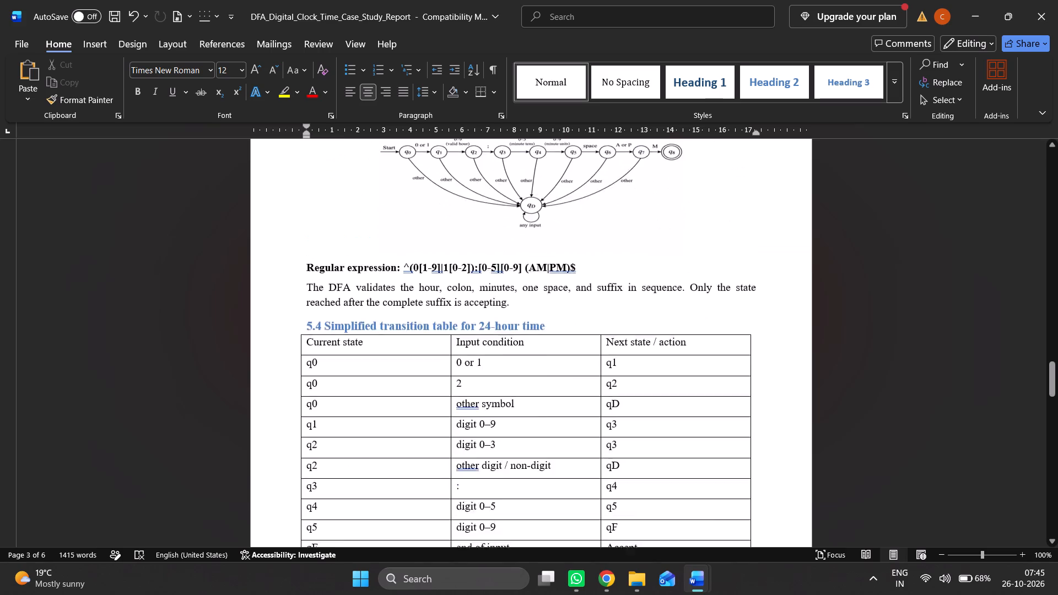
pyautogui.scroll(-12, 803, 347)
pyautogui.scroll(-15, 803, 345)
pyautogui.scroll(-7, 803, 345)
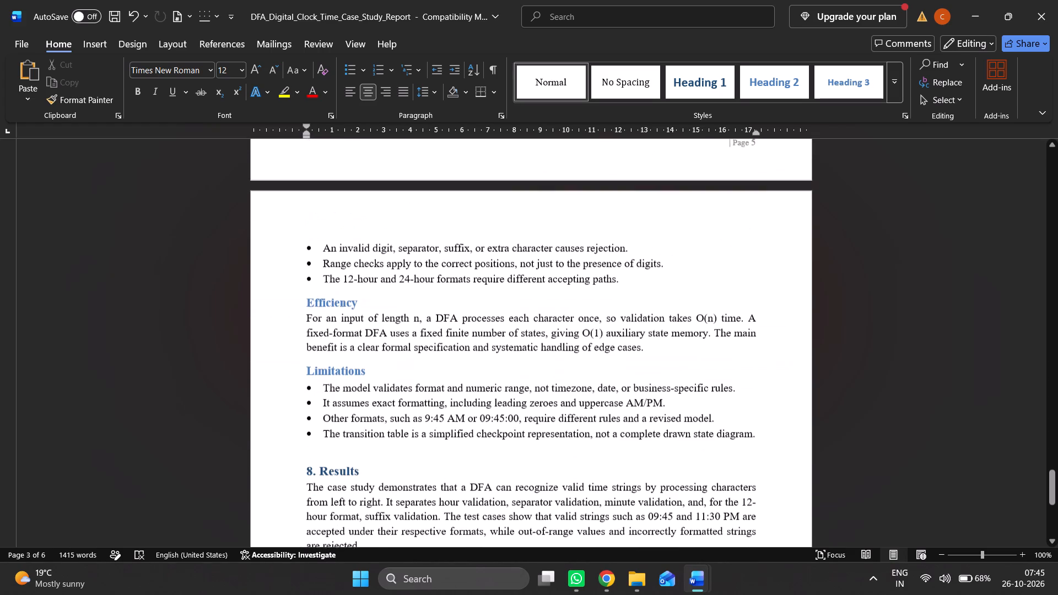
pyautogui.scroll(9, 799, 344)
pyautogui.scroll(-12, 798, 344)
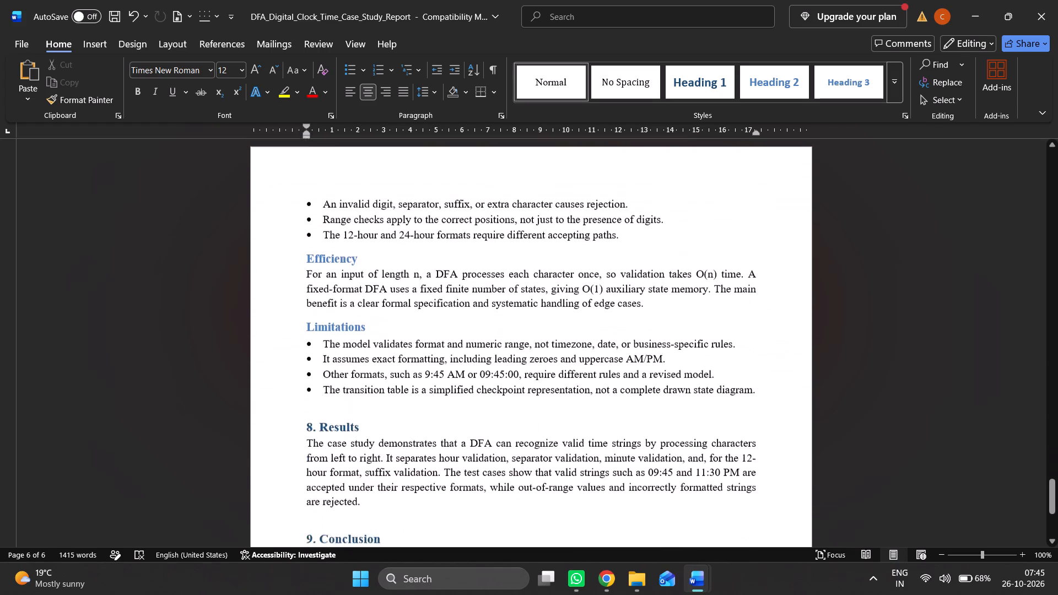
pyautogui.scroll(-13, 798, 343)
pyautogui.scroll(9, 798, 343)
pyautogui.scroll(20, 798, 343)
pyautogui.scroll(3, 798, 343)
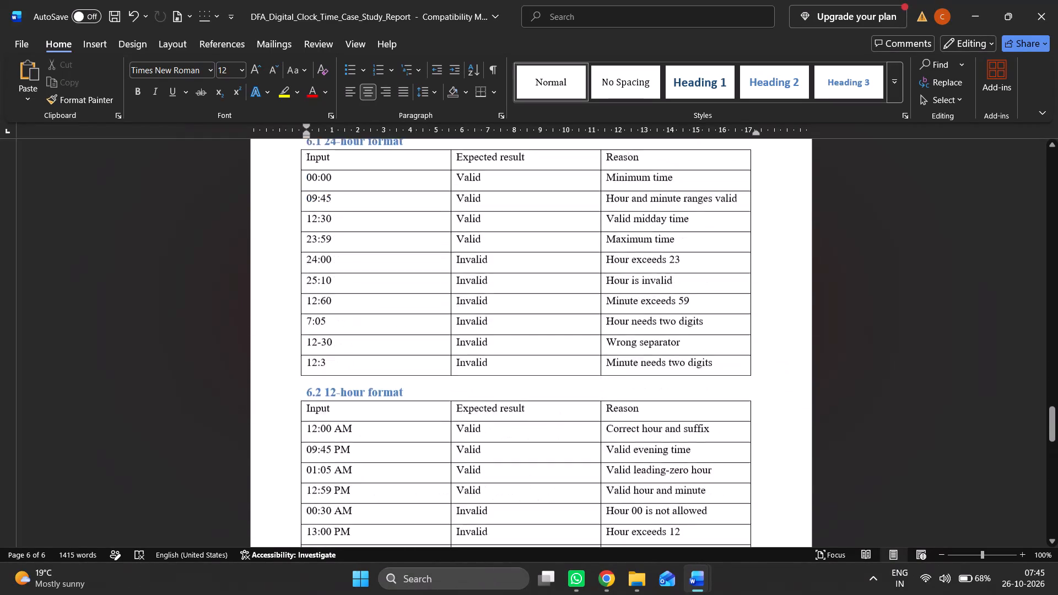
pyautogui.scroll(20, 798, 343)
pyautogui.scroll(16, 798, 343)
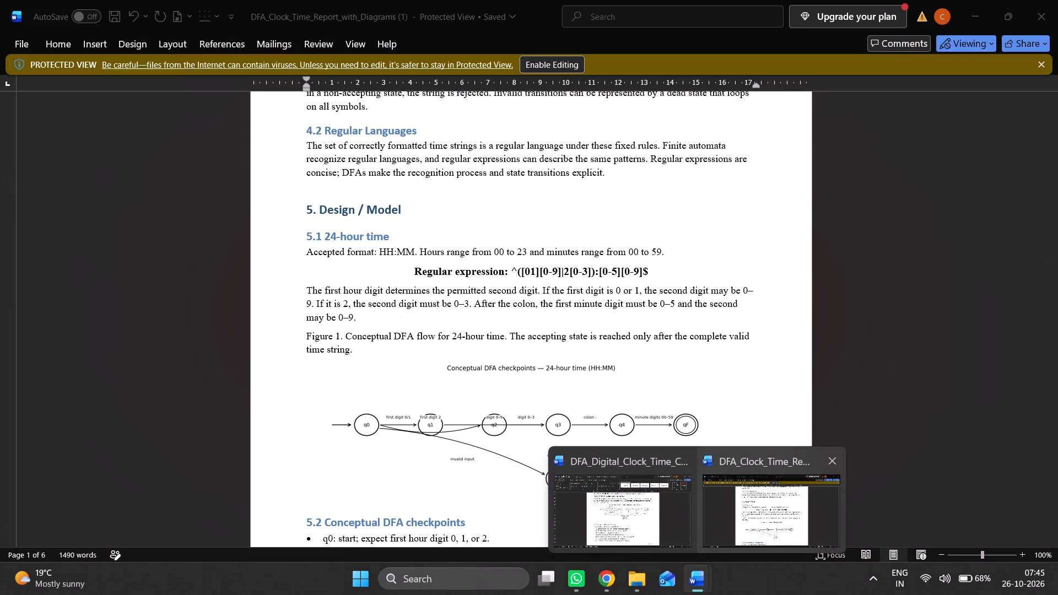
# Switch to DFA_Clock_Time_Report_with_Diagrams (1) and copy the caption "Figure 1. Conceptual DFA flow for 24-hour time." from section 5.1.
pyautogui.click(782, 499)
pyautogui.scroll(-3, 625, 410)
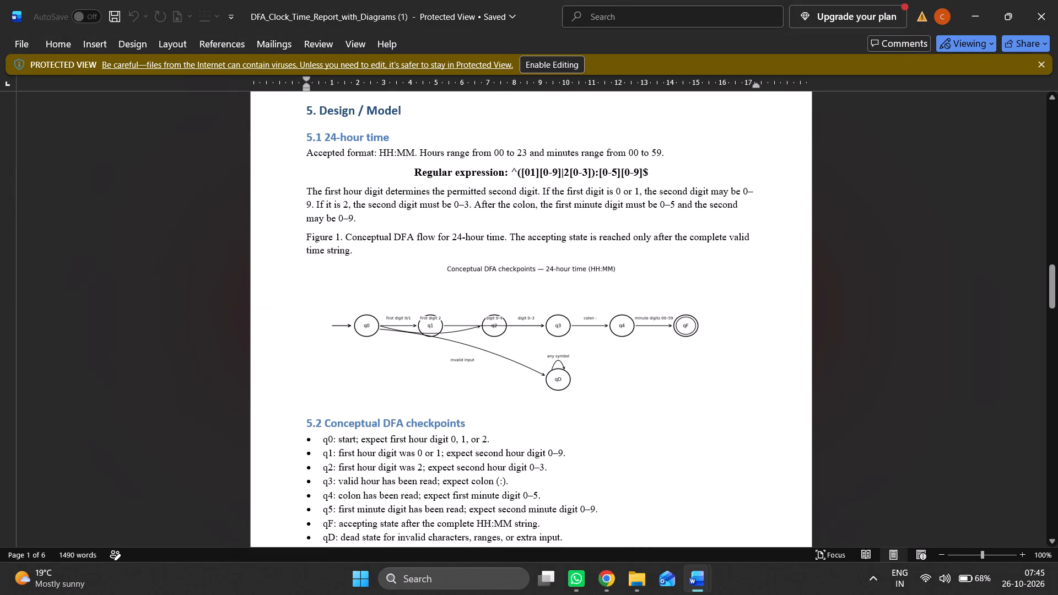
pyautogui.moveTo(354, 255); pyautogui.dragTo(302, 245)
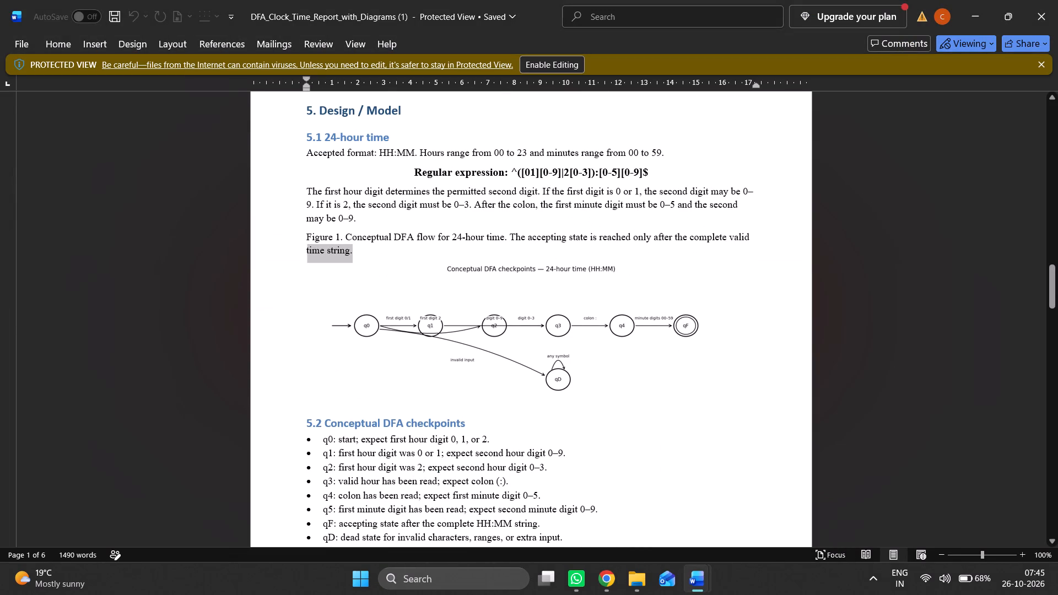
pyautogui.moveTo(302, 245); pyautogui.dragTo(301, 244)
pyautogui.click(307, 237)
pyautogui.moveTo(305, 236); pyautogui.dragTo(435, 241)
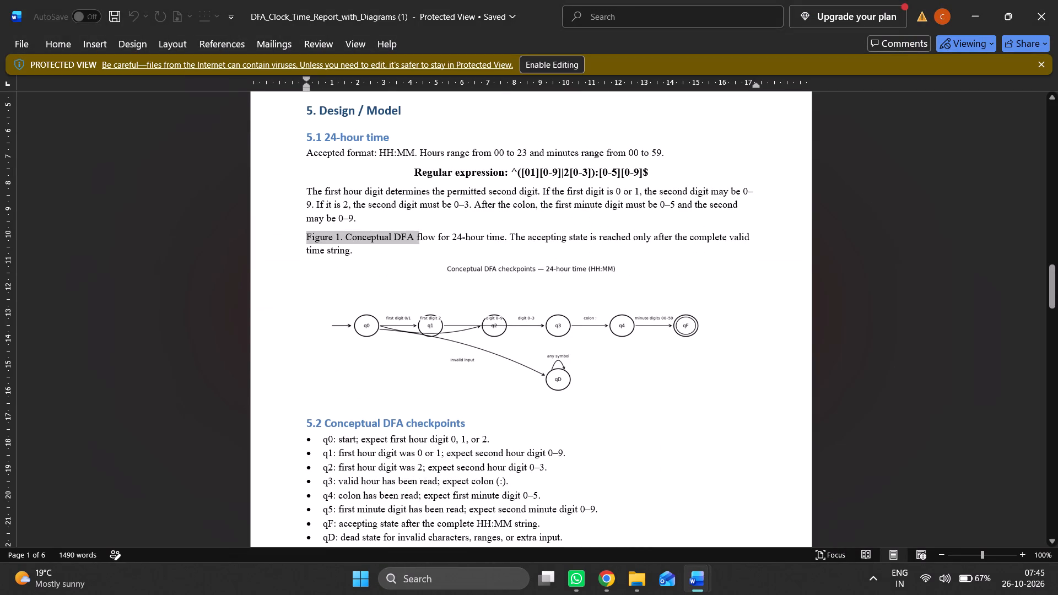
pyautogui.moveTo(435, 241); pyautogui.dragTo(508, 238)
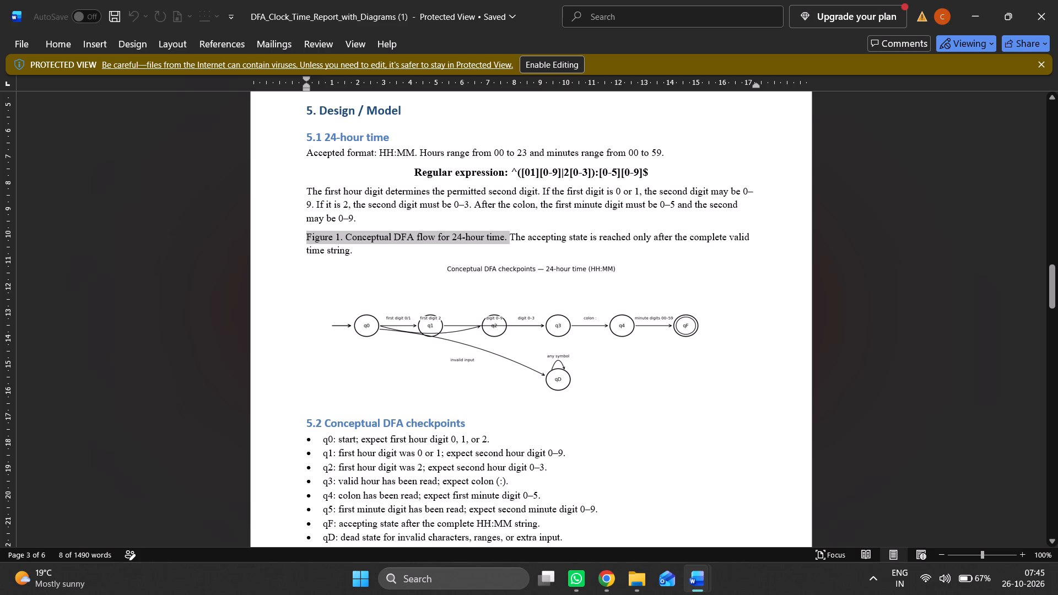
pyautogui.hotkey('ctrl', 'c')
# Back in DFA_Digital_Clock_Time_Case_Study_Report, paste the Figure 1 caption on a new line below the 24-hour diagram, without its final full stop.
pyautogui.hotkey('alt', 'Tab')
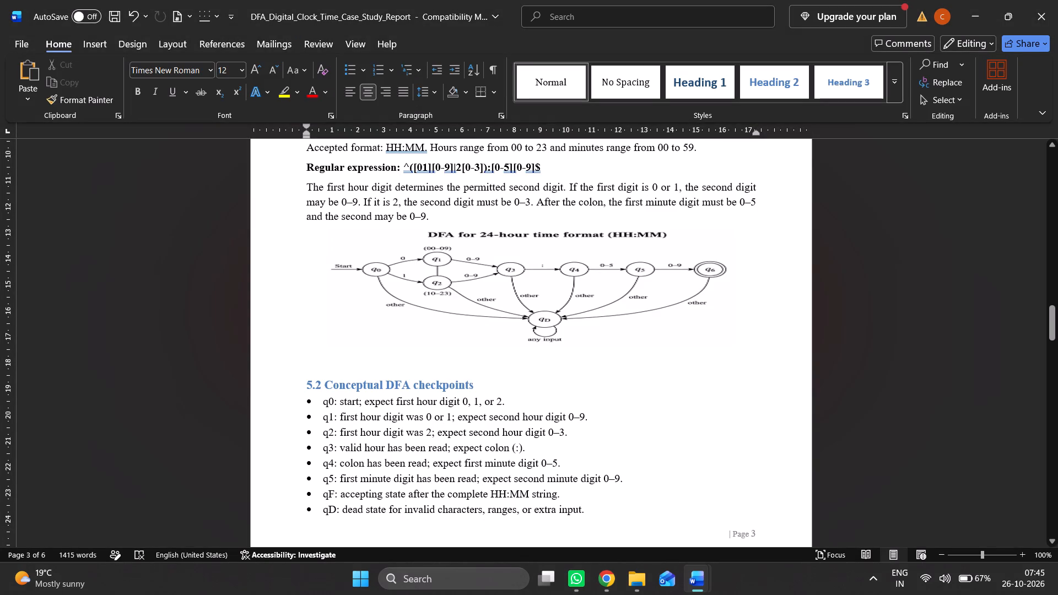
pyautogui.click(585, 296)
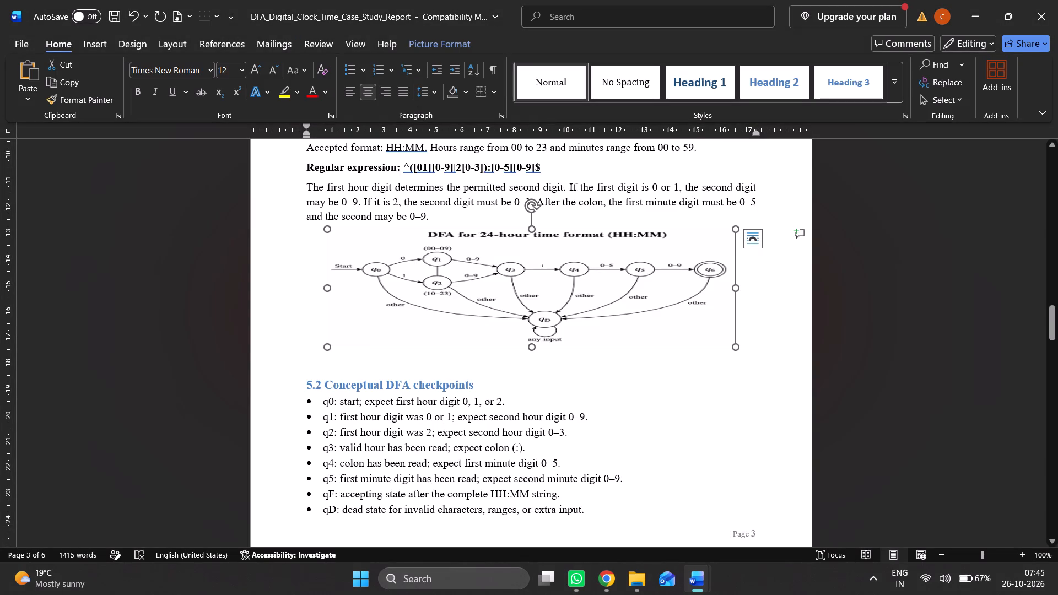
pyautogui.click(752, 347)
pyautogui.press('Return')
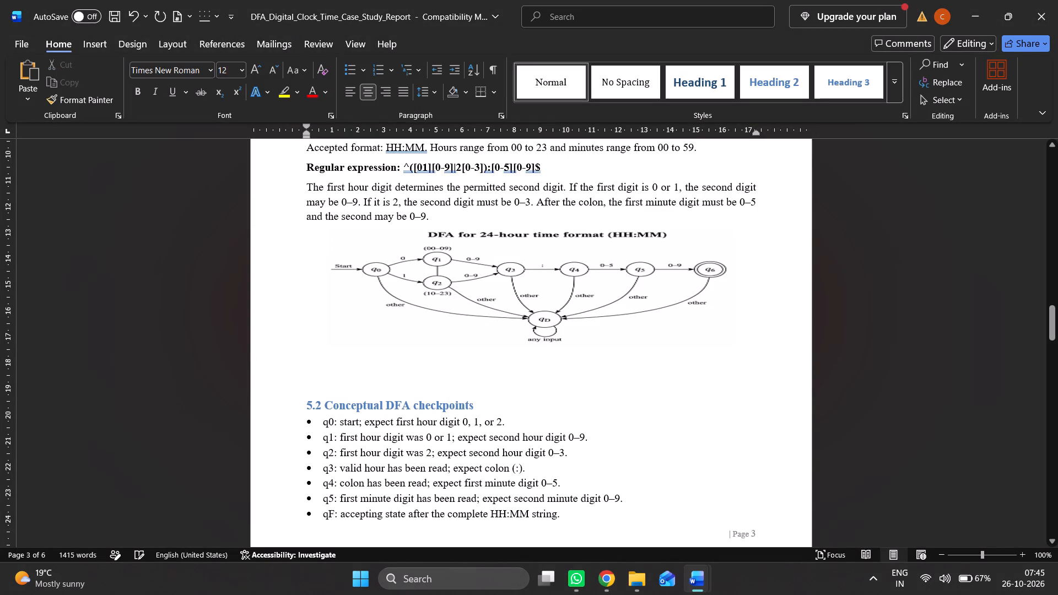
pyautogui.hotkey('ctrl', 'v')
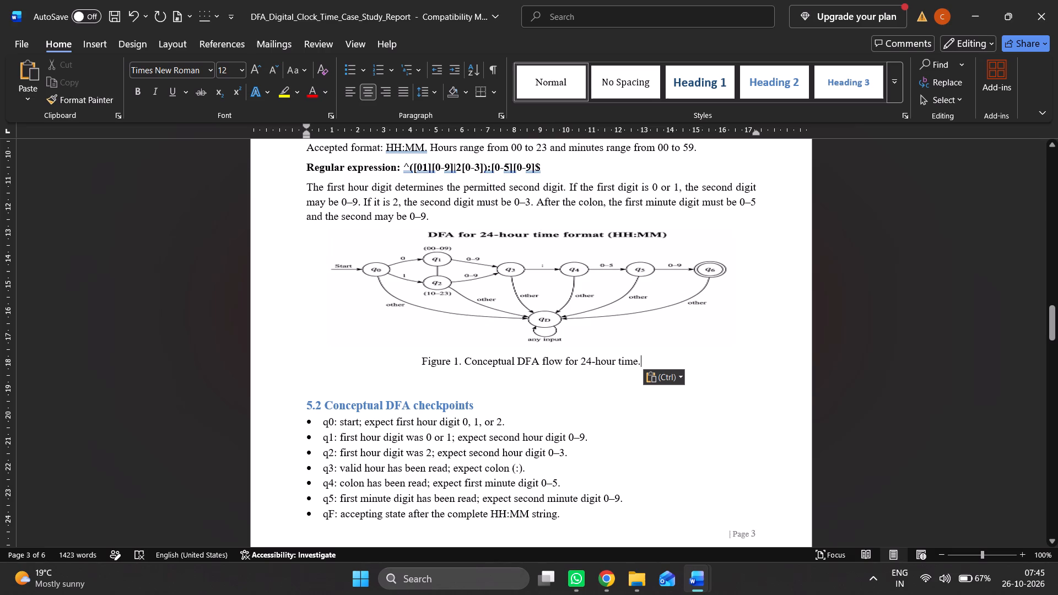
pyautogui.press('BackSpace')
# Delete the empty line between the Figure 1 caption and heading 5.2.
pyautogui.click(646, 390)
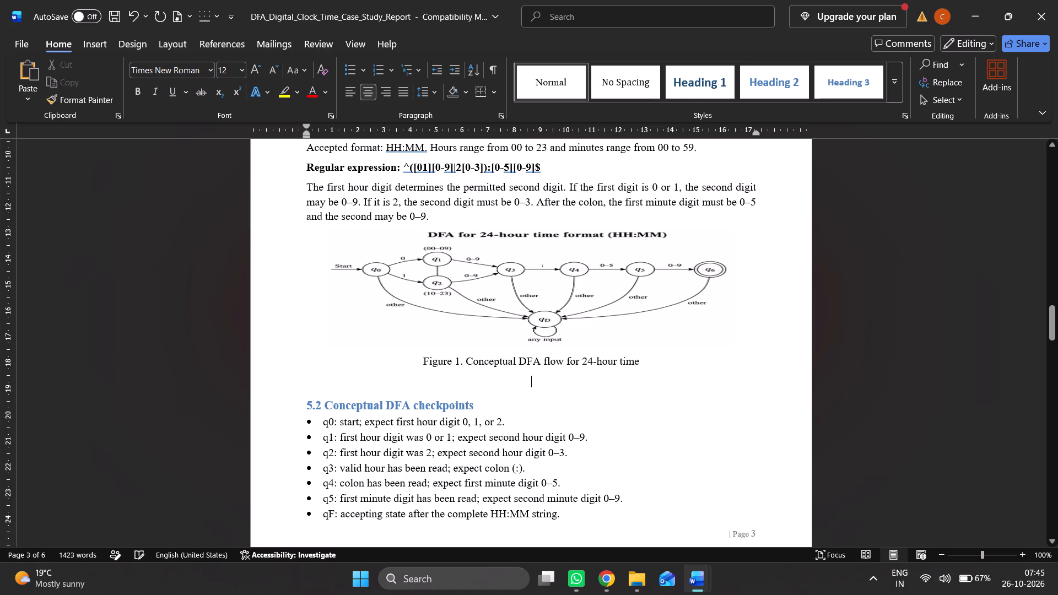
pyautogui.click(422, 374)
pyautogui.click(420, 384)
pyautogui.click(419, 388)
pyautogui.press('BackSpace')
pyautogui.press('BackSpace')
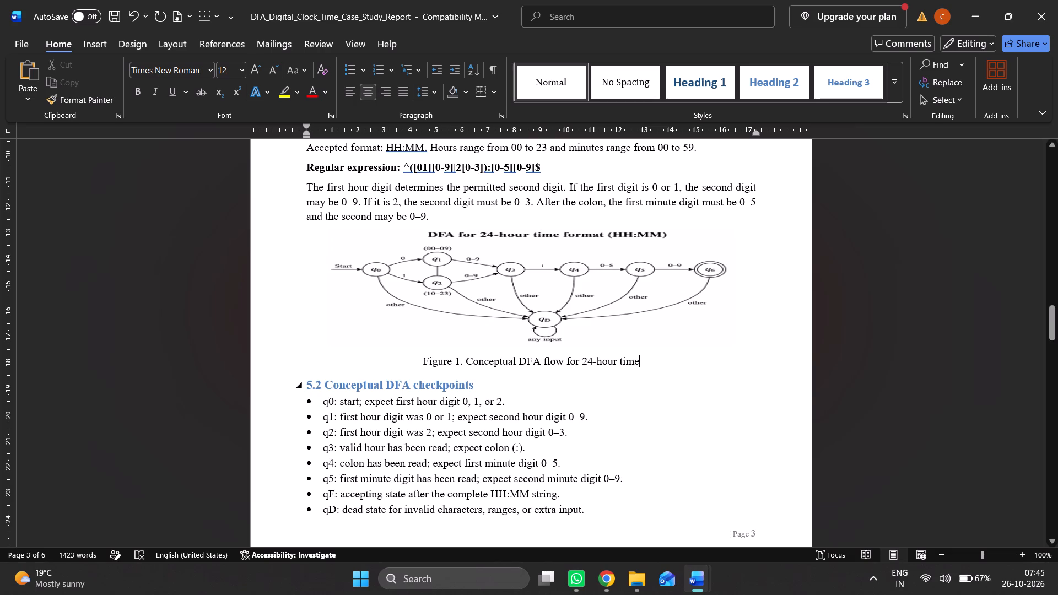
# Switch to the report with diagrams and copy "Figure 2. Conceptual DFA flow for 12-hour time" from section 5.3, without the full stop.
pyautogui.hotkey('alt', 'Tab')
pyautogui.scroll(-16, 624, 377)
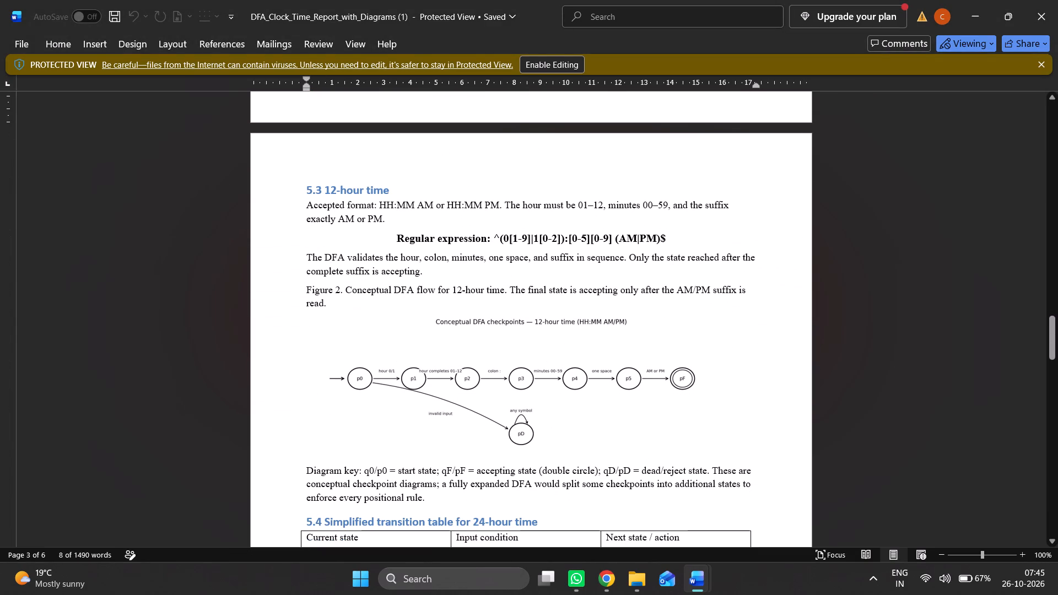
pyautogui.moveTo(504, 293); pyautogui.dragTo(441, 289)
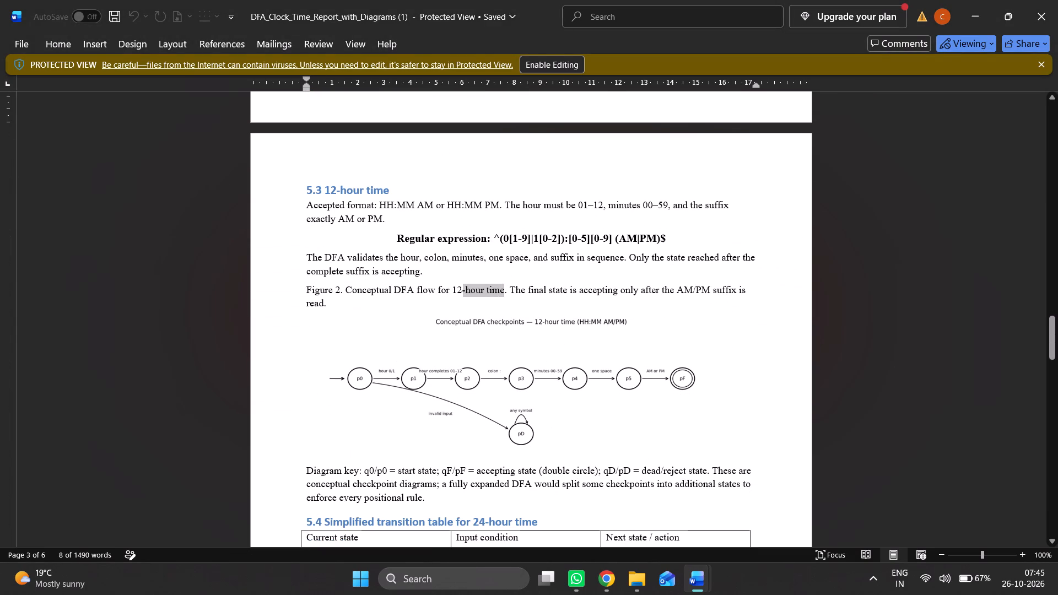
pyautogui.moveTo(441, 289); pyautogui.dragTo(315, 290)
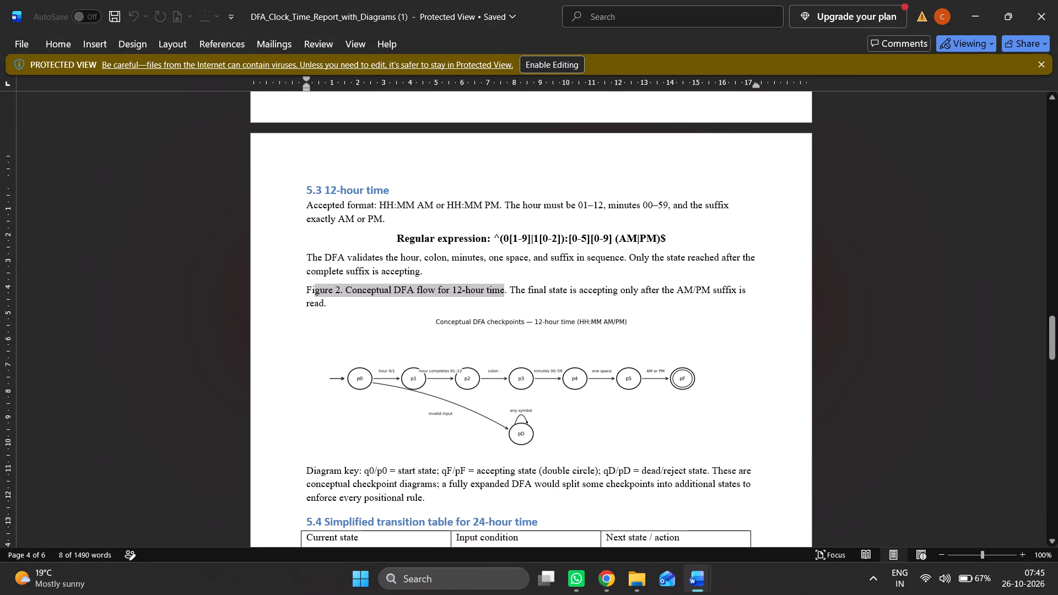
pyautogui.click(307, 288)
pyautogui.moveTo(306, 291); pyautogui.dragTo(505, 294)
pyautogui.hotkey('ctrl', 'c')
# Back in the case study report, paste the Figure 2 caption on a new line directly below section 5.3's 12-hour DFA diagram.
pyautogui.hotkey('alt', 'Tab')
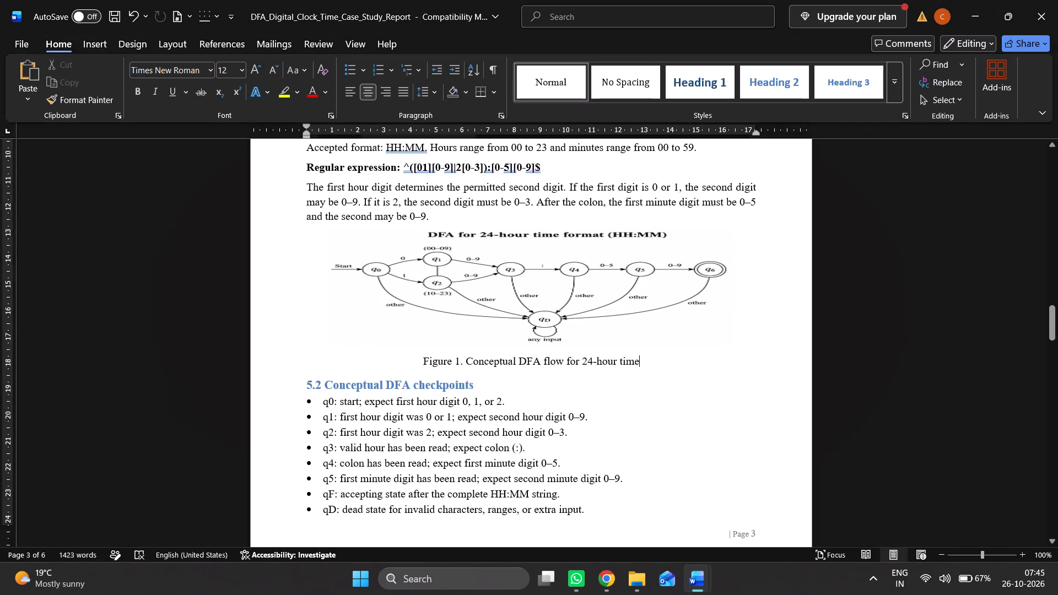
pyautogui.scroll(-13, 496, 369)
pyautogui.click(732, 420)
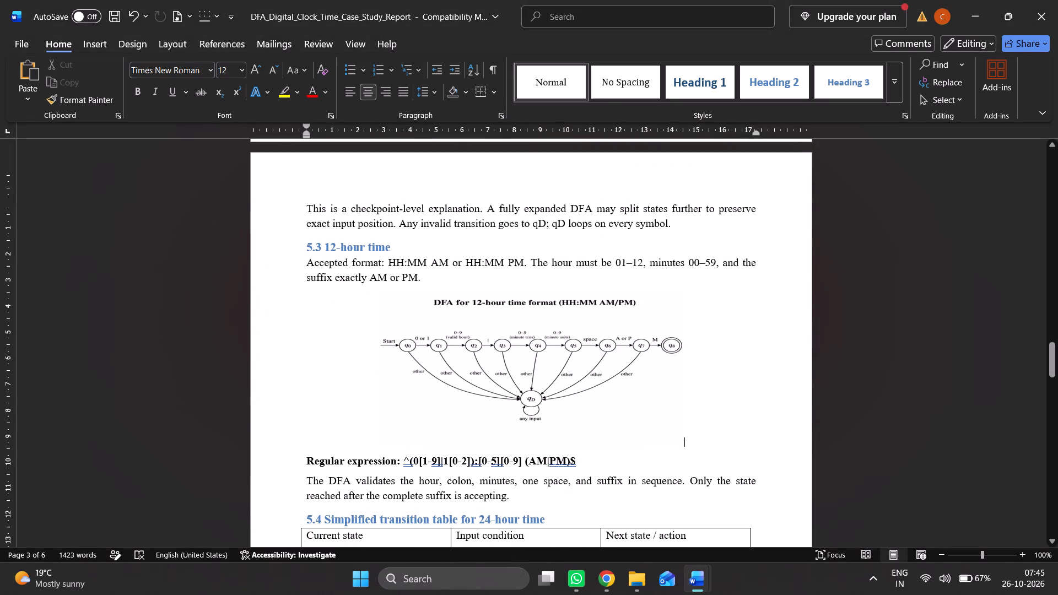
pyautogui.click(730, 416)
pyautogui.click(723, 401)
pyautogui.press('Return')
pyautogui.hotkey('ctrl', 'v')
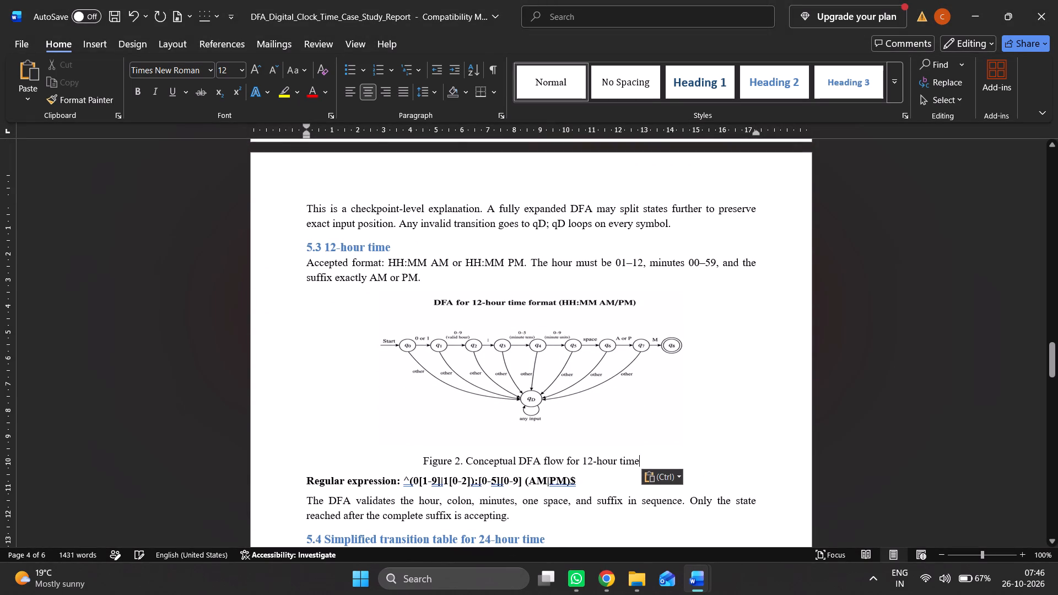
# Crop the empty white strip off the bottom of the 12-hour DFA diagram in section 5.3.
pyautogui.click(552, 426)
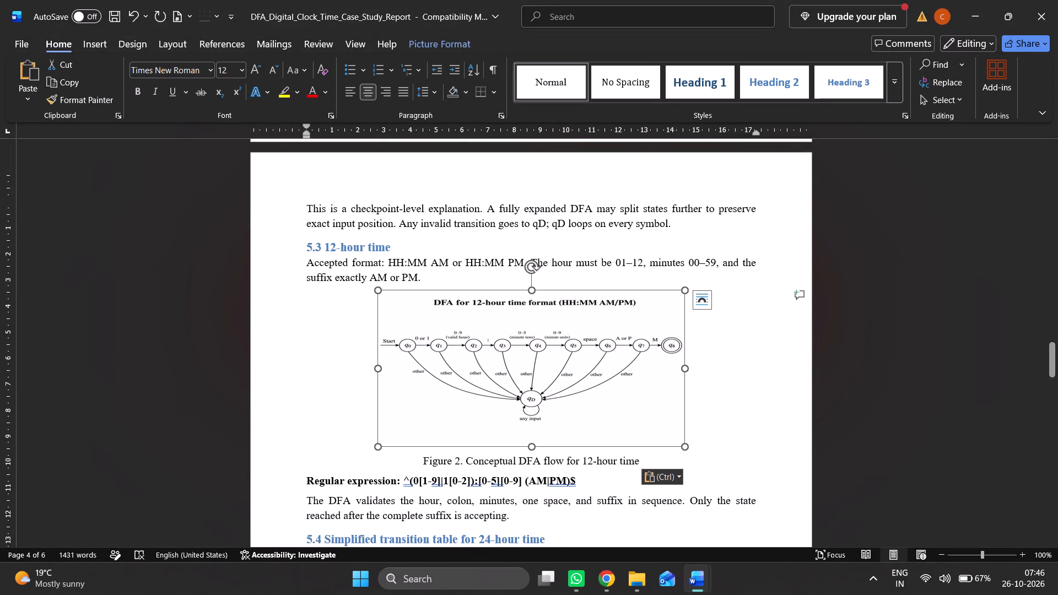
pyautogui.click(442, 41)
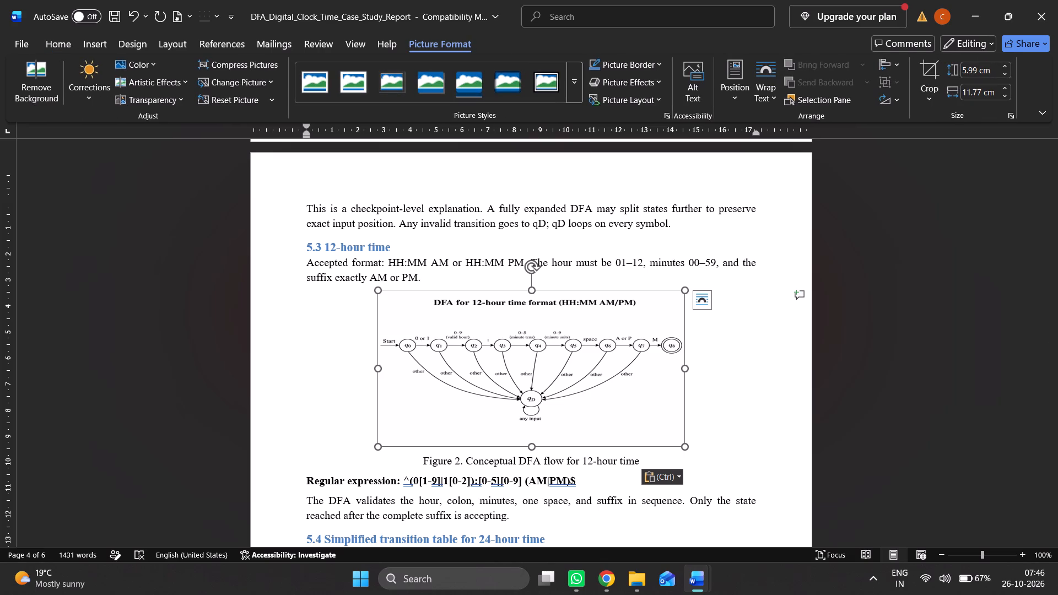
pyautogui.click(930, 90)
pyautogui.click(940, 124)
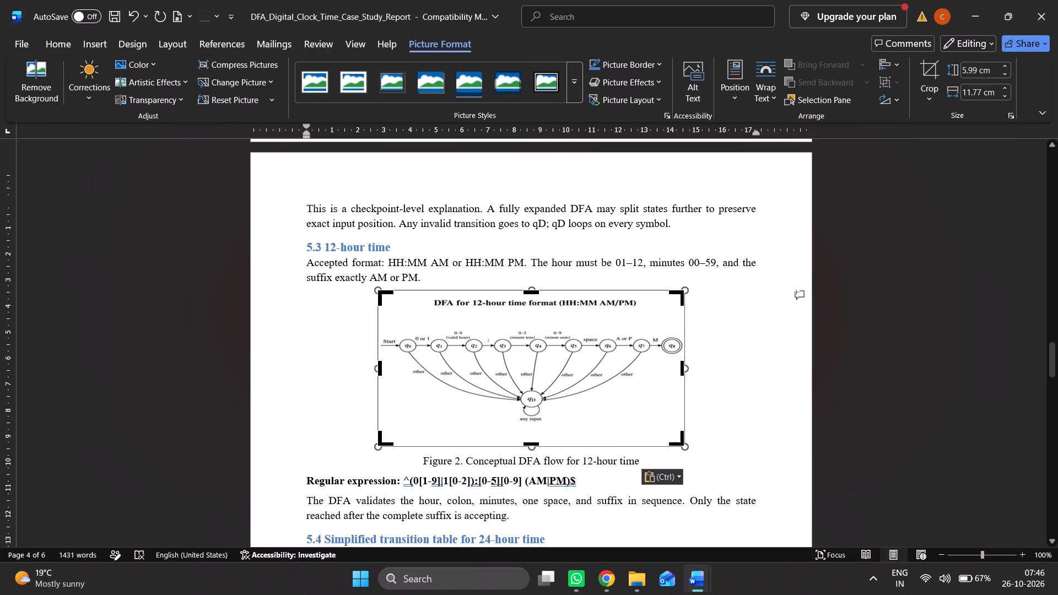
pyautogui.moveTo(532, 443); pyautogui.dragTo(533, 429)
pyautogui.click(930, 341)
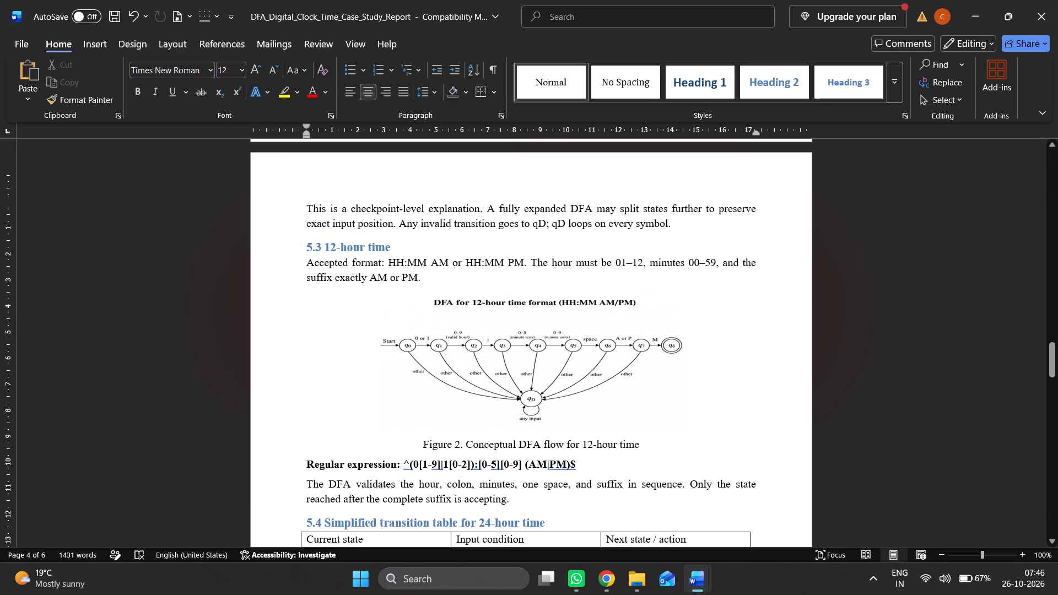
# Review the report's layout from the section 5.4 table through the references and back up to the cover page.
pyautogui.scroll(-10, 747, 365)
pyautogui.scroll(1, 747, 365)
pyautogui.scroll(-7, 747, 364)
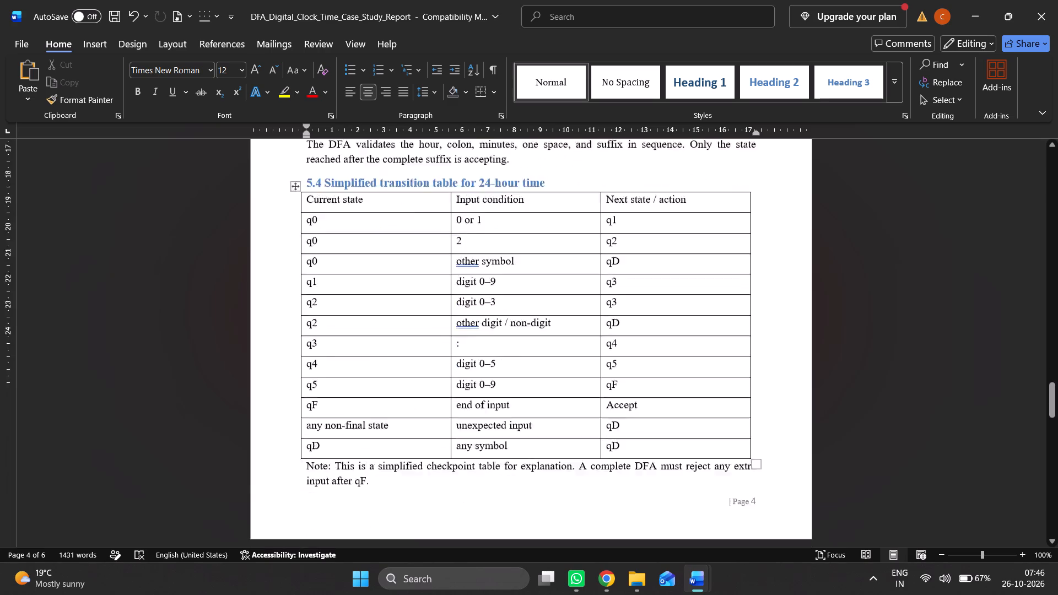
pyautogui.scroll(-20, 747, 364)
pyautogui.scroll(-17, 743, 370)
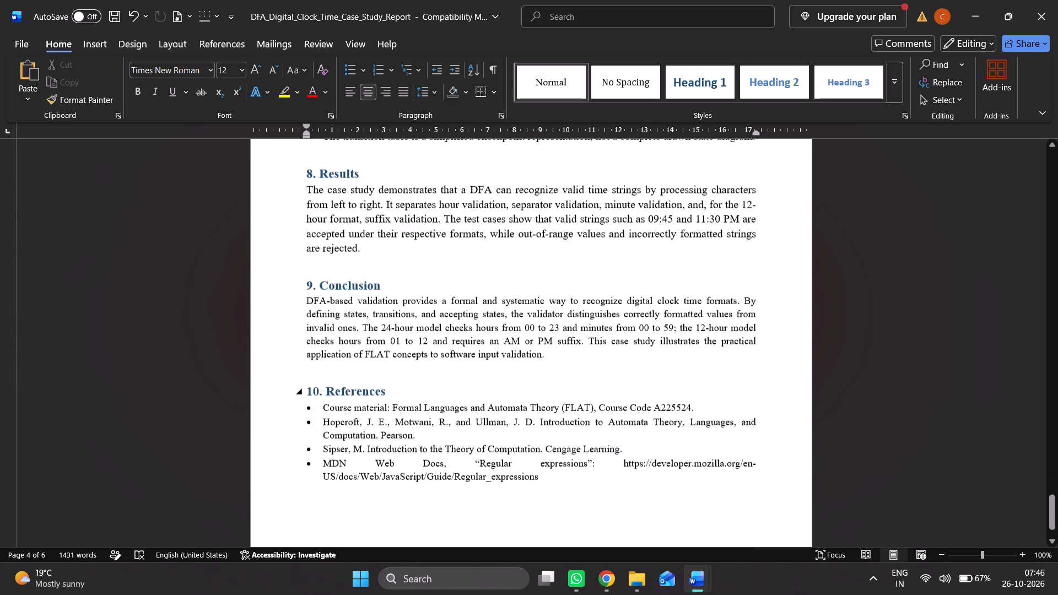
pyautogui.scroll(-14, 743, 368)
pyautogui.scroll(10, 743, 365)
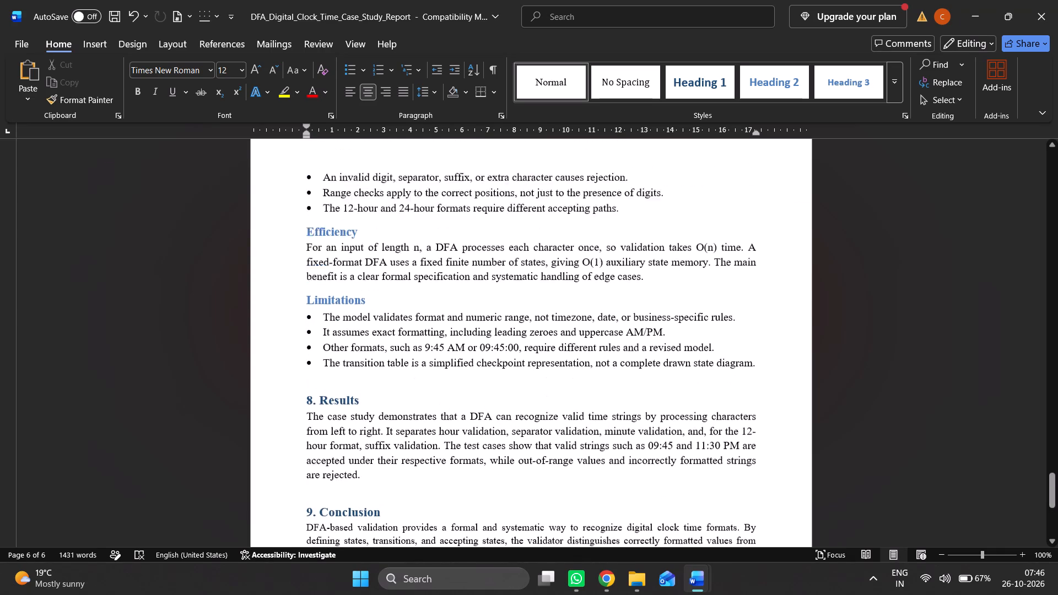
pyautogui.scroll(10, 743, 365)
pyautogui.scroll(-1, 712, 372)
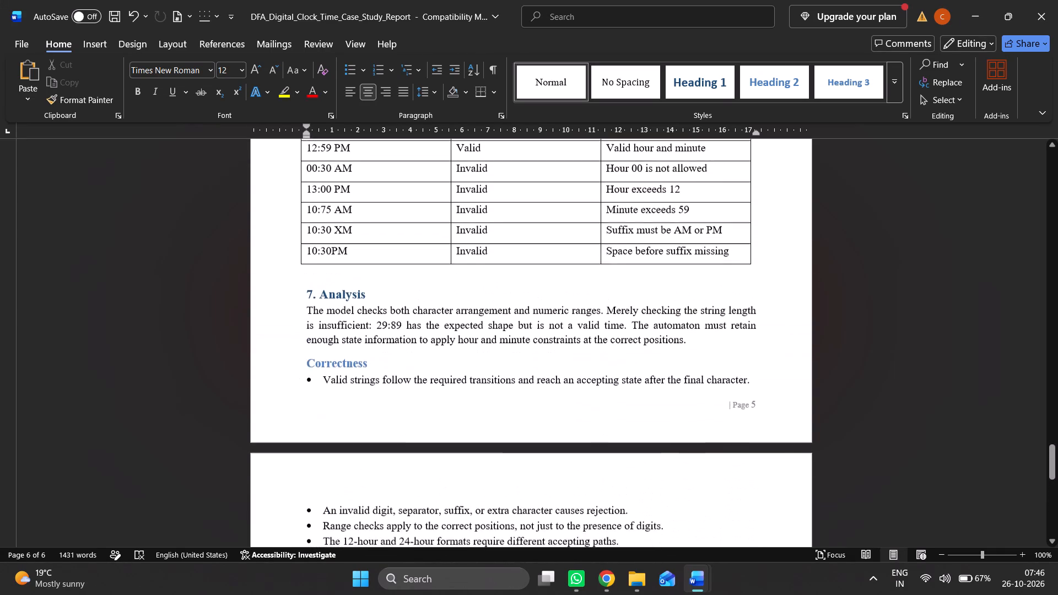
pyautogui.scroll(16, 712, 372)
pyautogui.scroll(15, 712, 371)
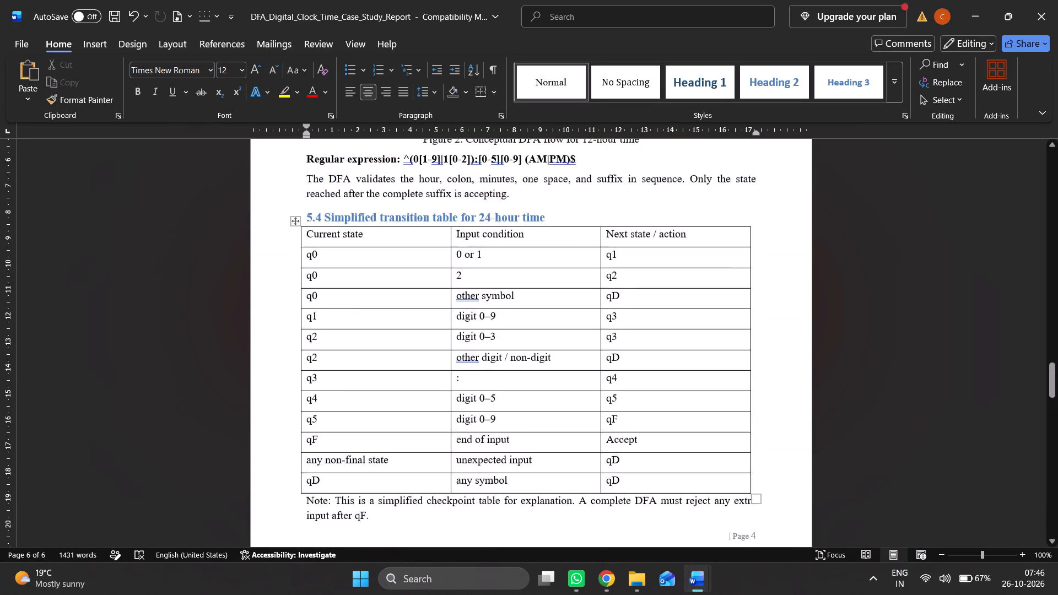
pyautogui.scroll(20, 712, 369)
pyautogui.scroll(16, 712, 369)
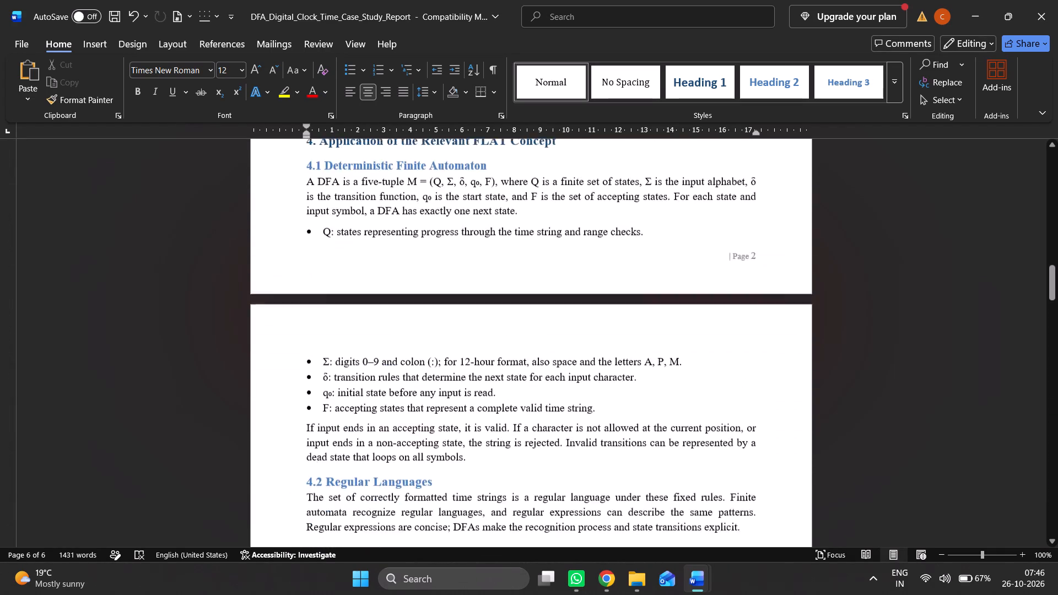
pyautogui.scroll(20, 719, 365)
pyautogui.scroll(16, 719, 365)
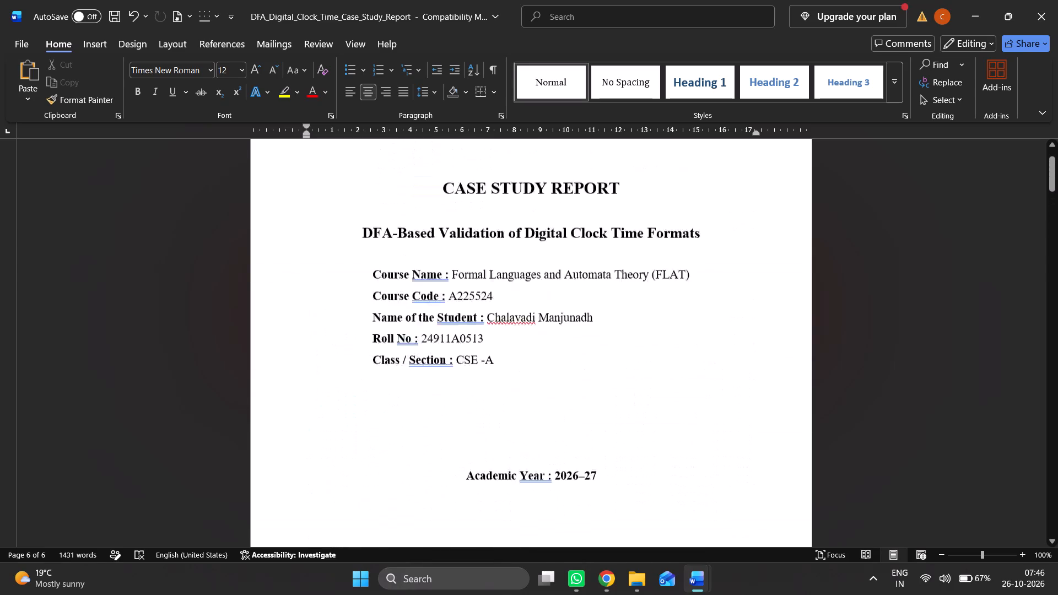
pyautogui.scroll(9, 720, 355)
# Save the case study report.
pyautogui.hotkey('ctrl', 's')
pyautogui.hotkey('ctrl', 's')
pyautogui.hotkey('ctrl', 's')
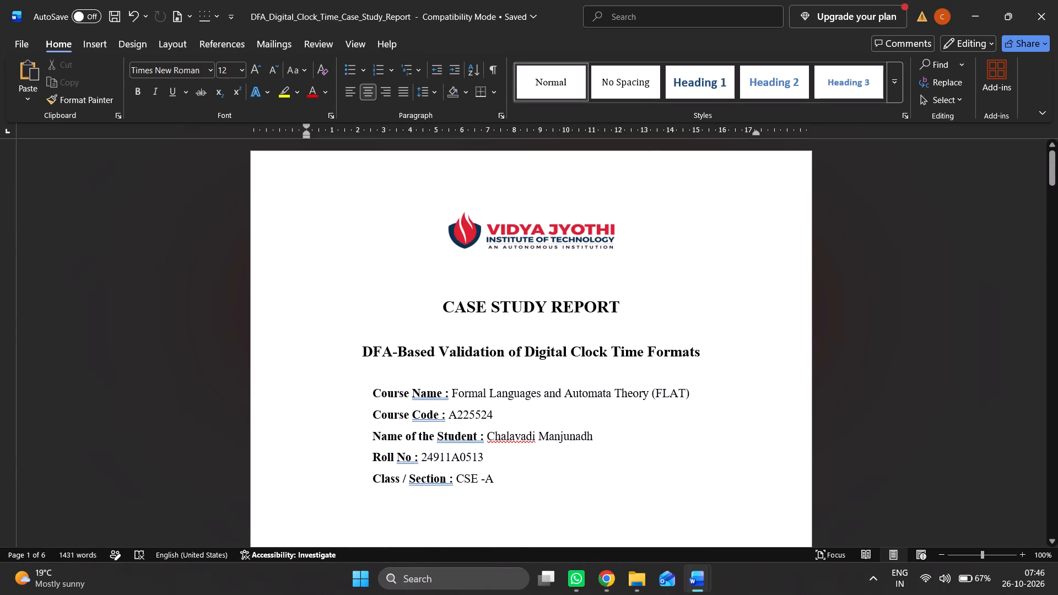
pyautogui.hotkey('ctrl', 's')
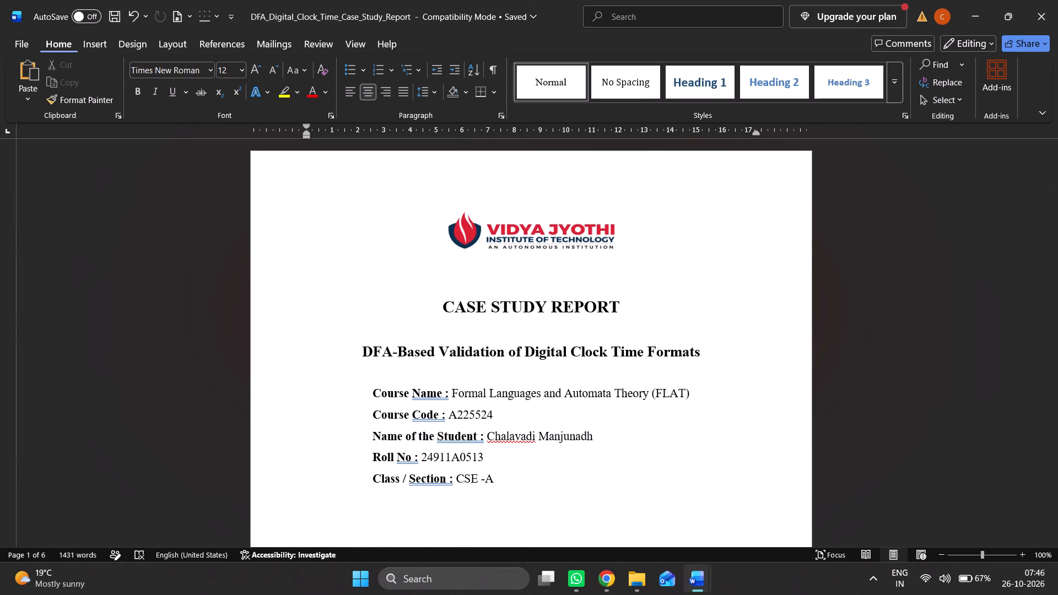
# Check the whole report once more, from the cover page to the references.
pyautogui.scroll(-8, 610, 261)
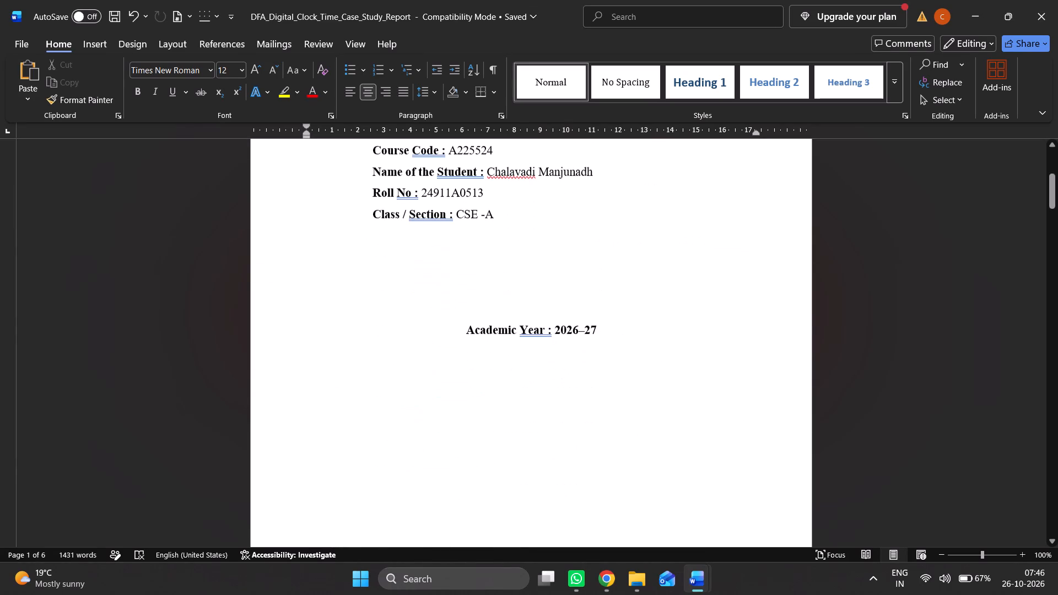
pyautogui.scroll(-20, 608, 259)
pyautogui.scroll(-5, 608, 259)
pyautogui.scroll(-20, 608, 252)
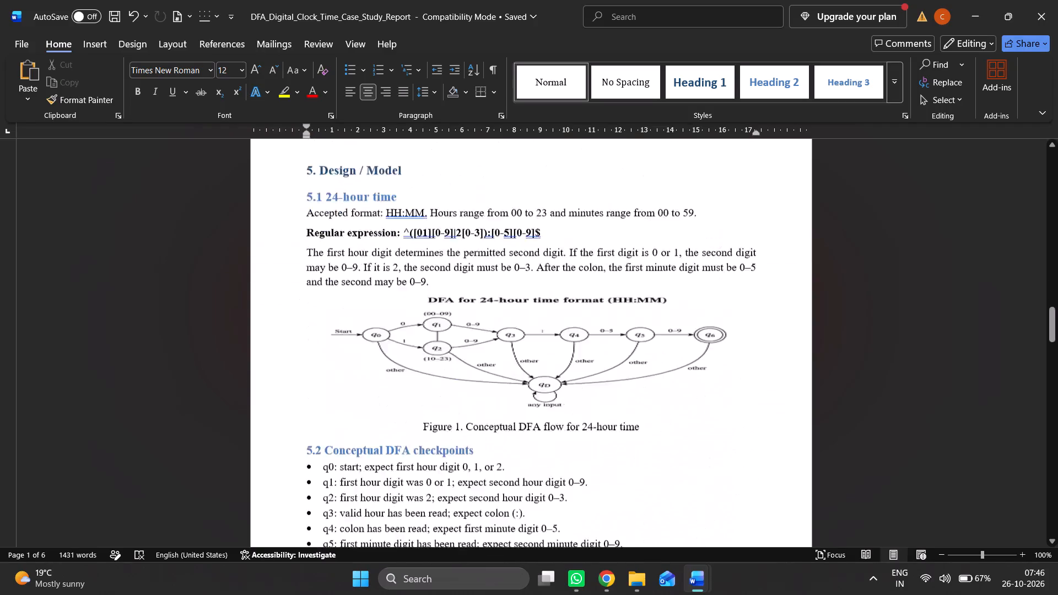
pyautogui.scroll(-20, 599, 233)
pyautogui.scroll(-20, 599, 233)
pyautogui.scroll(-2, 599, 233)
pyautogui.scroll(-4, 569, 191)
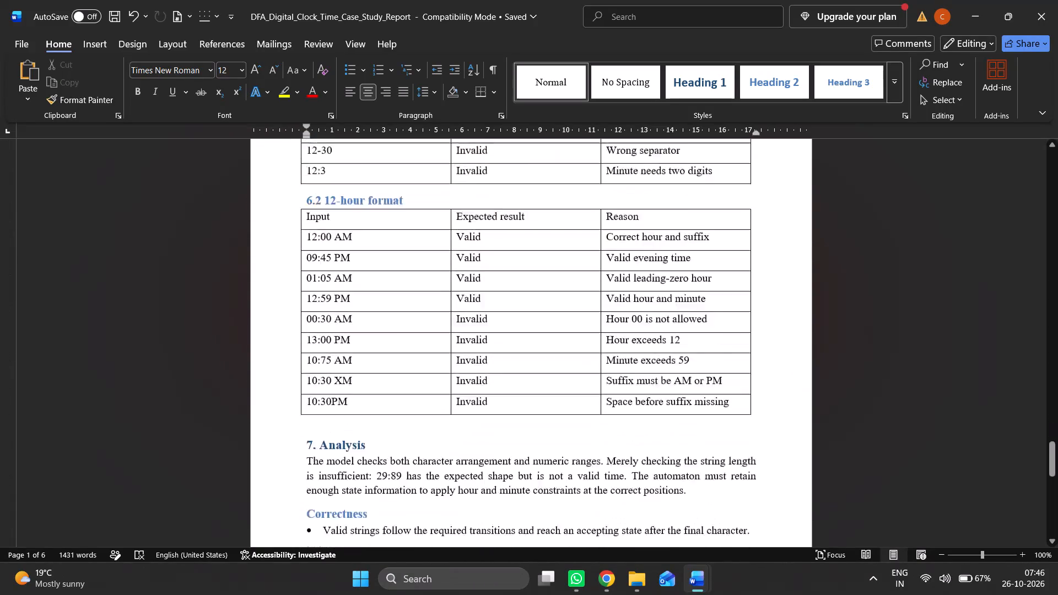
pyautogui.scroll(-9, 569, 191)
pyautogui.scroll(-20, 568, 191)
pyautogui.scroll(-5, 568, 191)
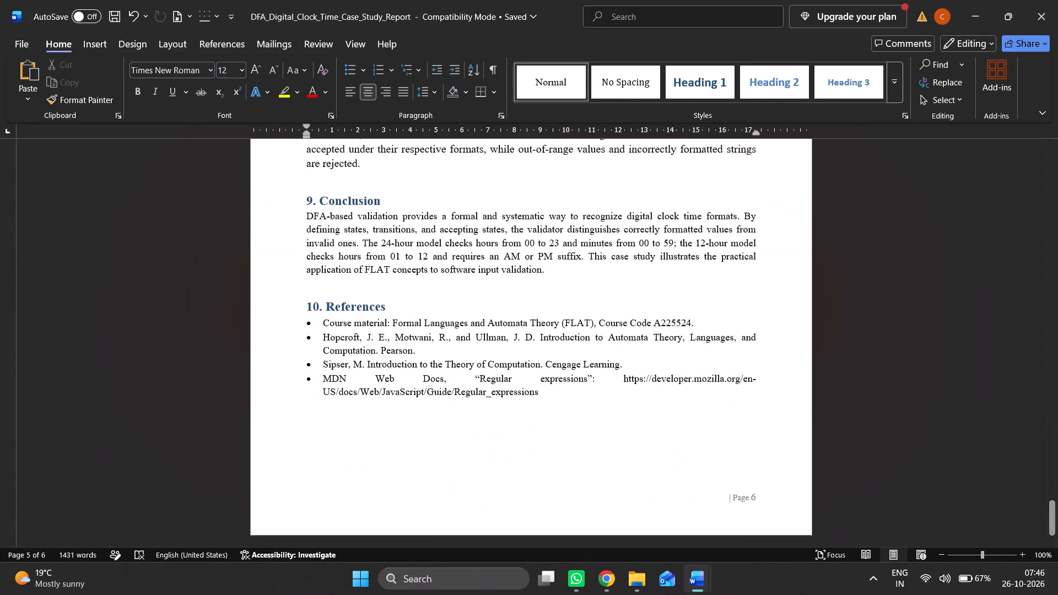
# Save a copy of the report as a Word document named FLAT in Downloads, accepting the upgrade to the newest file format.
pyautogui.click(24, 41)
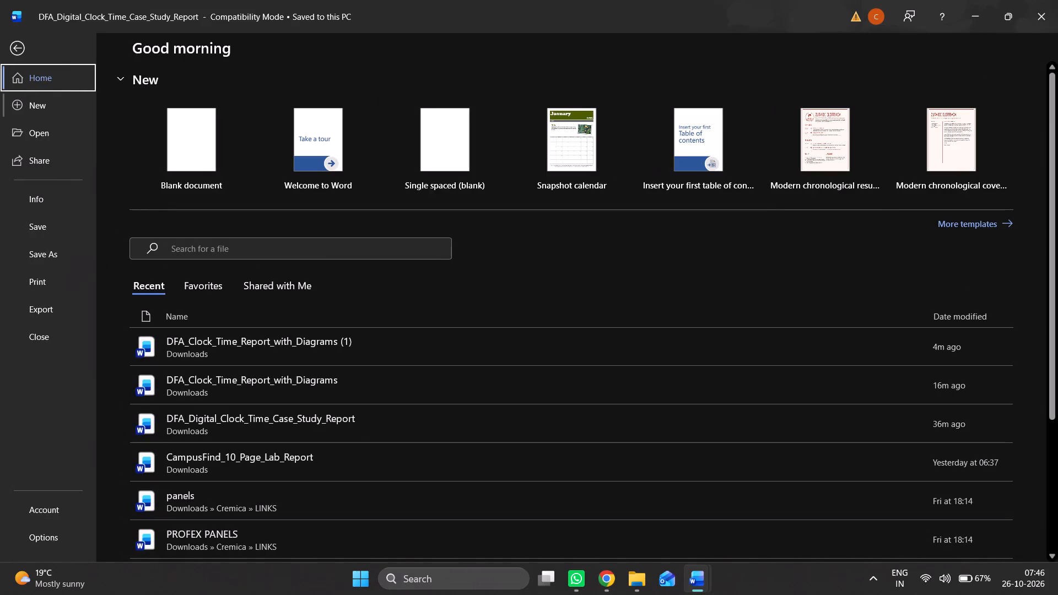
pyautogui.click(44, 253)
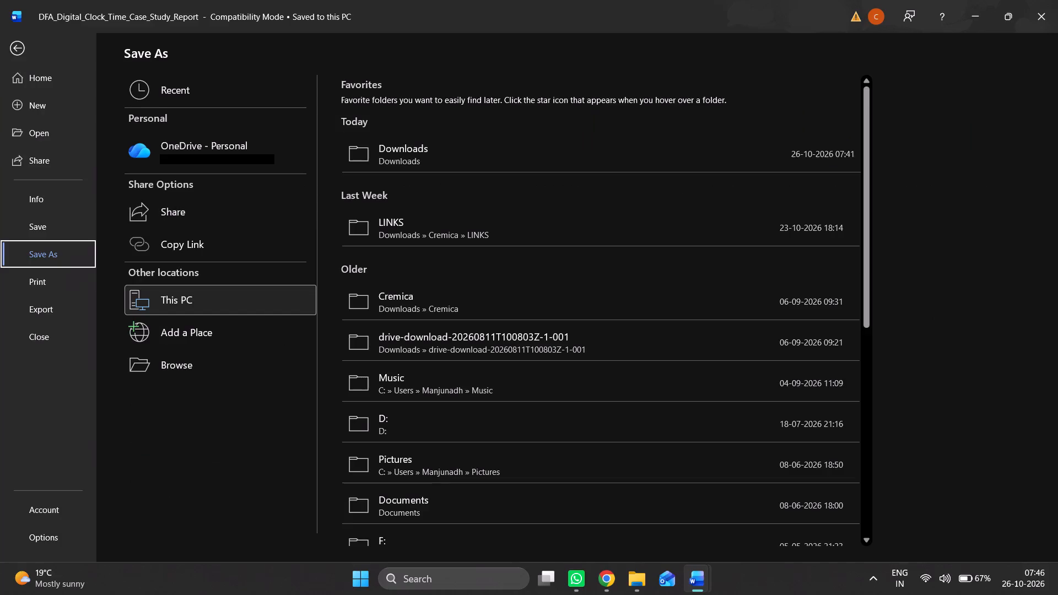
pyautogui.click(444, 164)
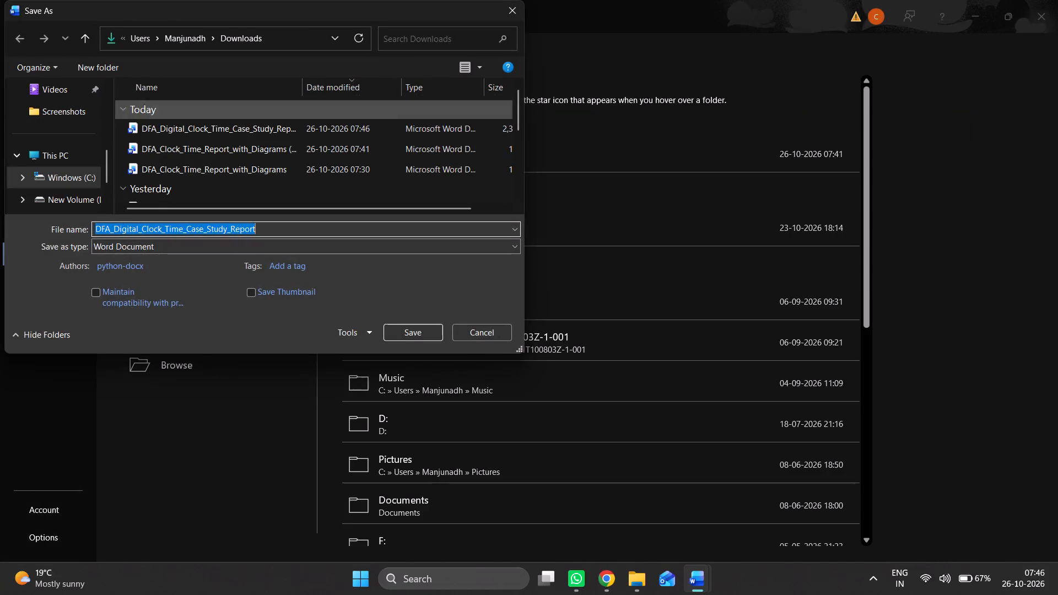
pyautogui.scroll(8, 71, 157)
pyautogui.click(66, 196)
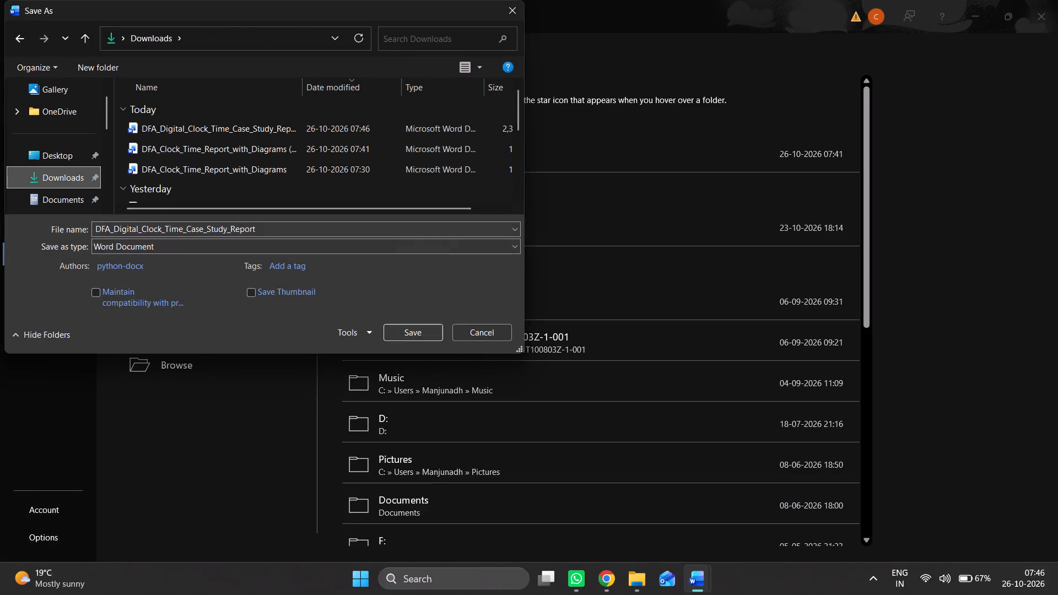
pyautogui.moveTo(260, 226); pyautogui.dragTo(42, 229)
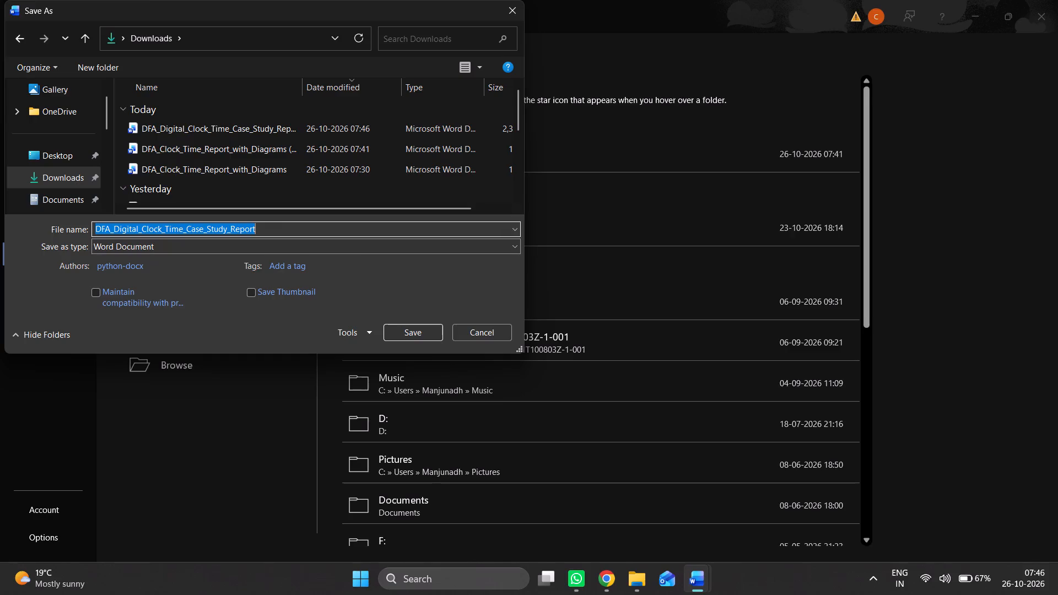
pyautogui.press('BackSpace')
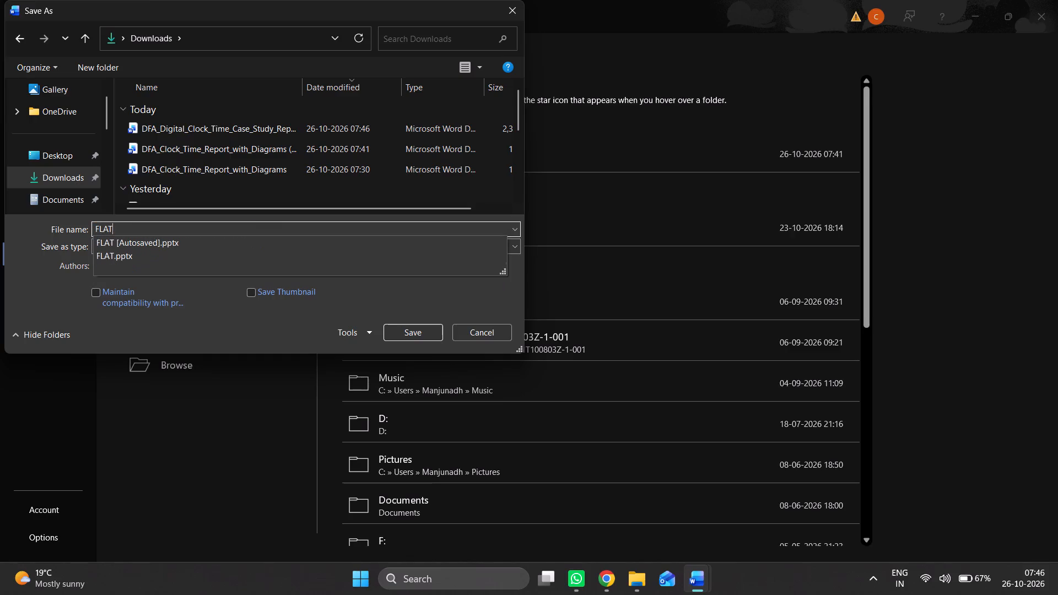
pyautogui.click(417, 333)
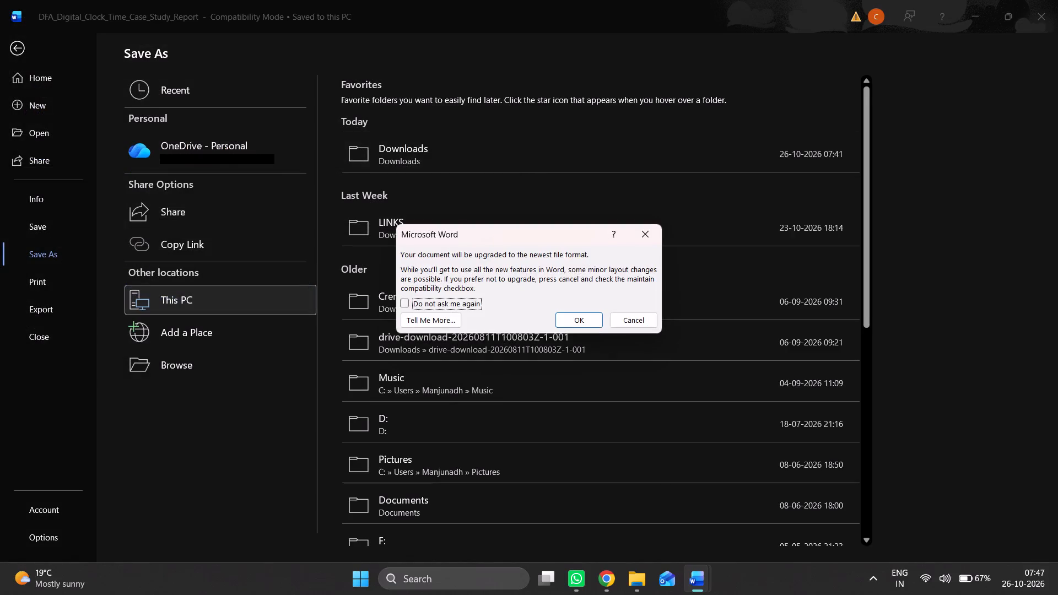
pyautogui.click(566, 320)
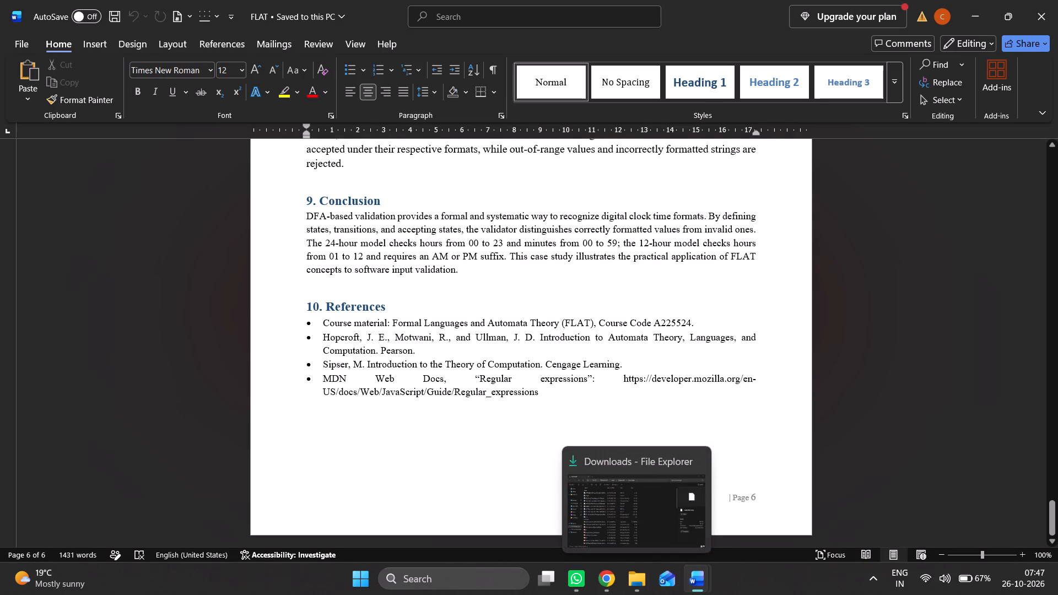
# Delete the MDN Web Docs "Regular expressions" entry and its bullet from section 10, References, and save the document.
pyautogui.scroll(6, 626, 355)
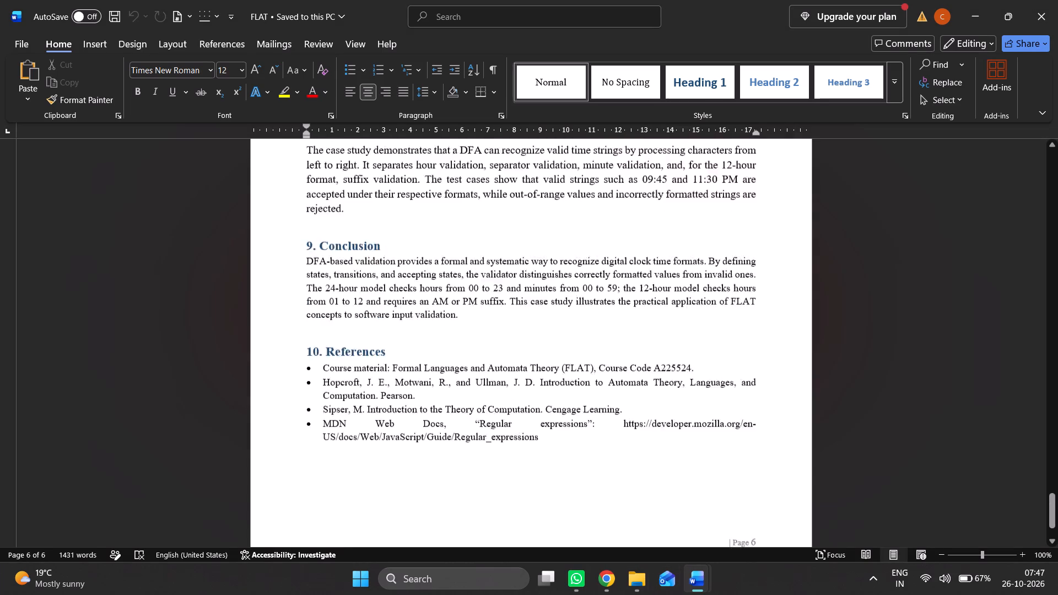
pyautogui.scroll(15, 626, 355)
pyautogui.scroll(-19, 626, 354)
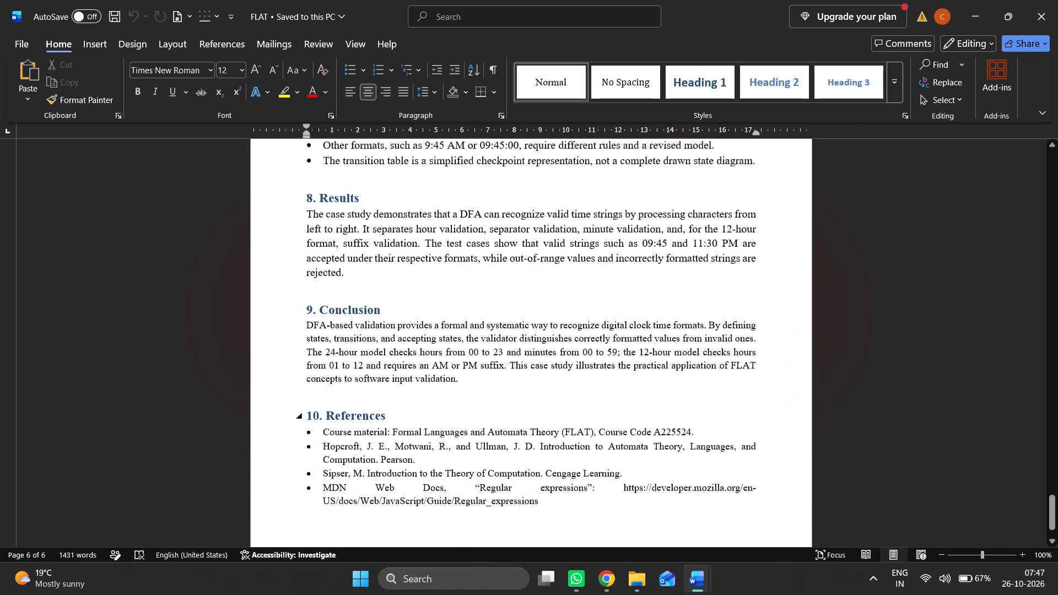
pyautogui.scroll(-3, 619, 363)
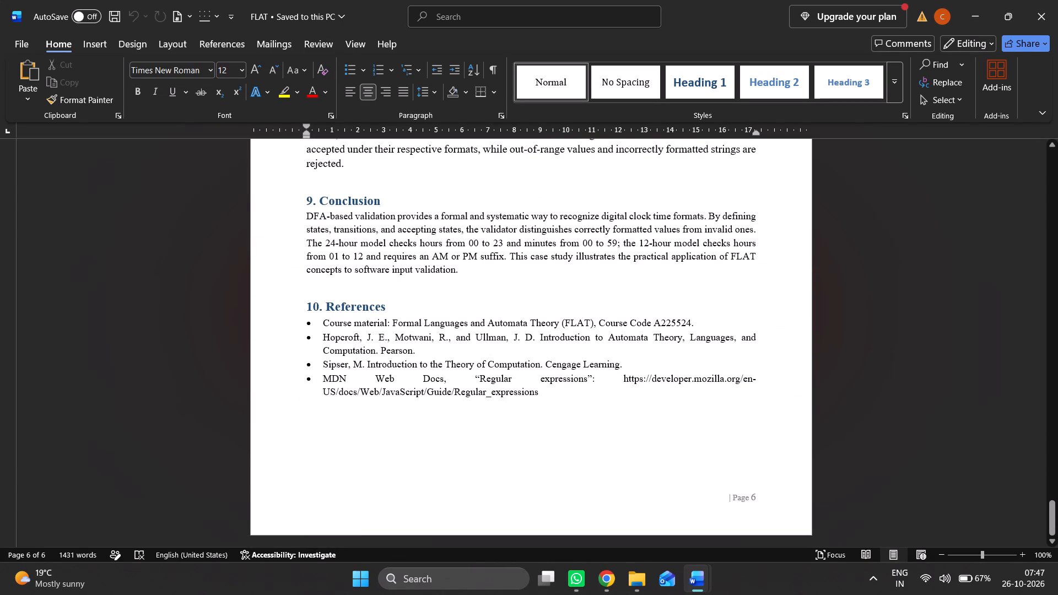
pyautogui.moveTo(549, 400); pyautogui.dragTo(302, 378)
pyautogui.press('BackSpace')
pyautogui.press('BackSpace')
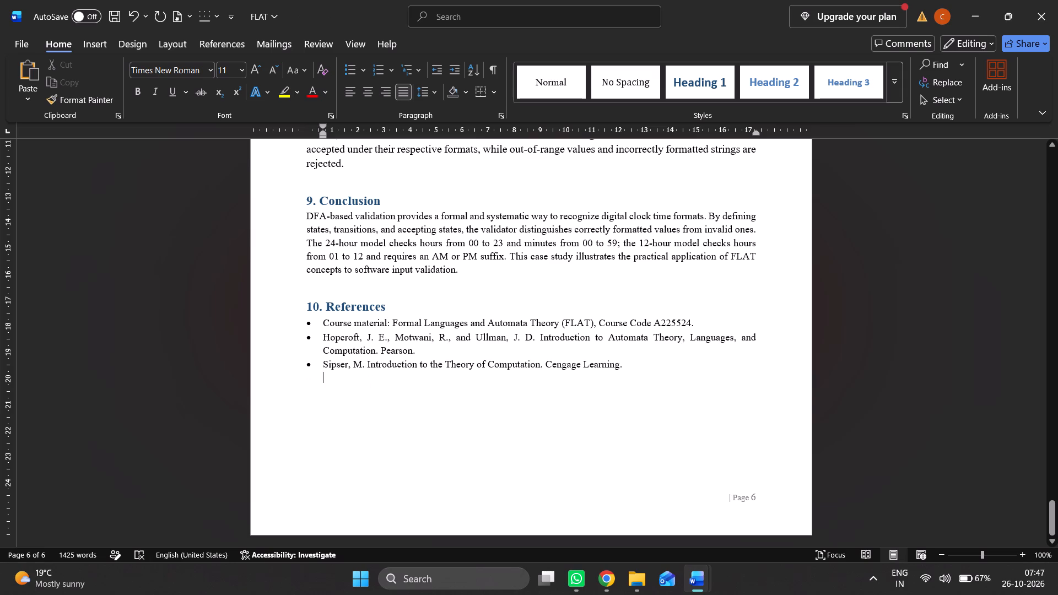
pyautogui.hotkey('ctrl', 's')
pyautogui.hotkey('ctrl', 's')
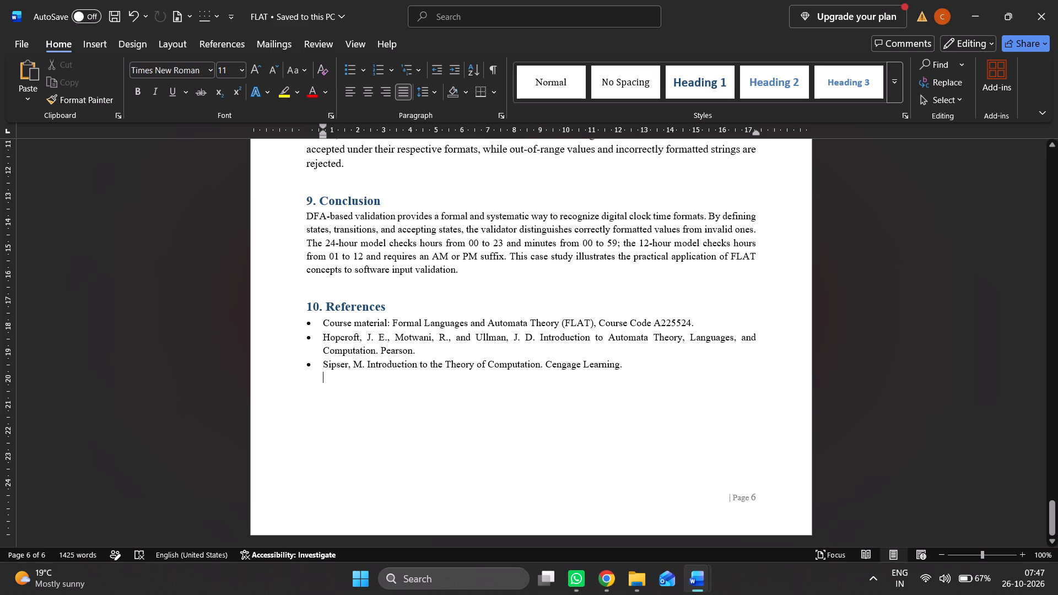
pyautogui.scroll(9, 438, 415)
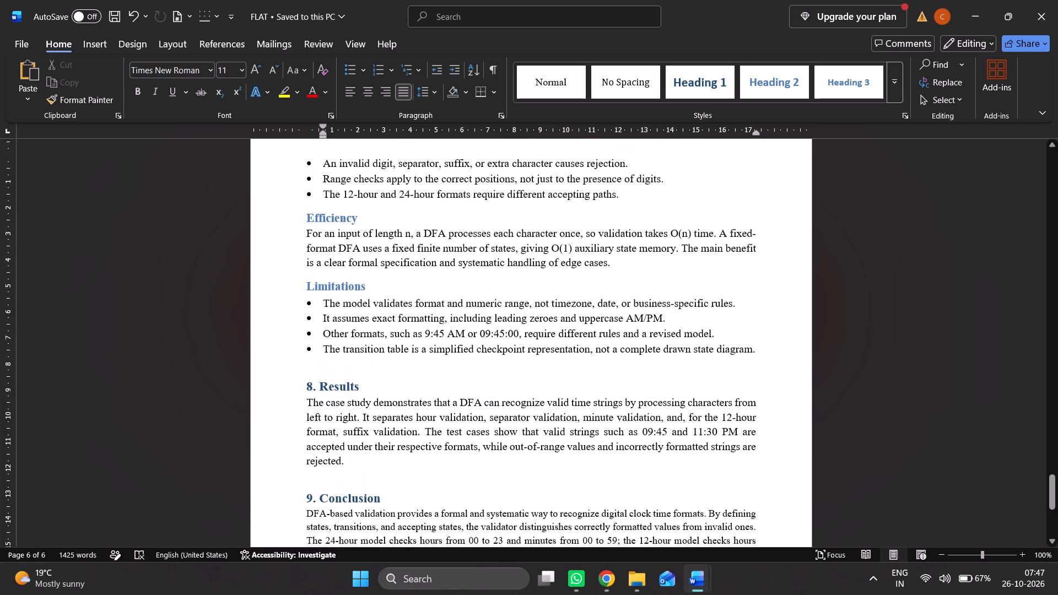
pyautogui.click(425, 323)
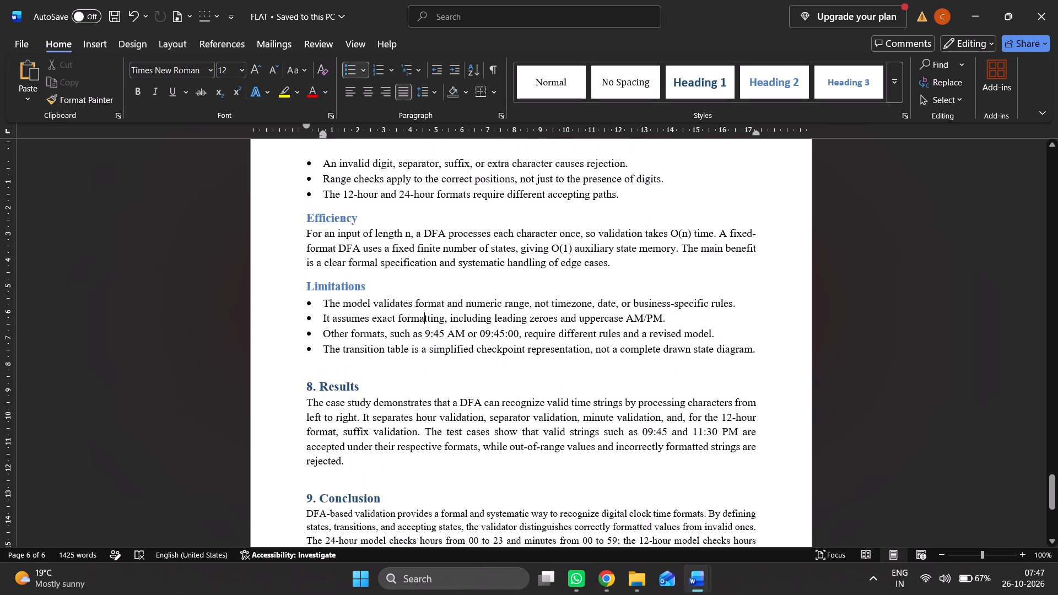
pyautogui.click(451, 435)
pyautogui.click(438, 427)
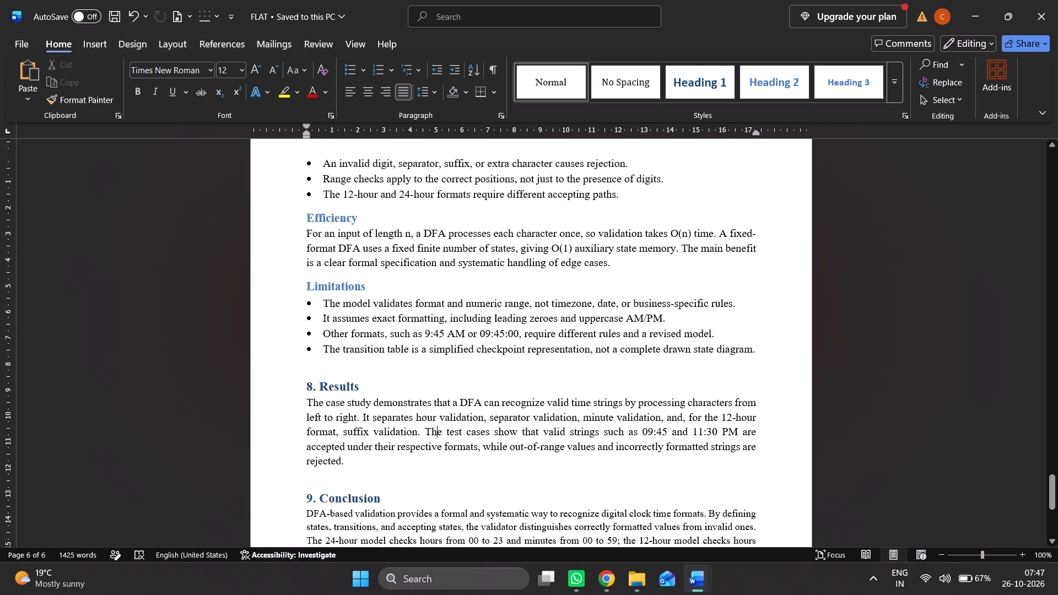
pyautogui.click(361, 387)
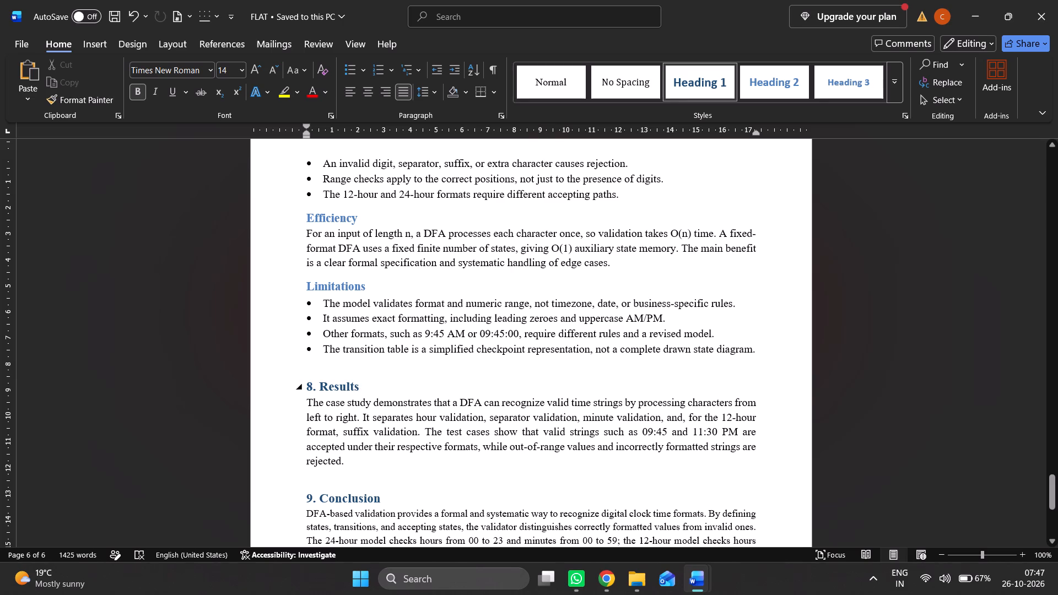
# Increase the font size of the body paragraph under section 9, Conclusion, to 12.
pyautogui.click(365, 285)
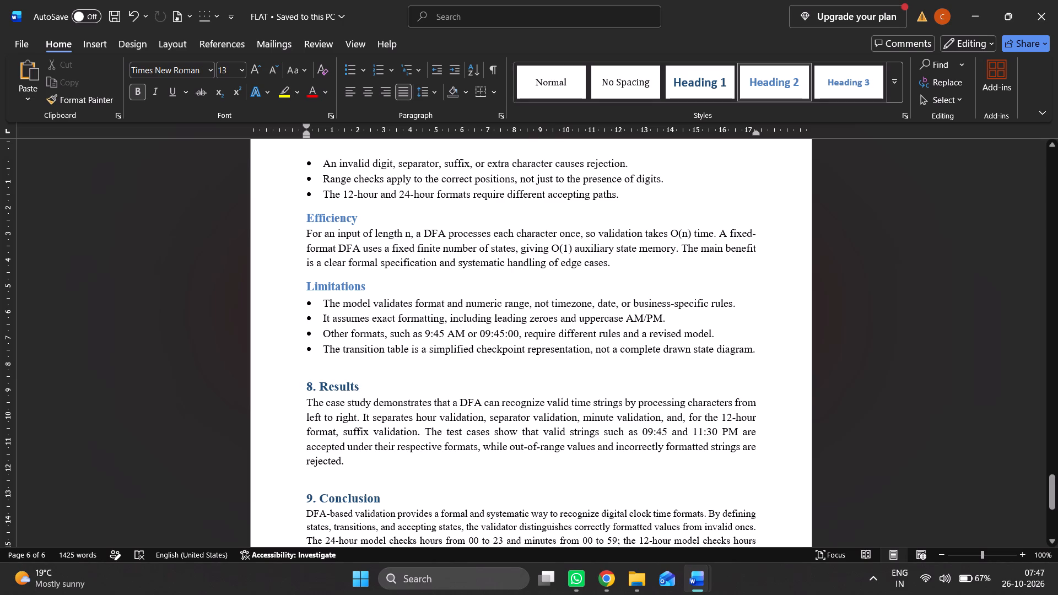
pyautogui.click(355, 388)
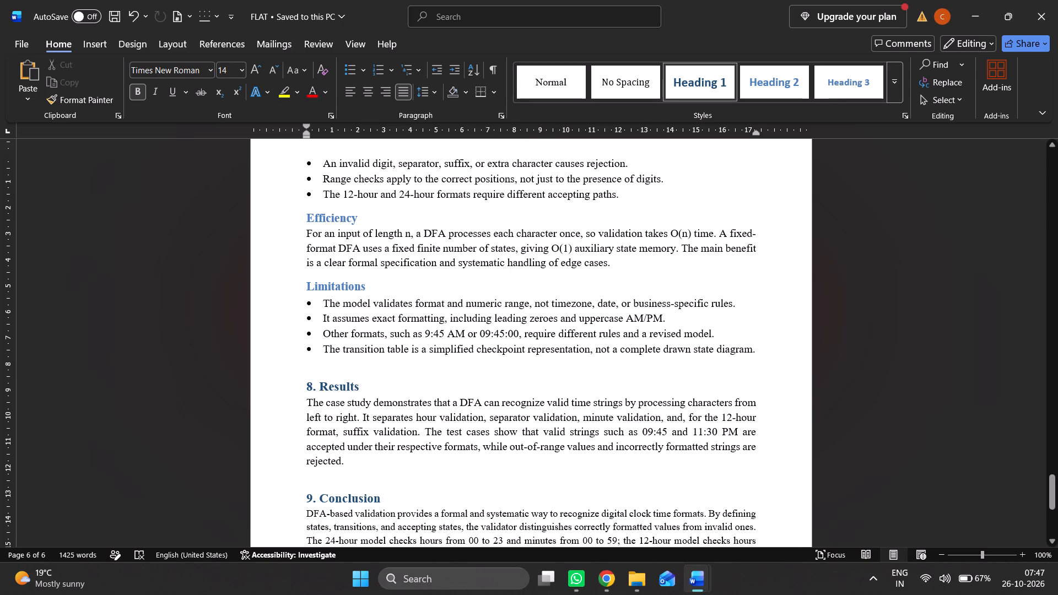
pyautogui.scroll(-5, 368, 431)
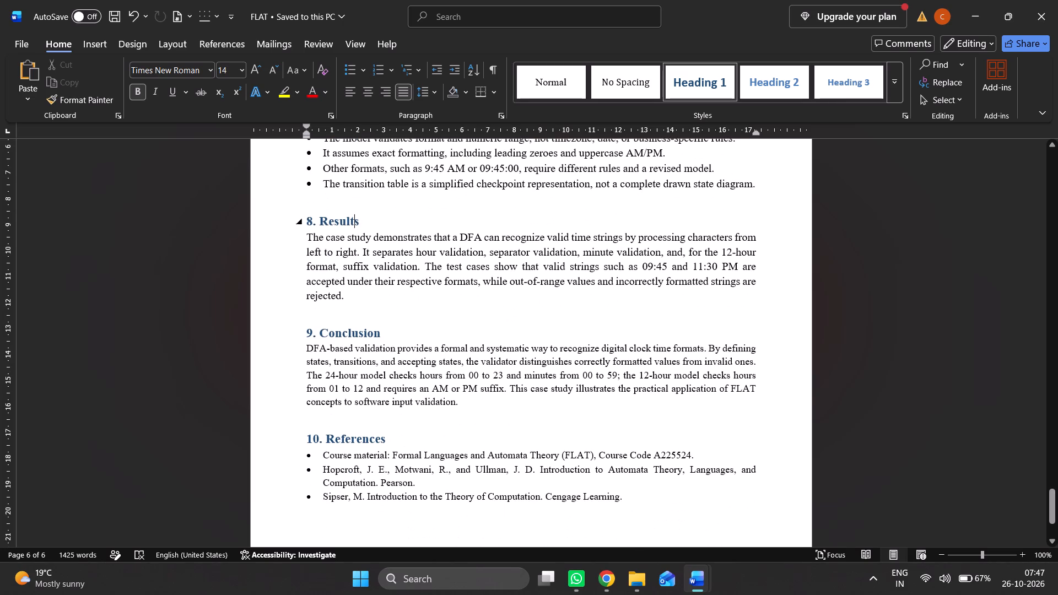
pyautogui.click(387, 339)
pyautogui.click(424, 388)
pyautogui.moveTo(472, 409); pyautogui.dragTo(305, 352)
pyautogui.click(252, 72)
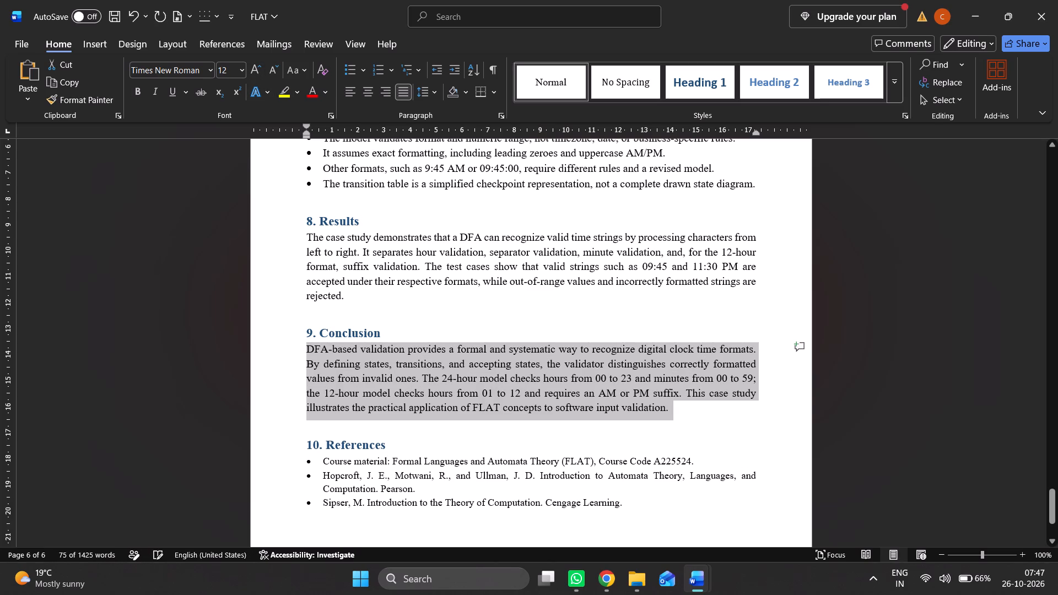
# Increase the font size of the three bulleted entries in section 10, References, to 11.
pyautogui.click(398, 435)
pyautogui.scroll(-7, 462, 333)
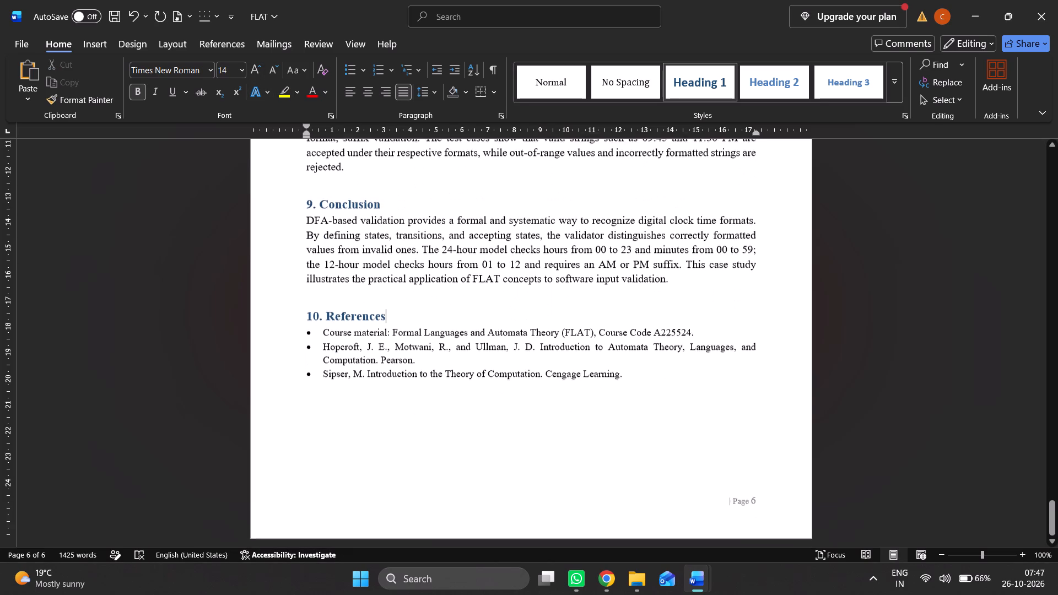
pyautogui.scroll(1, 417, 314)
pyautogui.click(391, 349)
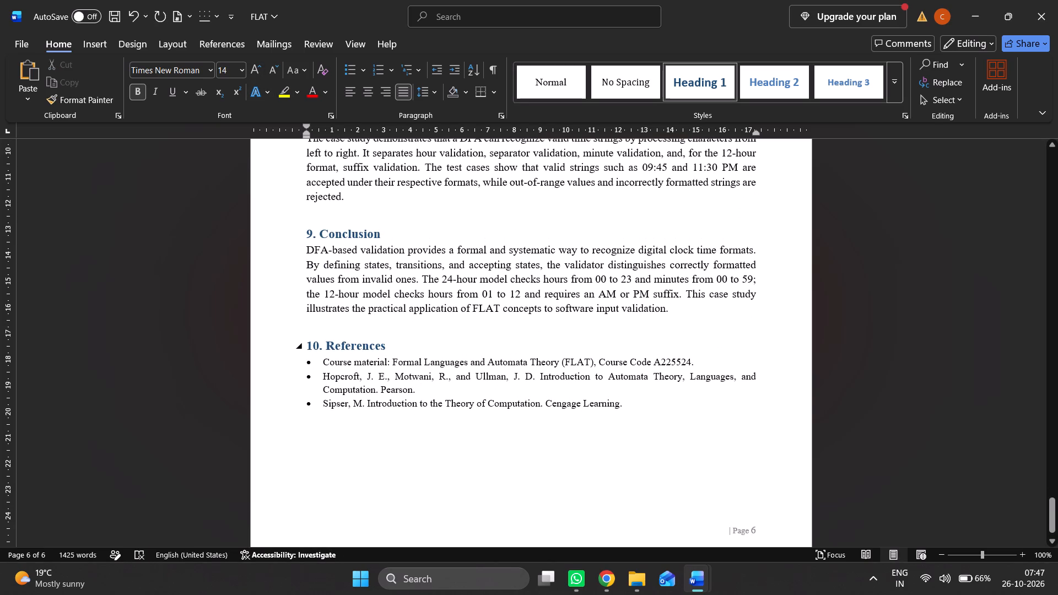
pyautogui.moveTo(643, 413); pyautogui.dragTo(303, 359)
pyautogui.click(257, 73)
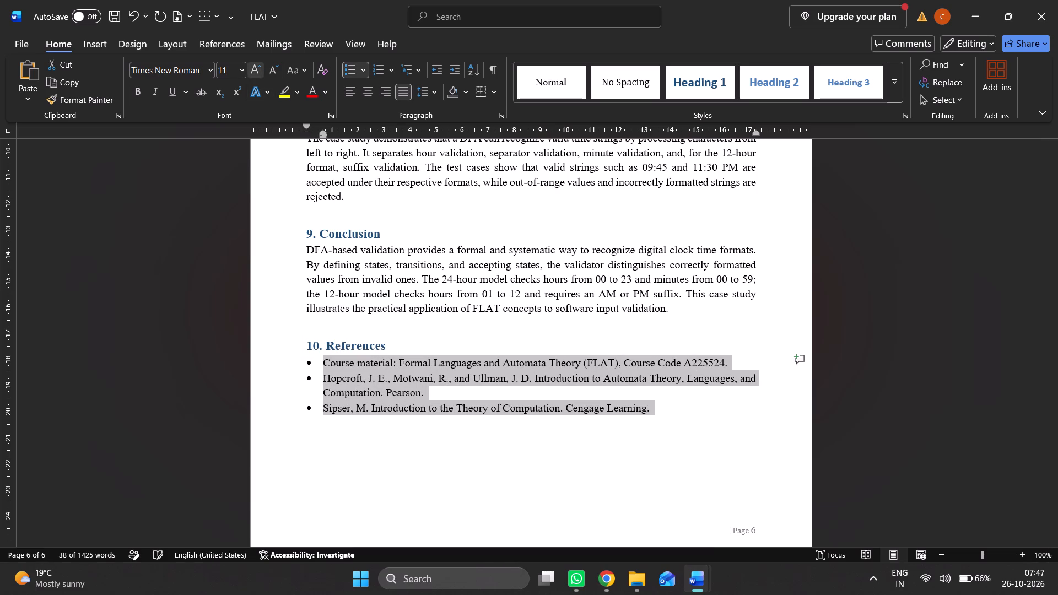
pyautogui.click(574, 418)
# Check the report's formatting from the final sections back to the cover page.
pyautogui.scroll(6, 639, 454)
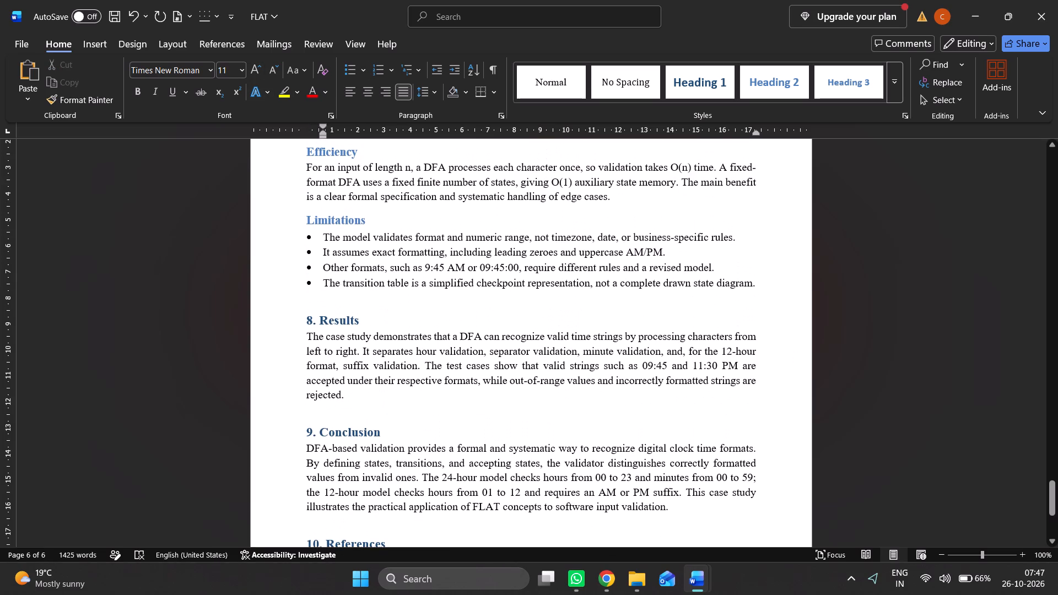
pyautogui.click(517, 253)
pyautogui.scroll(20, 651, 369)
pyautogui.scroll(12, 651, 369)
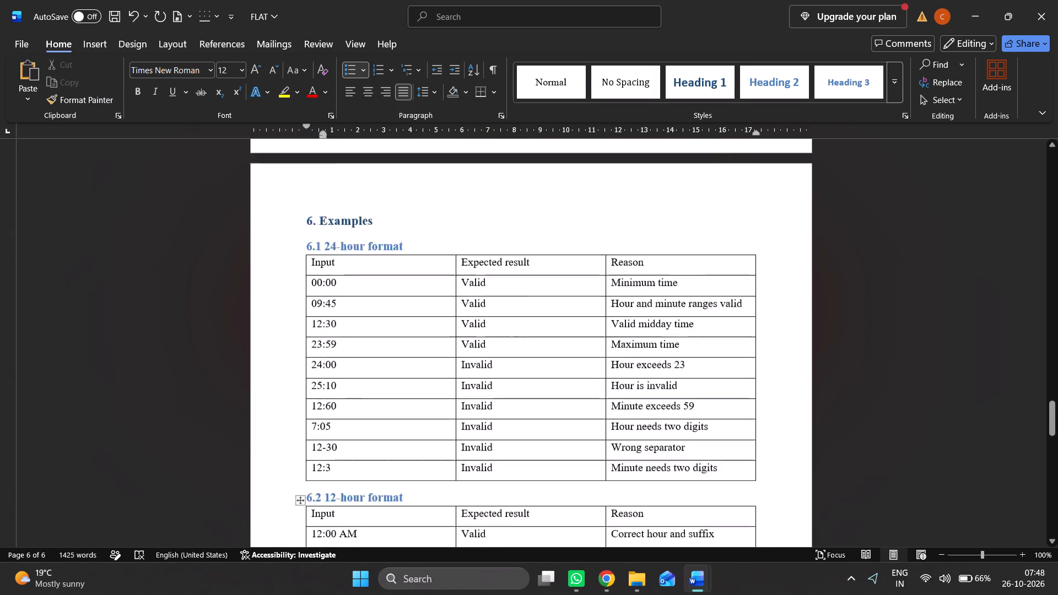
pyautogui.scroll(19, 651, 365)
pyautogui.scroll(-1, 651, 365)
pyautogui.scroll(16, 651, 365)
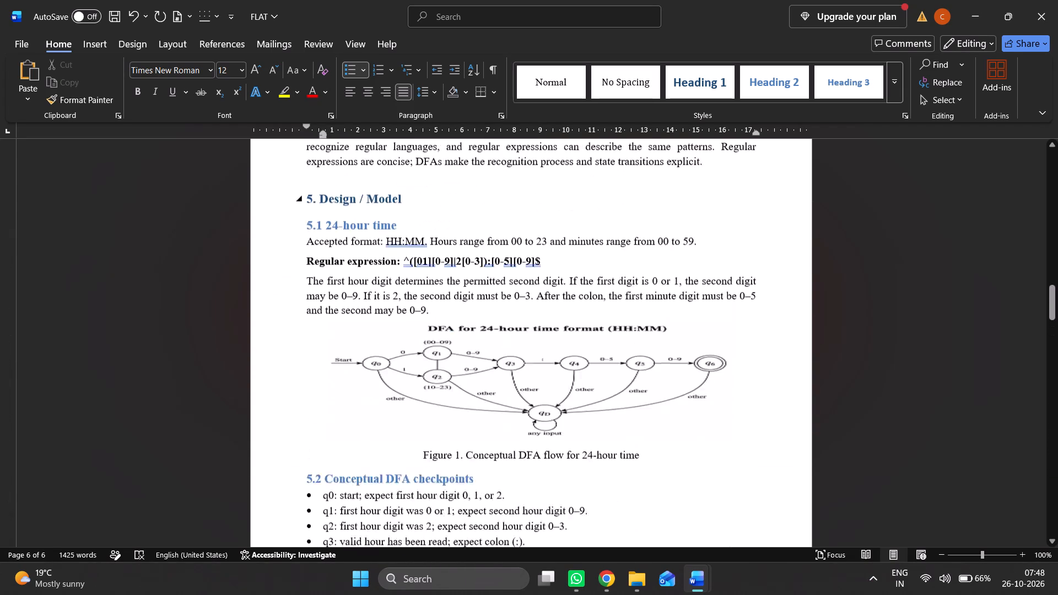
pyautogui.scroll(20, 651, 365)
pyautogui.scroll(20, 651, 365)
pyautogui.scroll(3, 651, 365)
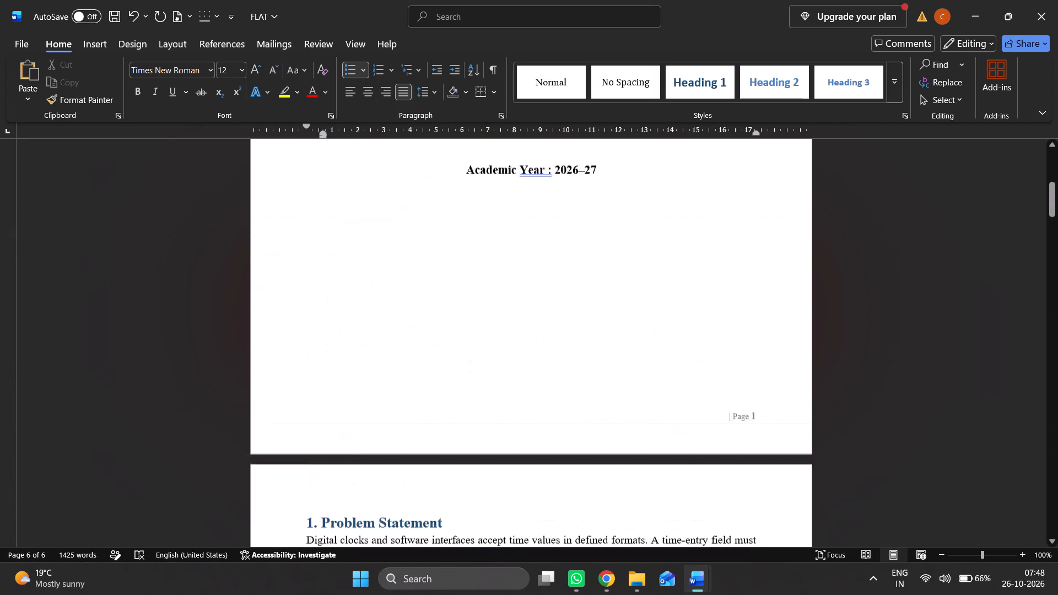
pyautogui.scroll(14, 651, 366)
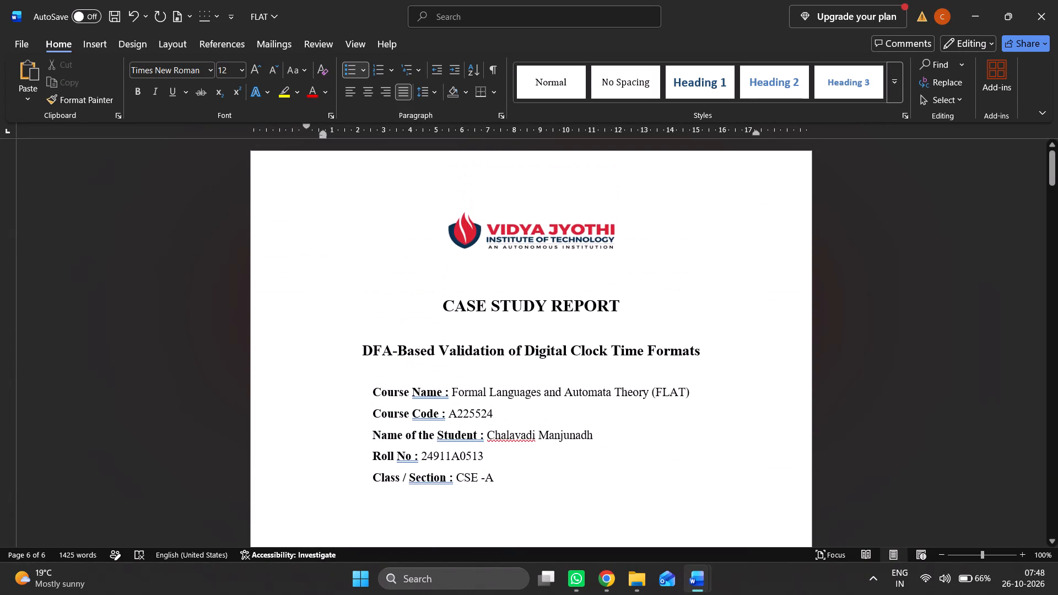
# Save the FLAT document and close it.
pyautogui.hotkey('ctrl', 's')
pyautogui.hotkey('ctrl', 's')
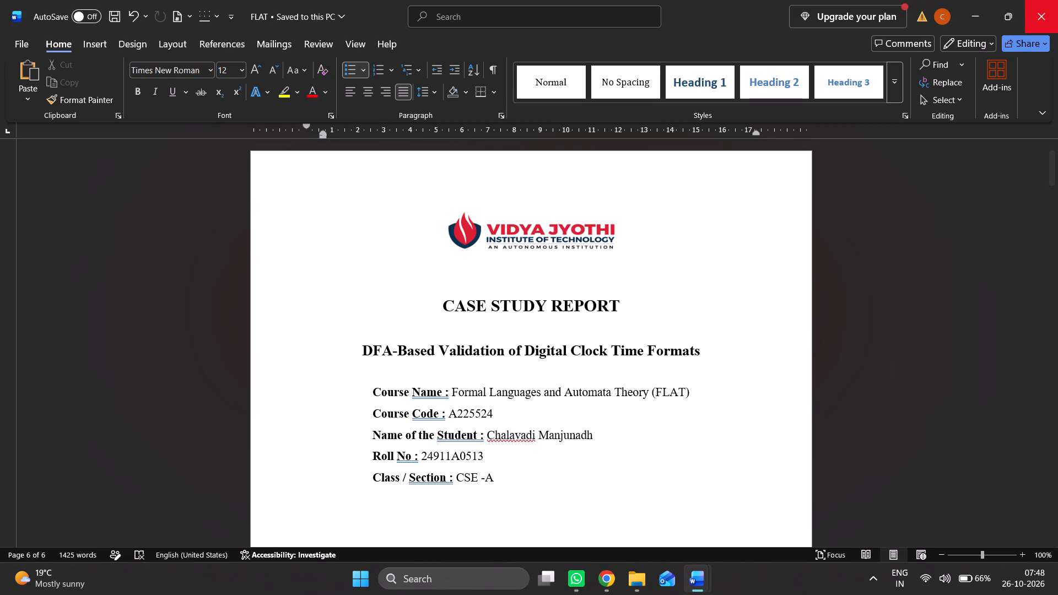
pyautogui.click(1052, 2)
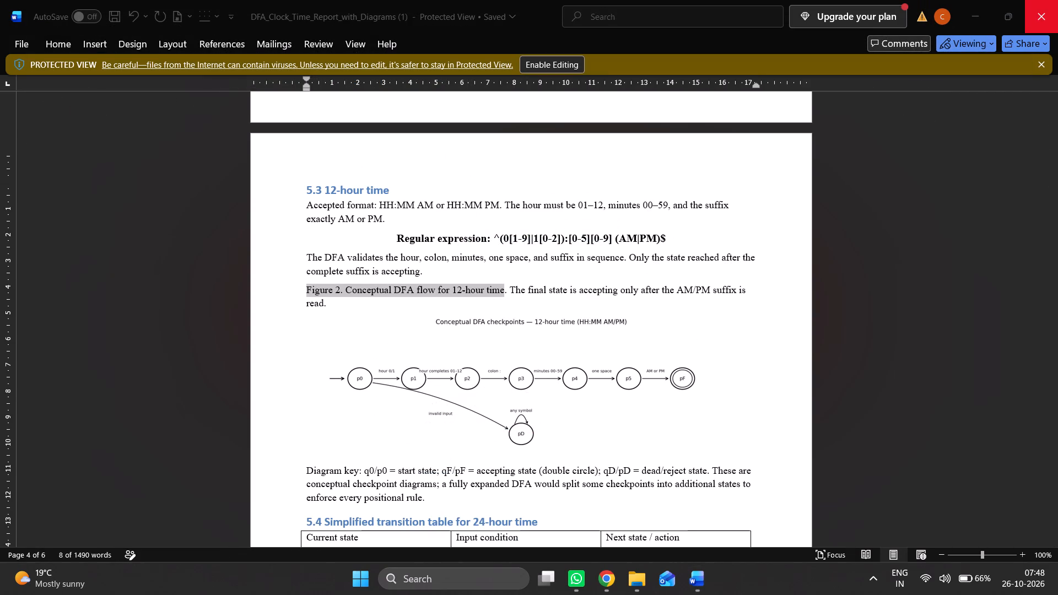
# Close the DFA_Clock_Time_Report_with_Diagrams (1) document and the browser window showing the 24-hour DFA diagram.
pyautogui.click(1057, 0)
pyautogui.click(1057, 0)
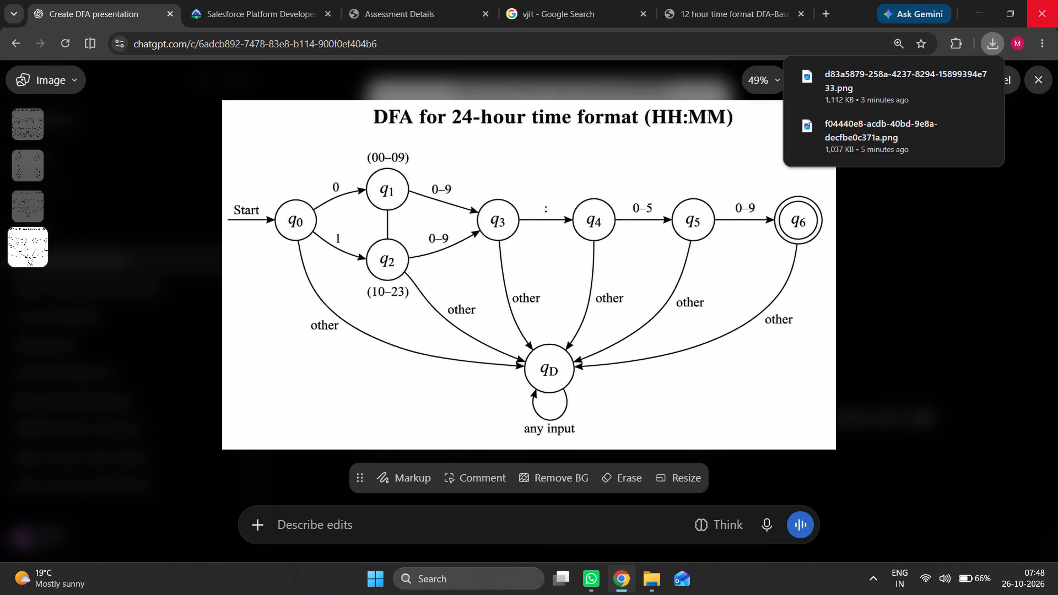
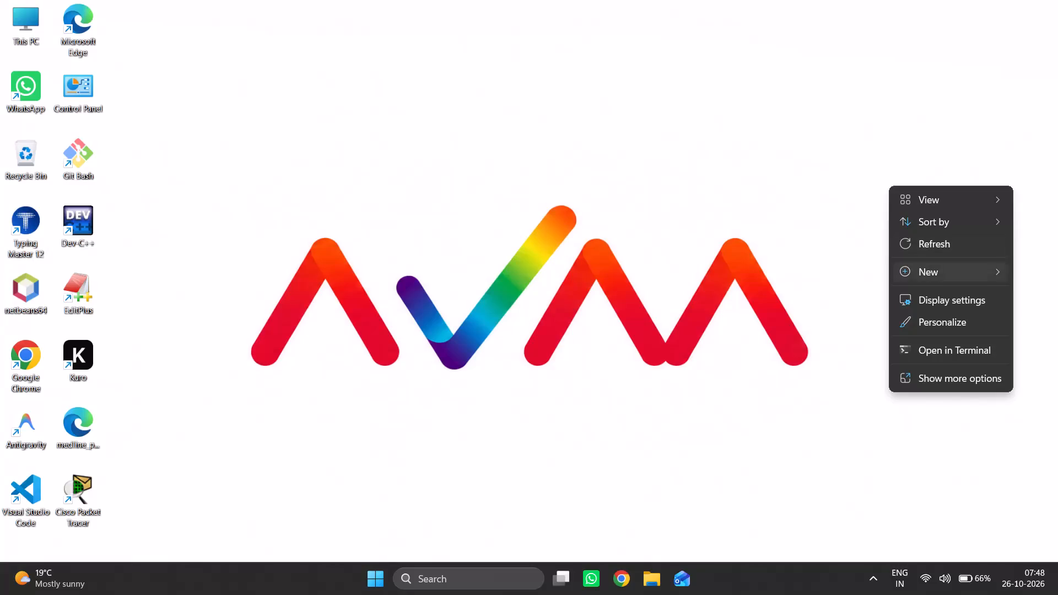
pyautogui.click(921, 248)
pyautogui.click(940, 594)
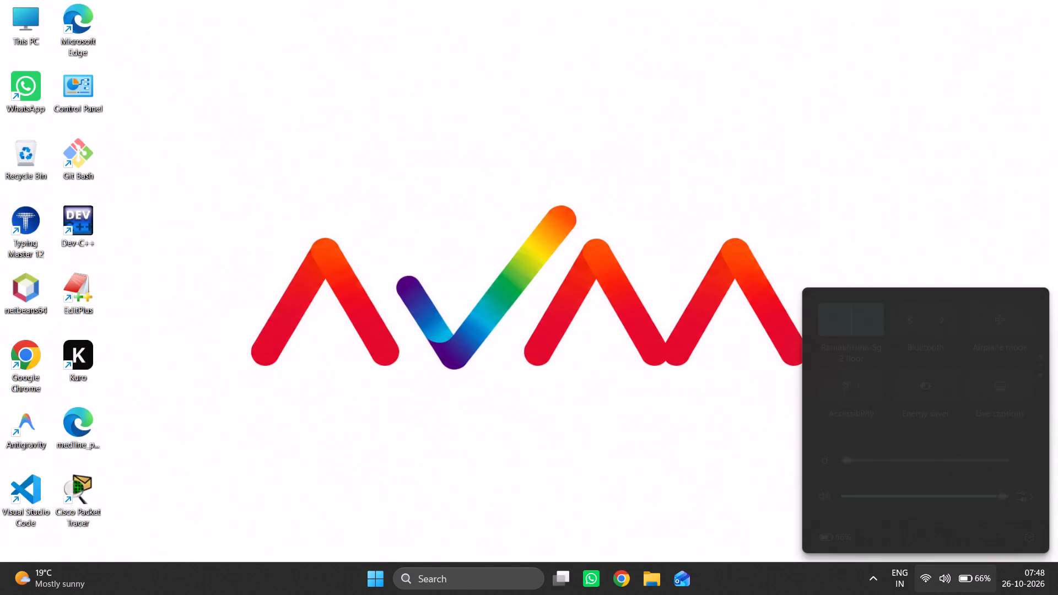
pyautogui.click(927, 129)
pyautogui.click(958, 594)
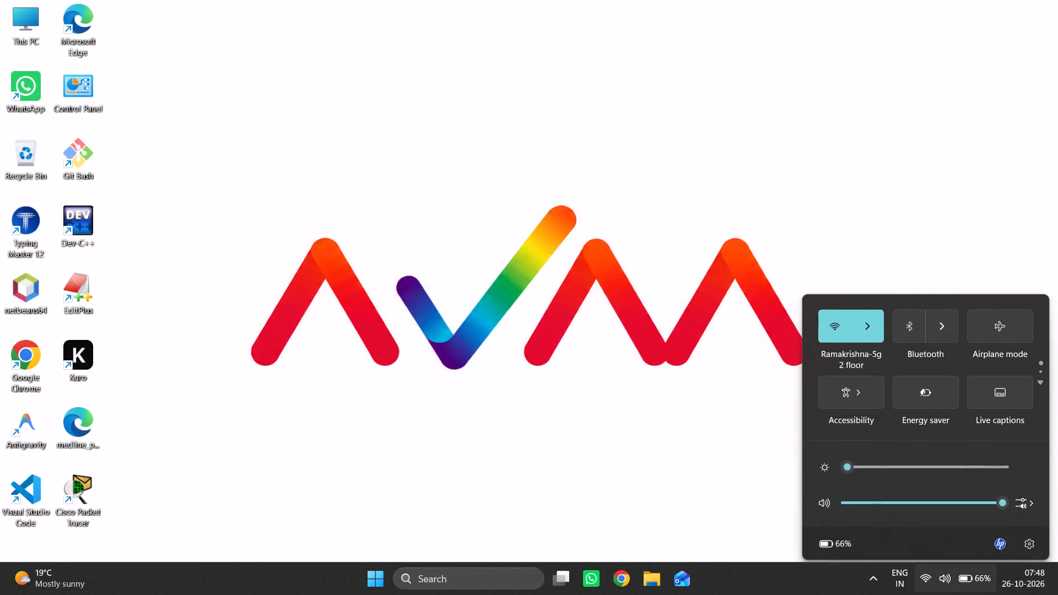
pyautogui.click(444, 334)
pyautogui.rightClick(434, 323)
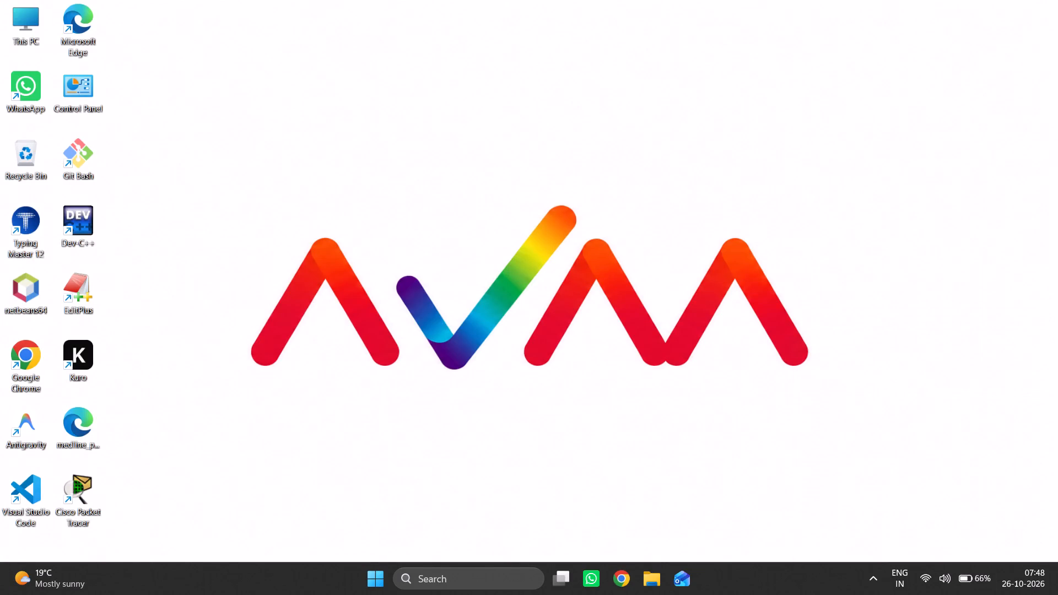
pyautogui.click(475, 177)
# Open This PC from the desktop in File Explorer.
pyautogui.doubleClick(35, 25)
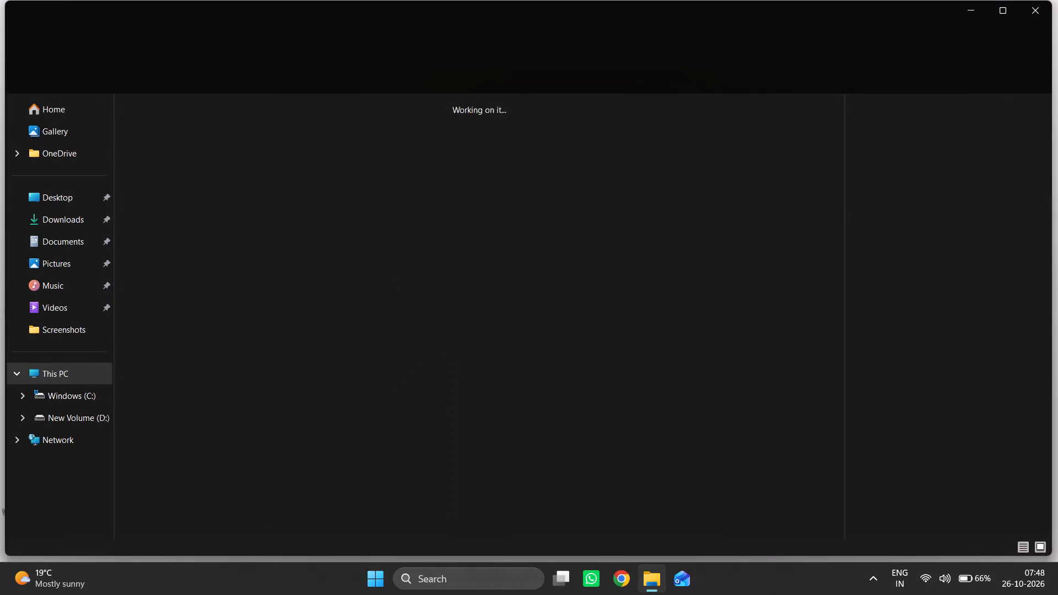
# Open the FLAT Word document from the Downloads folder.
pyautogui.click(75, 219)
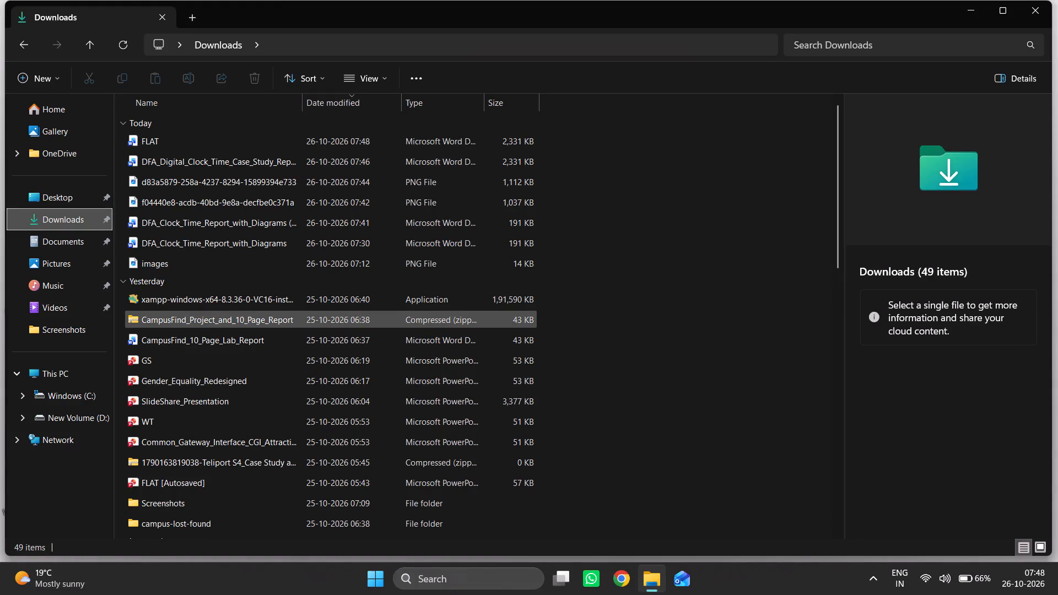
pyautogui.doubleClick(186, 142)
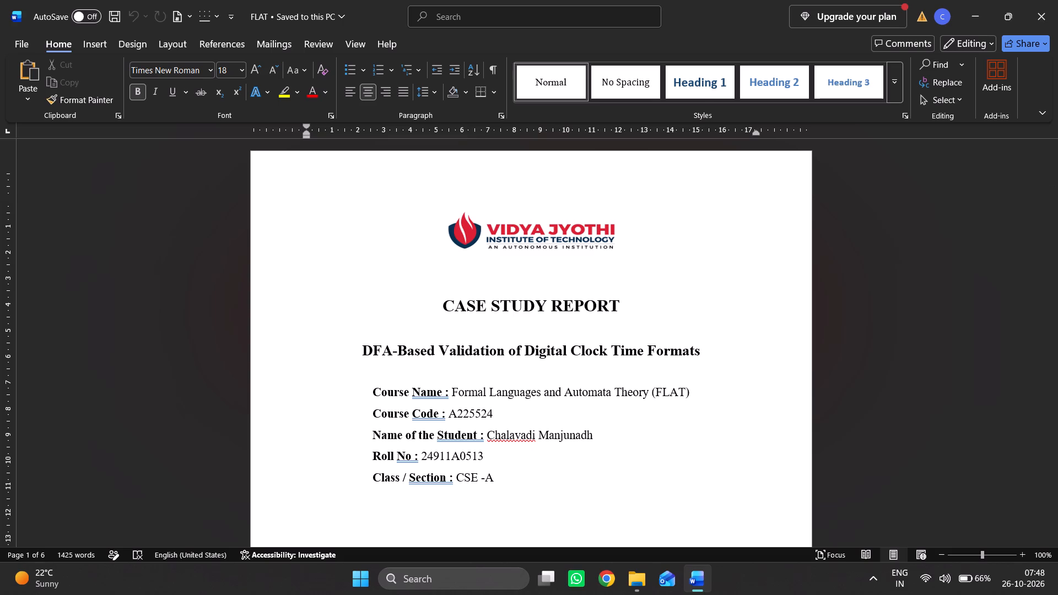
# Open the print preview of the FLAT case study report and examine the layout of its pages through to the References section.
pyautogui.hotkey('ctrl', 'p')
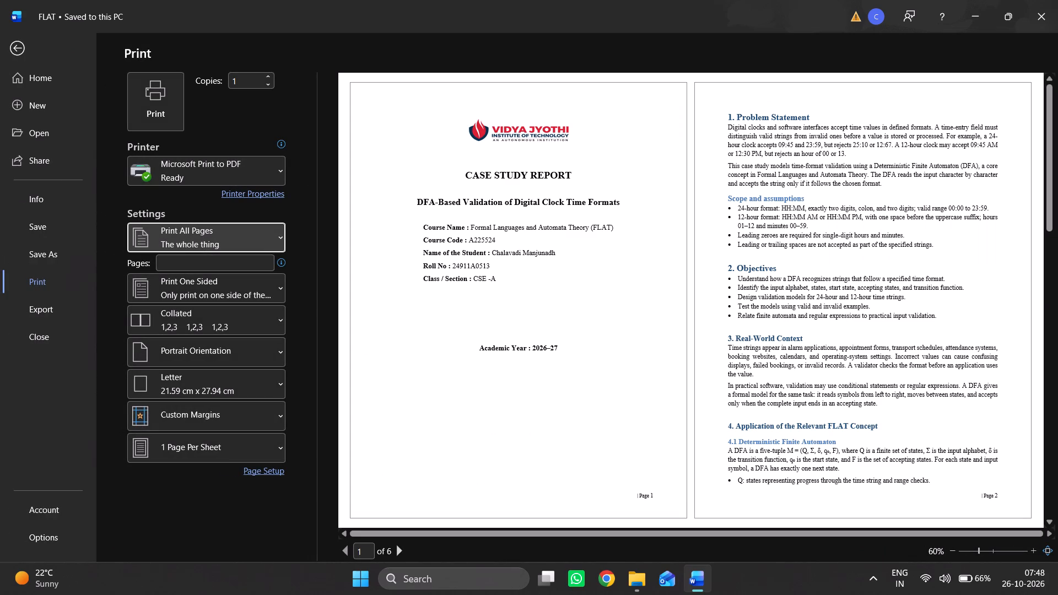
pyautogui.scroll(-1, 686, 329)
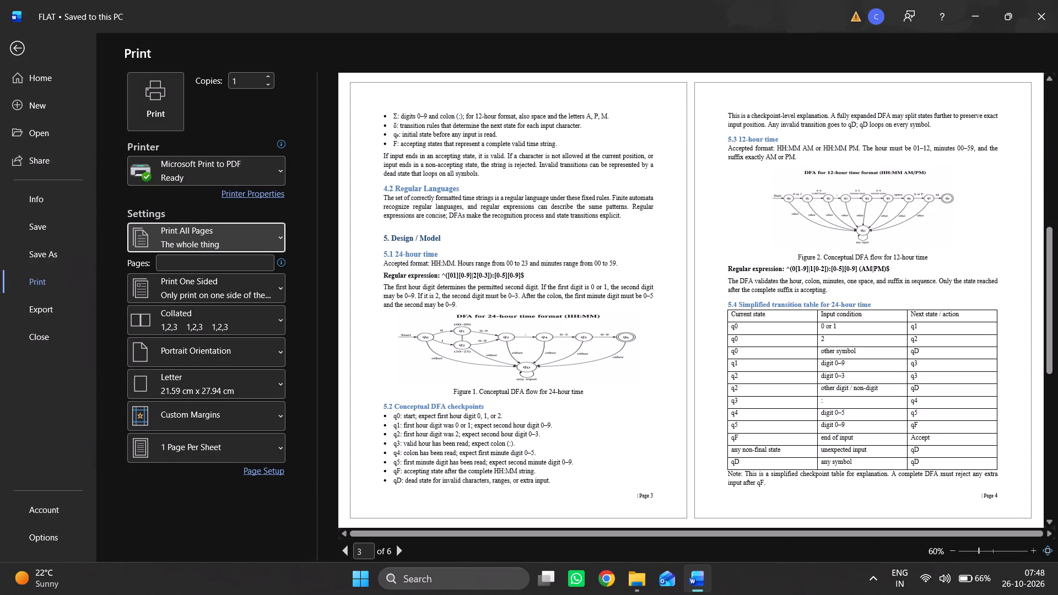
pyautogui.scroll(-1, 686, 329)
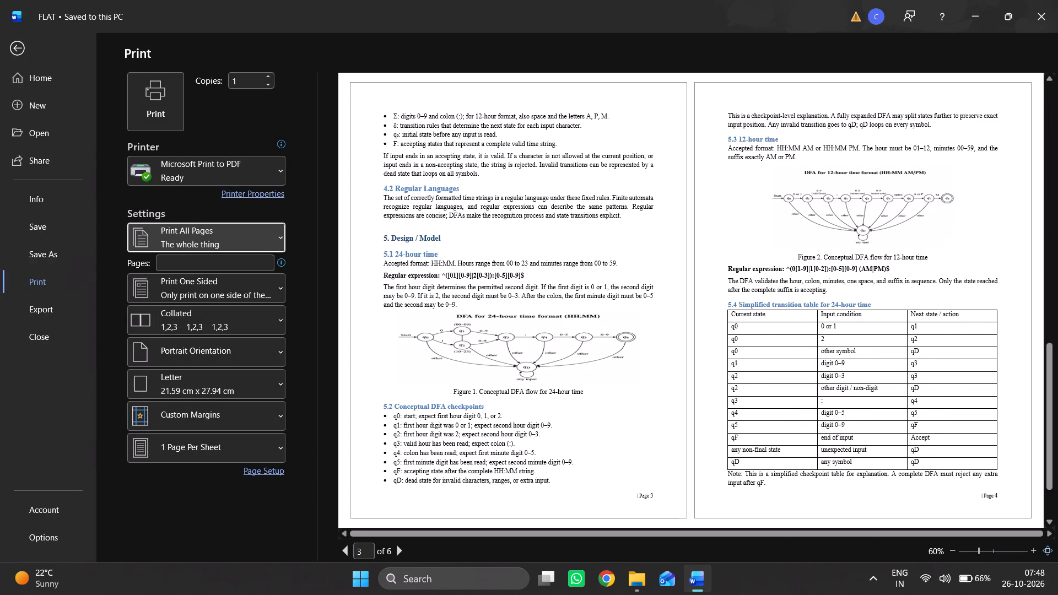
pyautogui.scroll(-7, 686, 329)
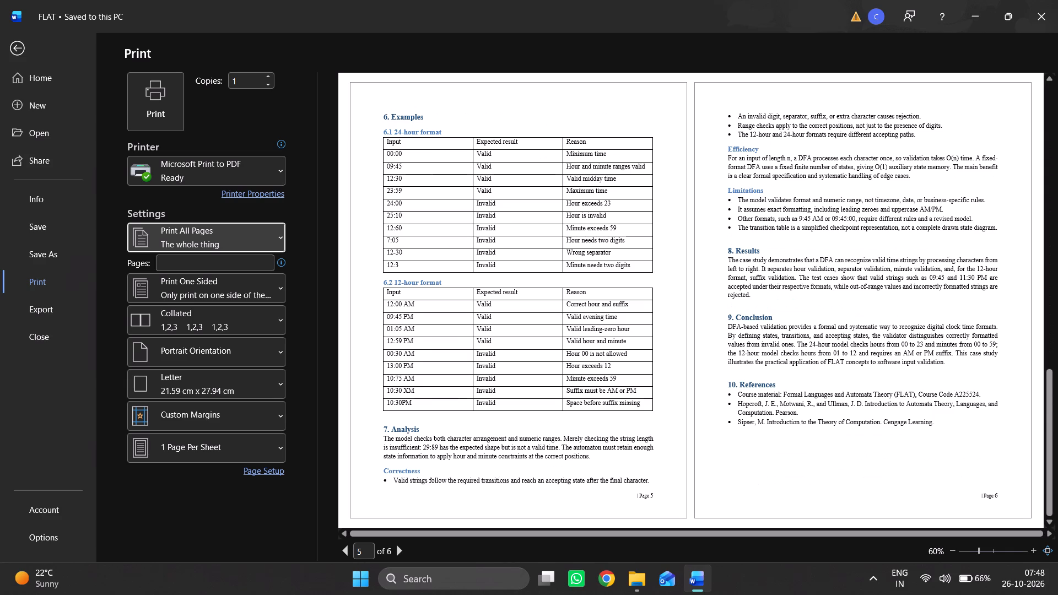
pyautogui.scroll(1, 686, 329)
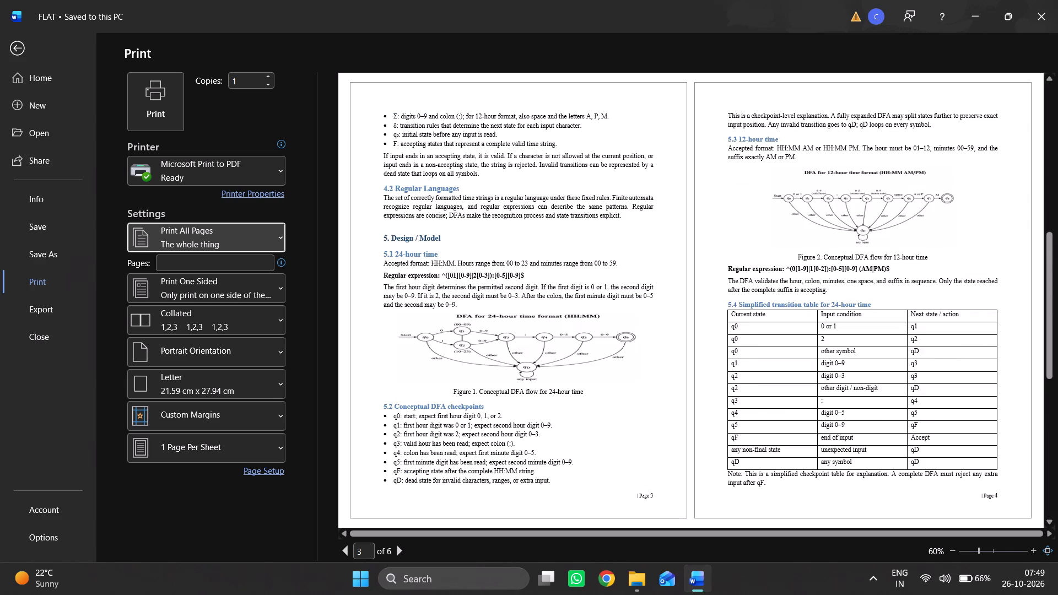
pyautogui.scroll(-2, 686, 329)
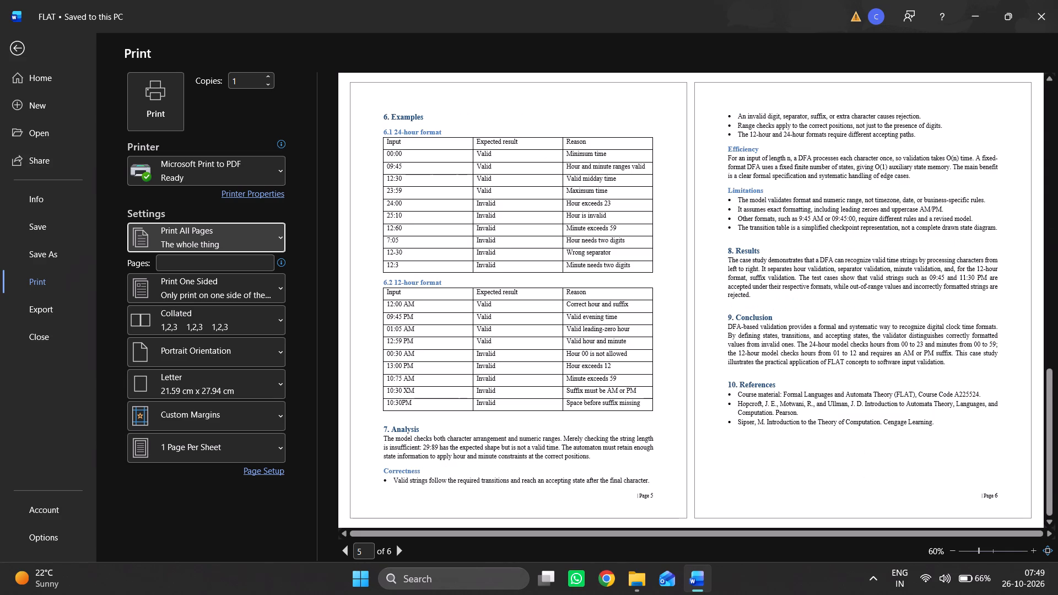
pyautogui.scroll(7, 685, 334)
pyautogui.scroll(-4, 685, 333)
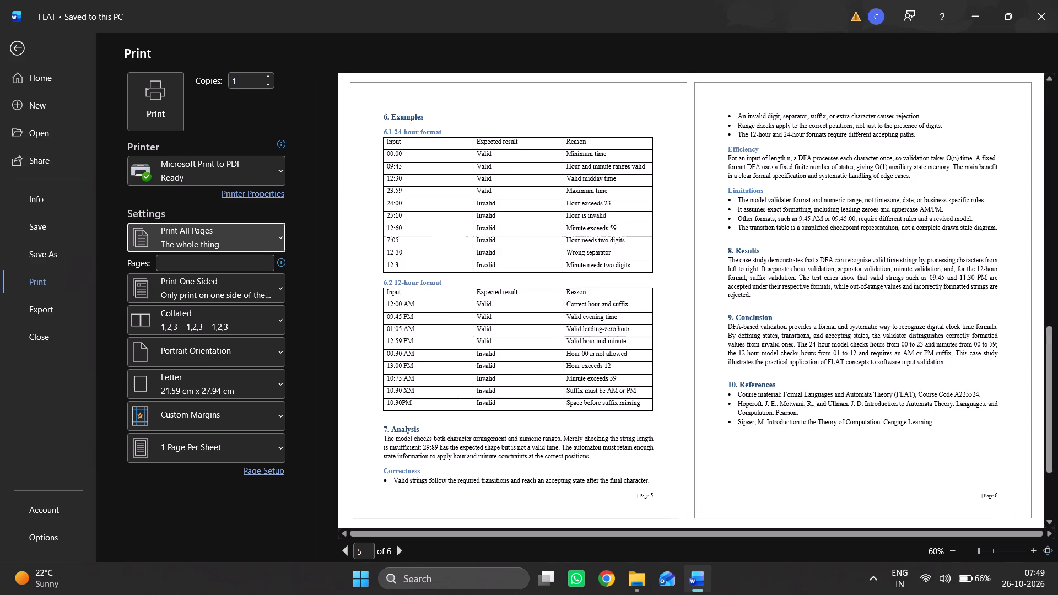
pyautogui.scroll(-1, 685, 333)
pyautogui.scroll(6, 685, 333)
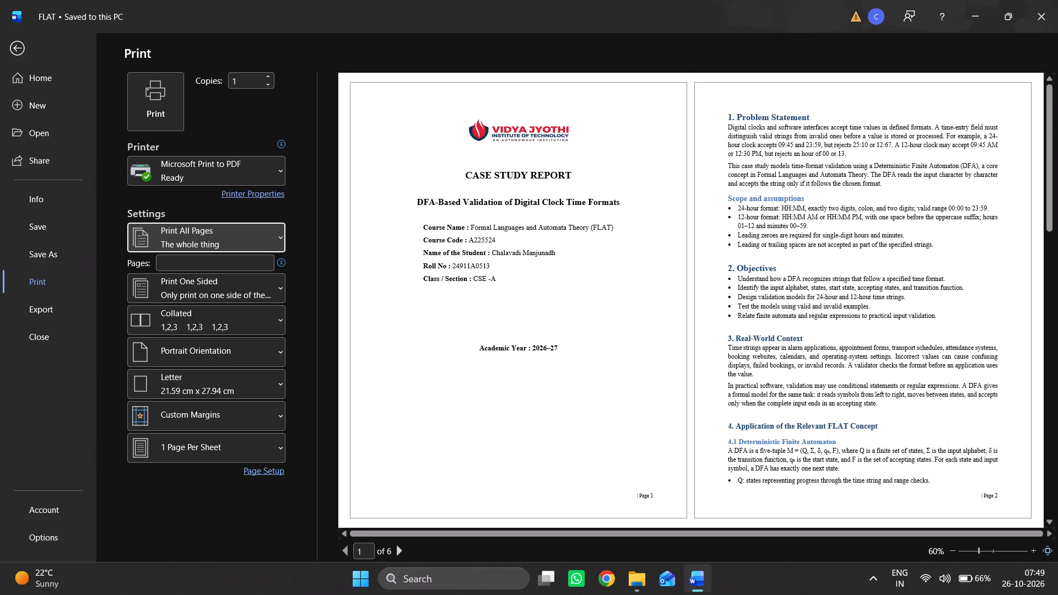
pyautogui.scroll(-7, 685, 332)
pyautogui.scroll(12, 685, 332)
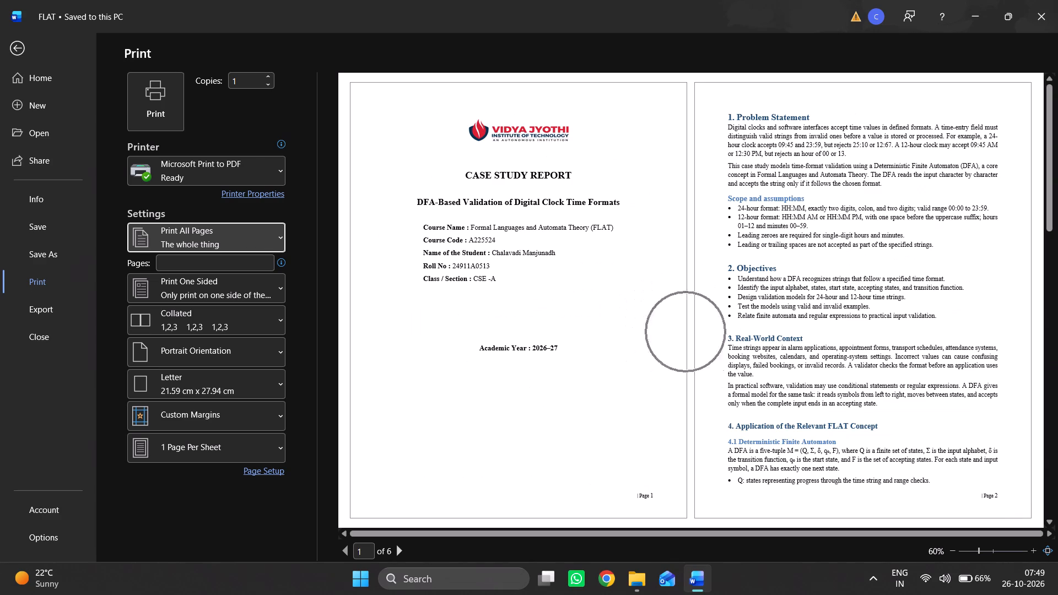
pyautogui.click(165, 111)
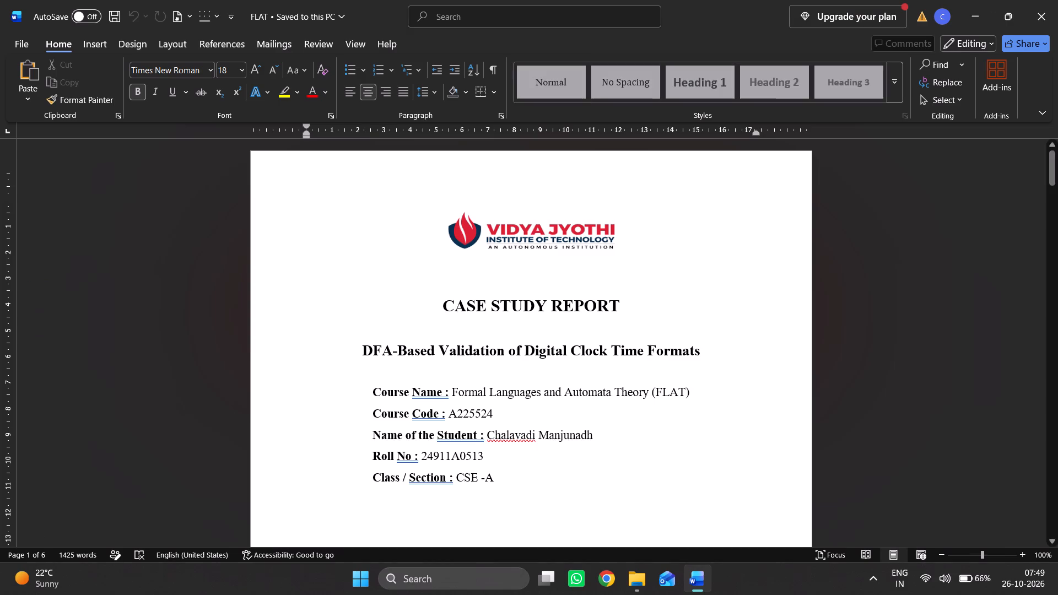